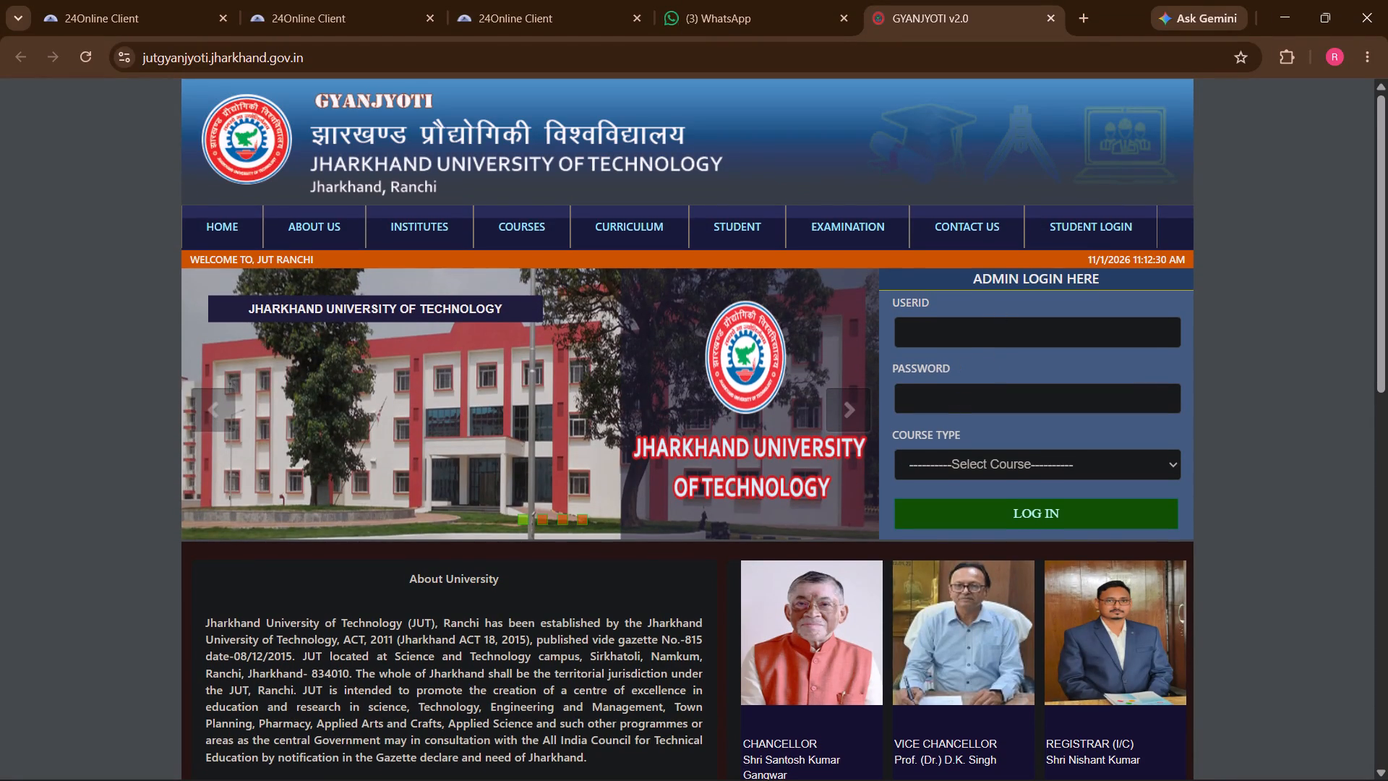
Open the Student Registration - 2026 login form from the Student's Corner of the university site.
scroll(970, 341, "down", 6)
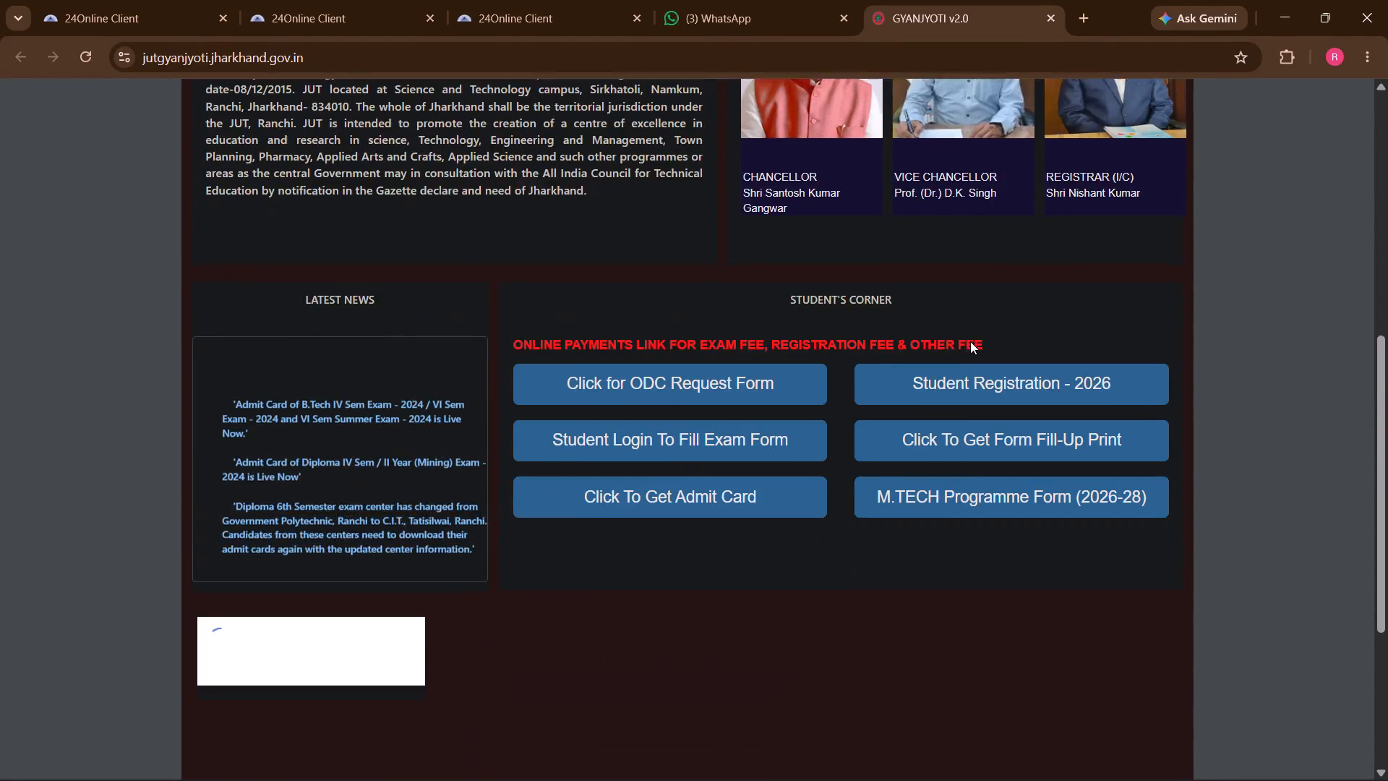
scroll(970, 341, "up", 1)
scroll(970, 341, "down", 1)
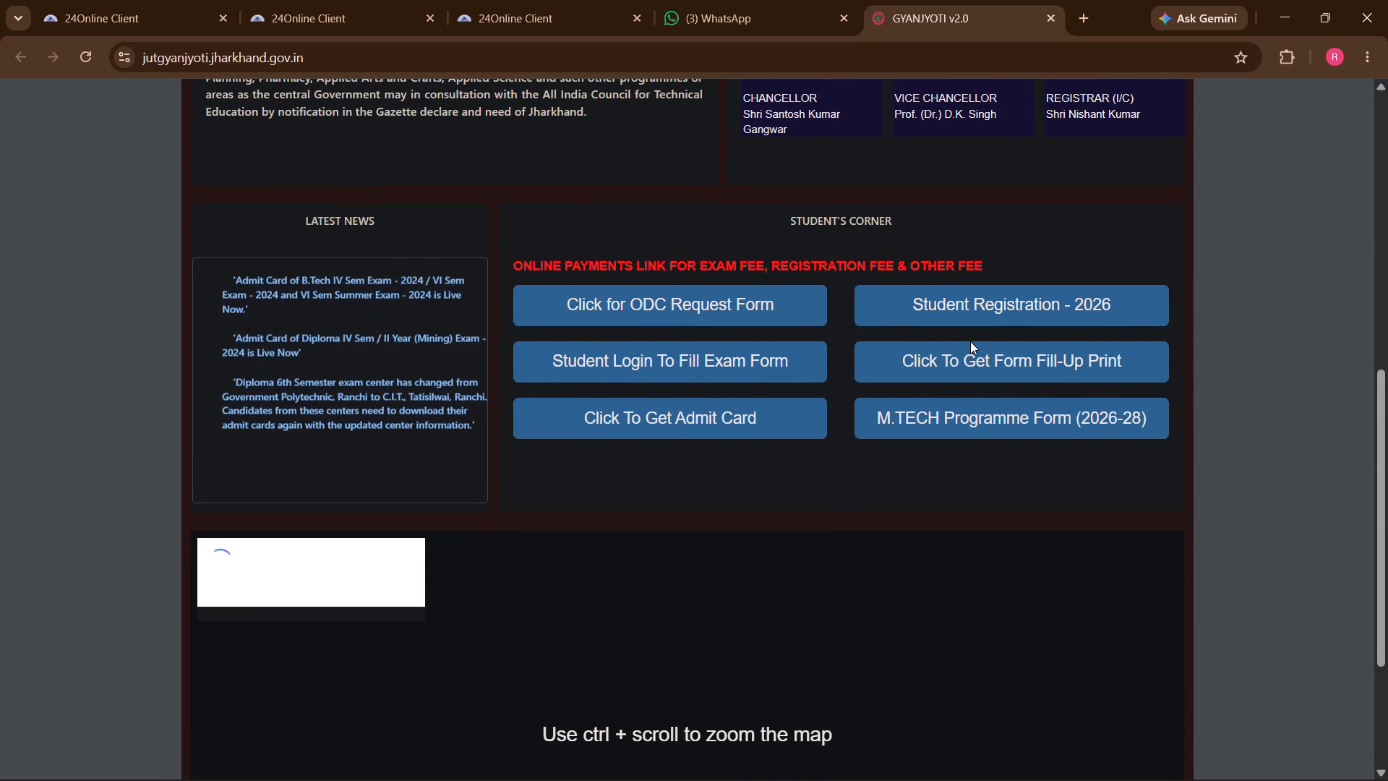
scroll(970, 341, "down", 1)
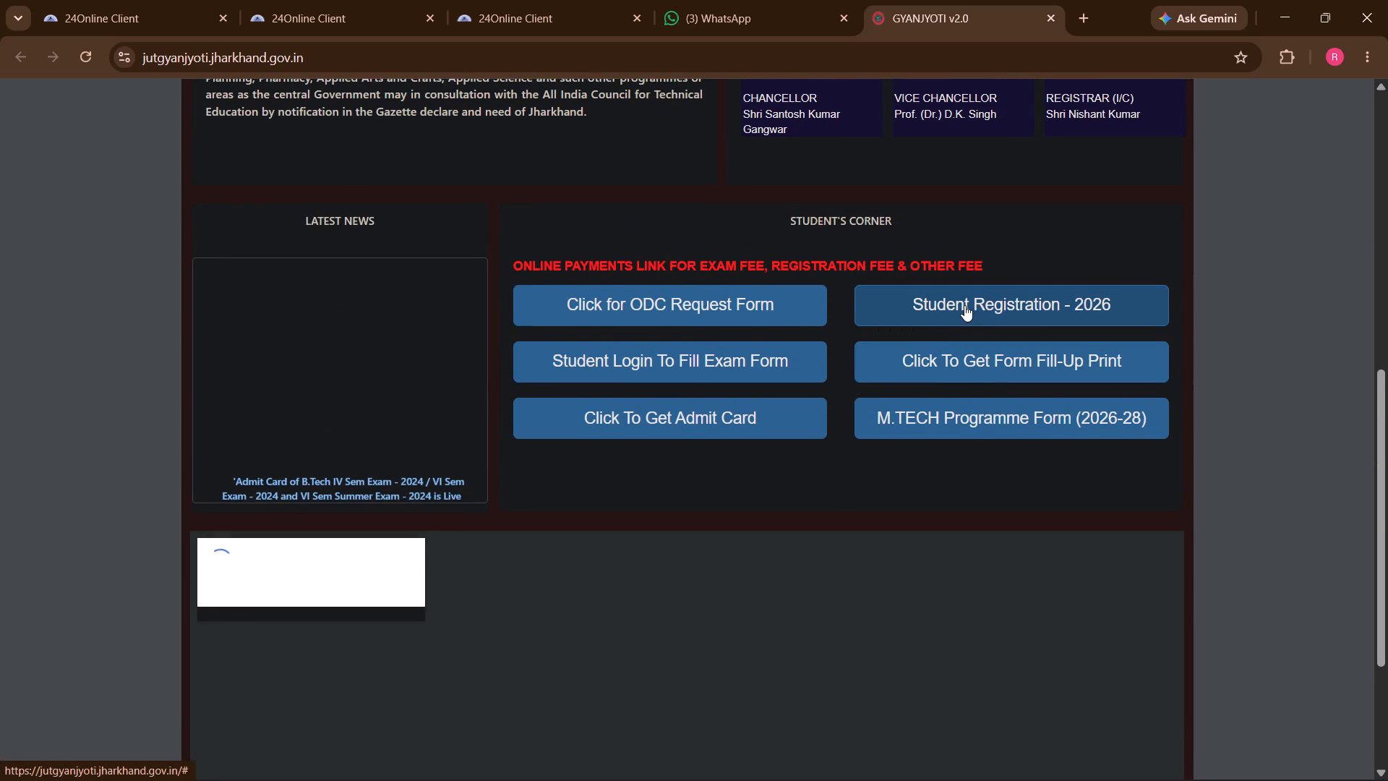
left_click(1068, 299)
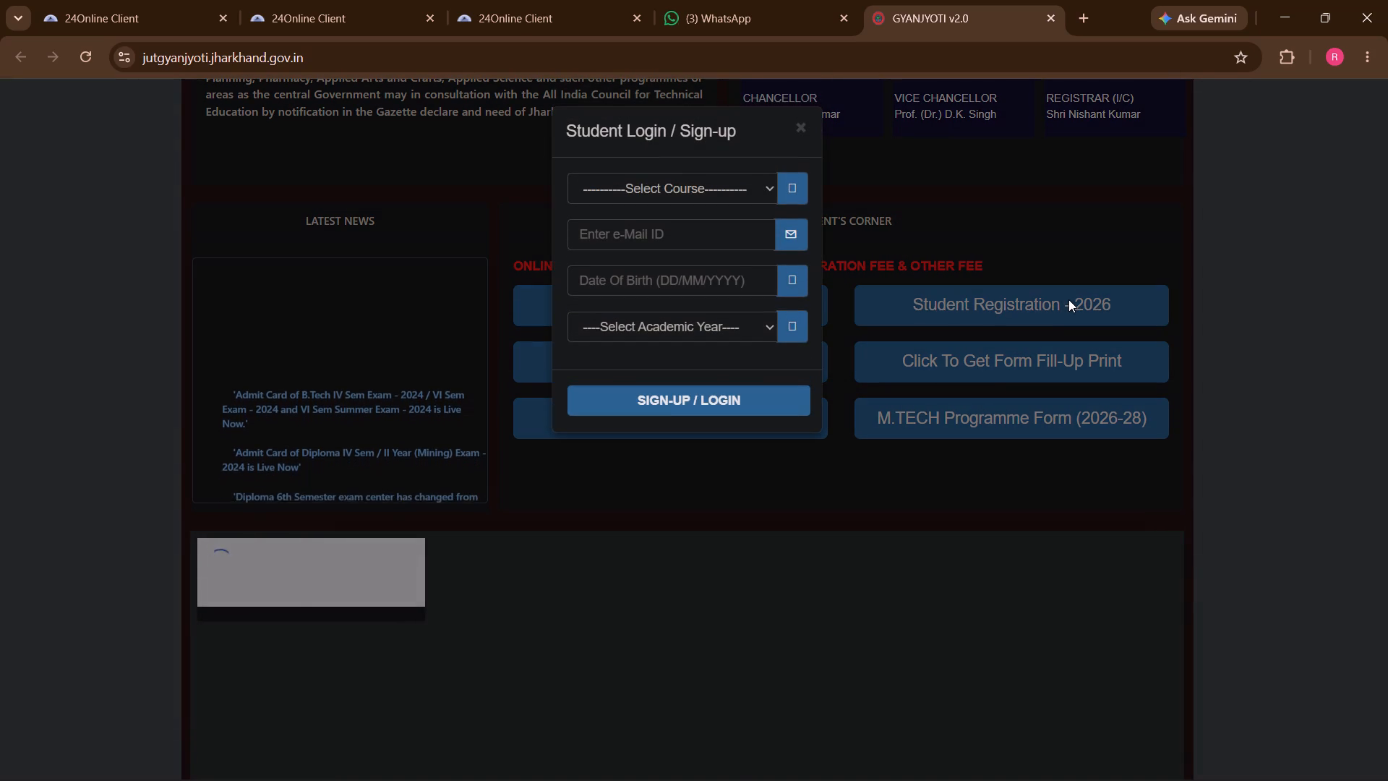
Enter the student's e-mail address in the Student Login / Sign-up form.
left_click(690, 239)
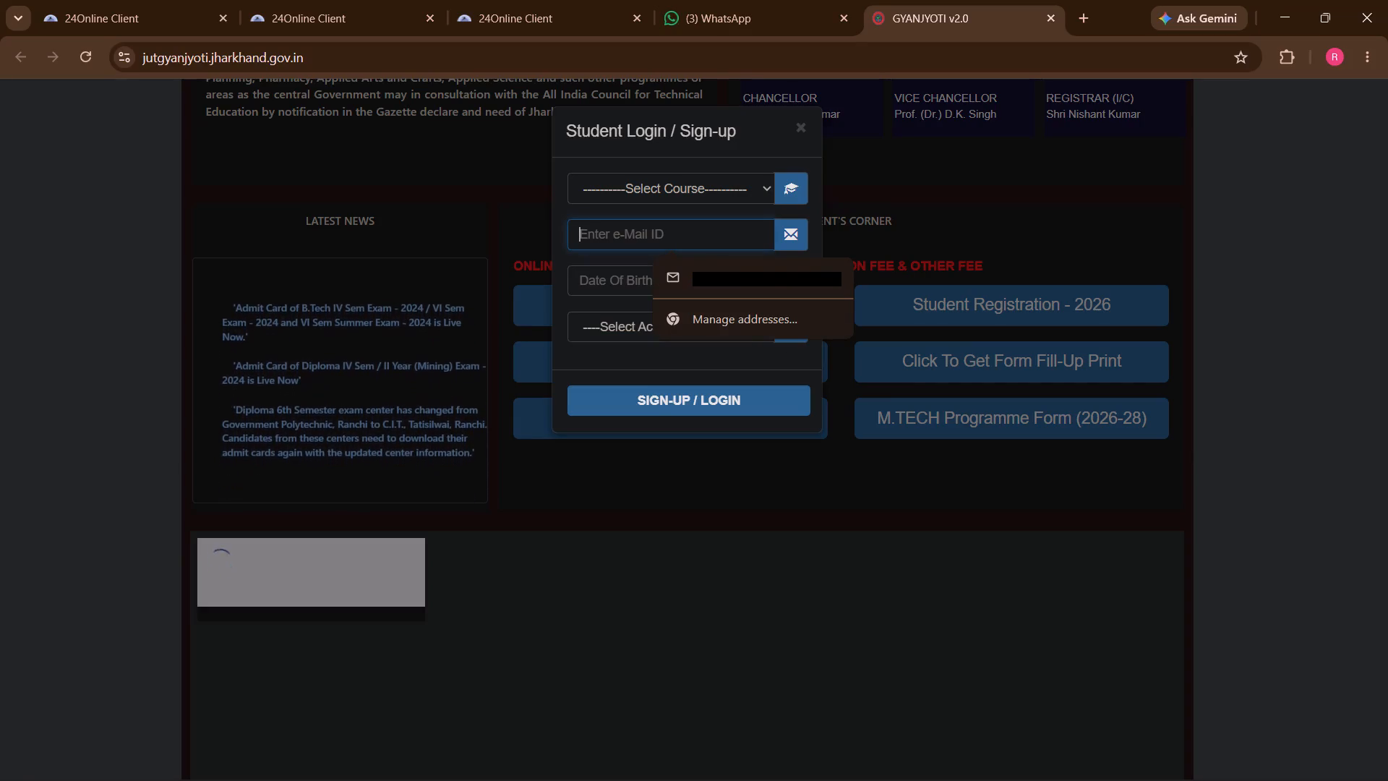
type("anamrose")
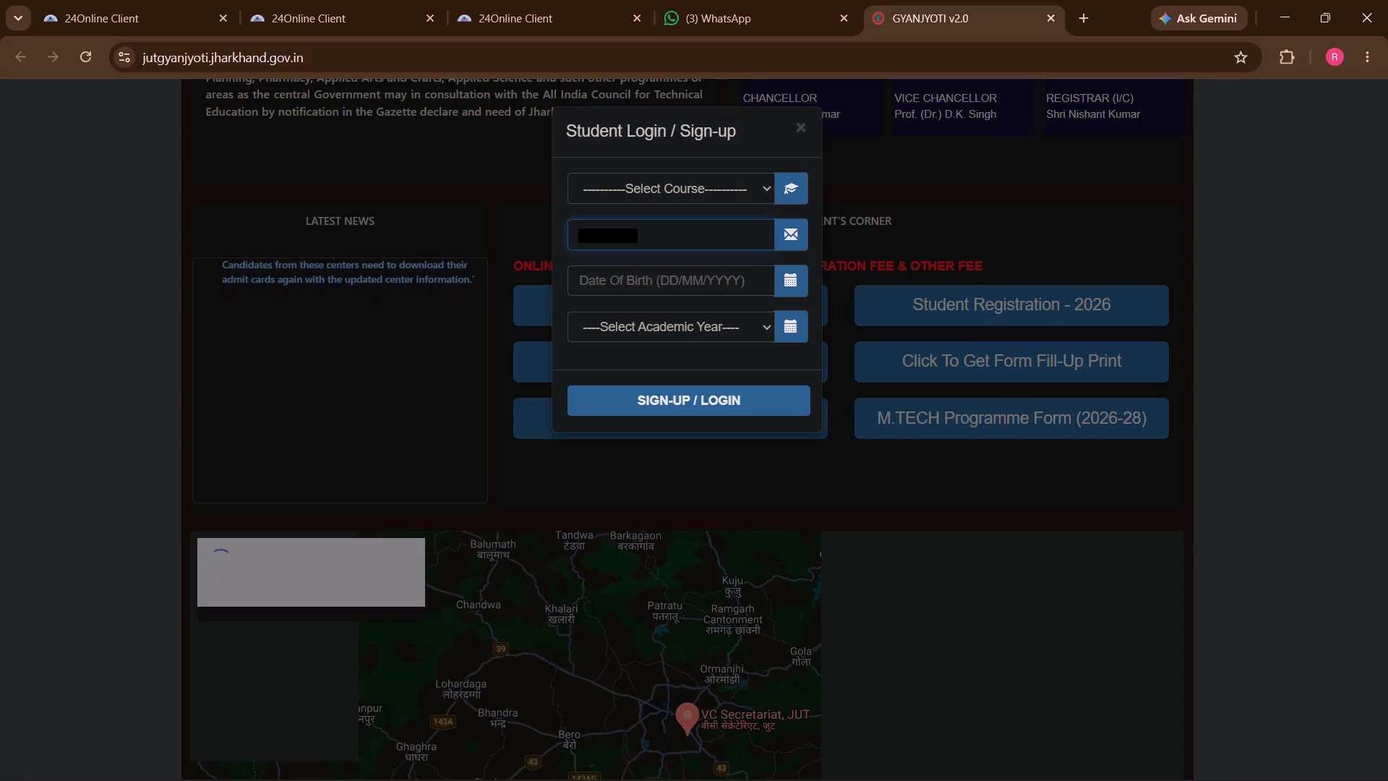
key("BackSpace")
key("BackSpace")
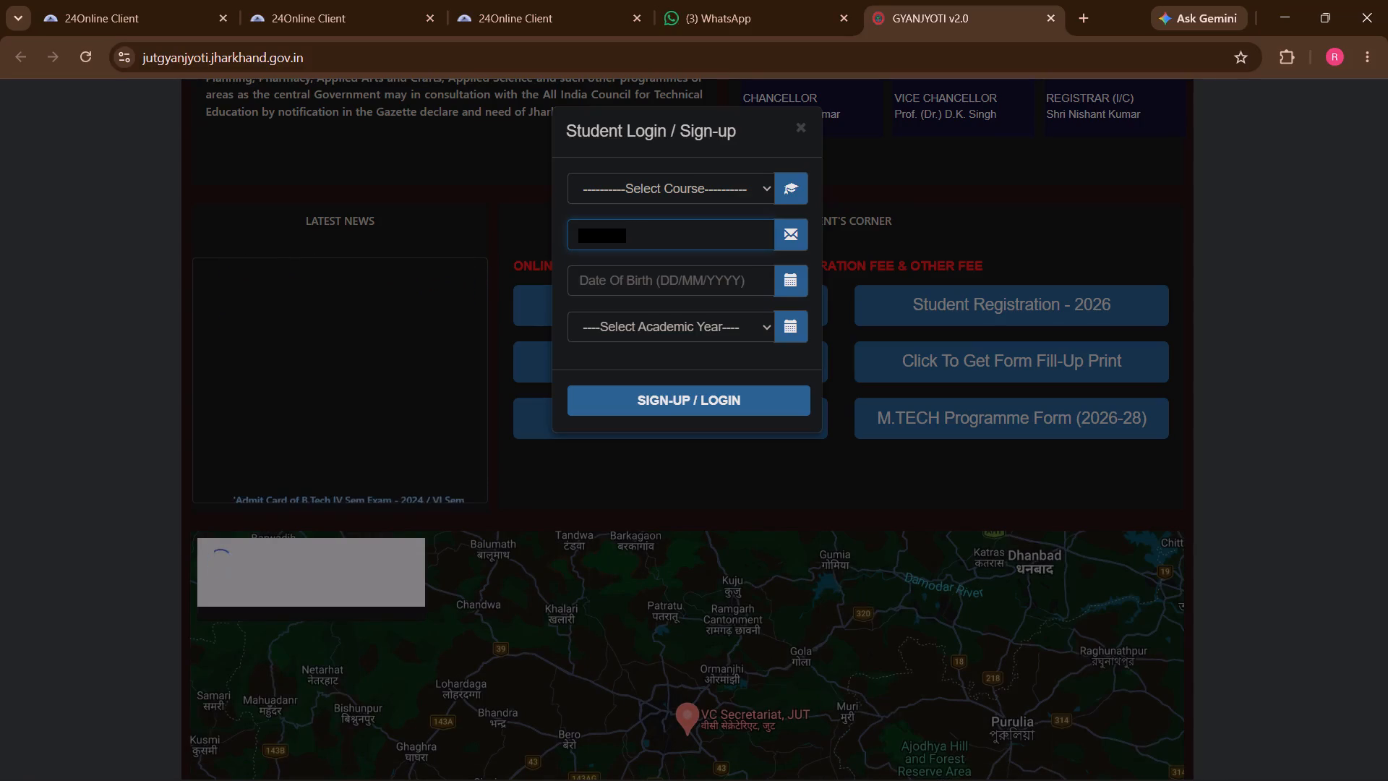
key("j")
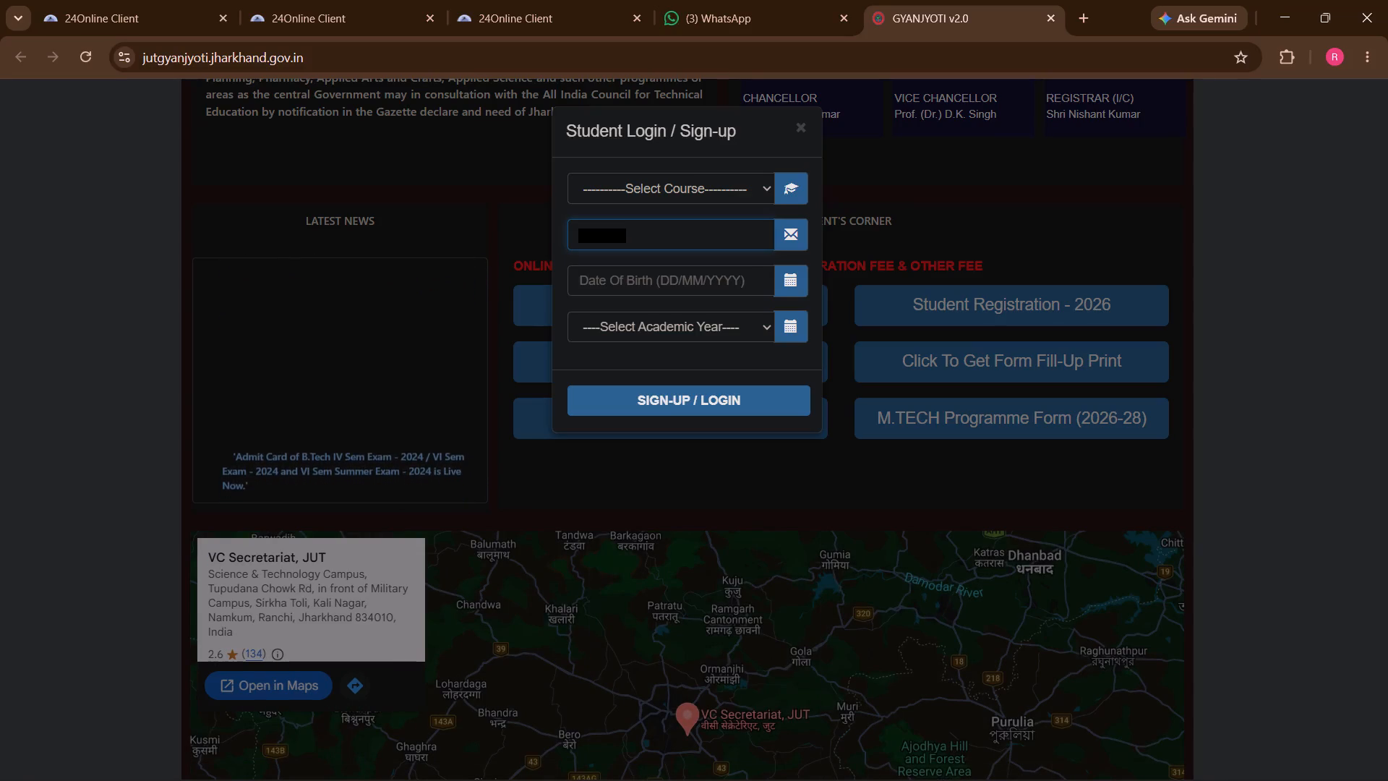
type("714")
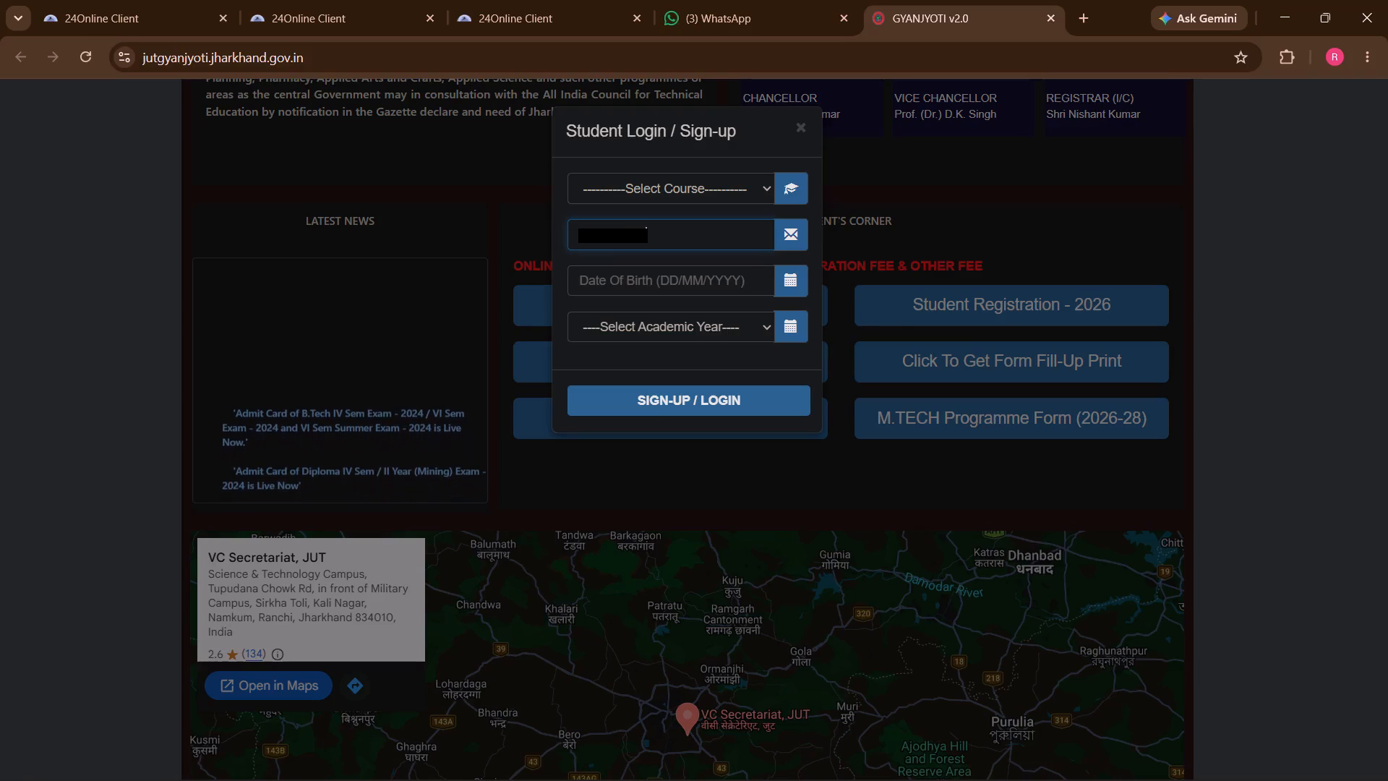
left_click(690, 239, "shift")
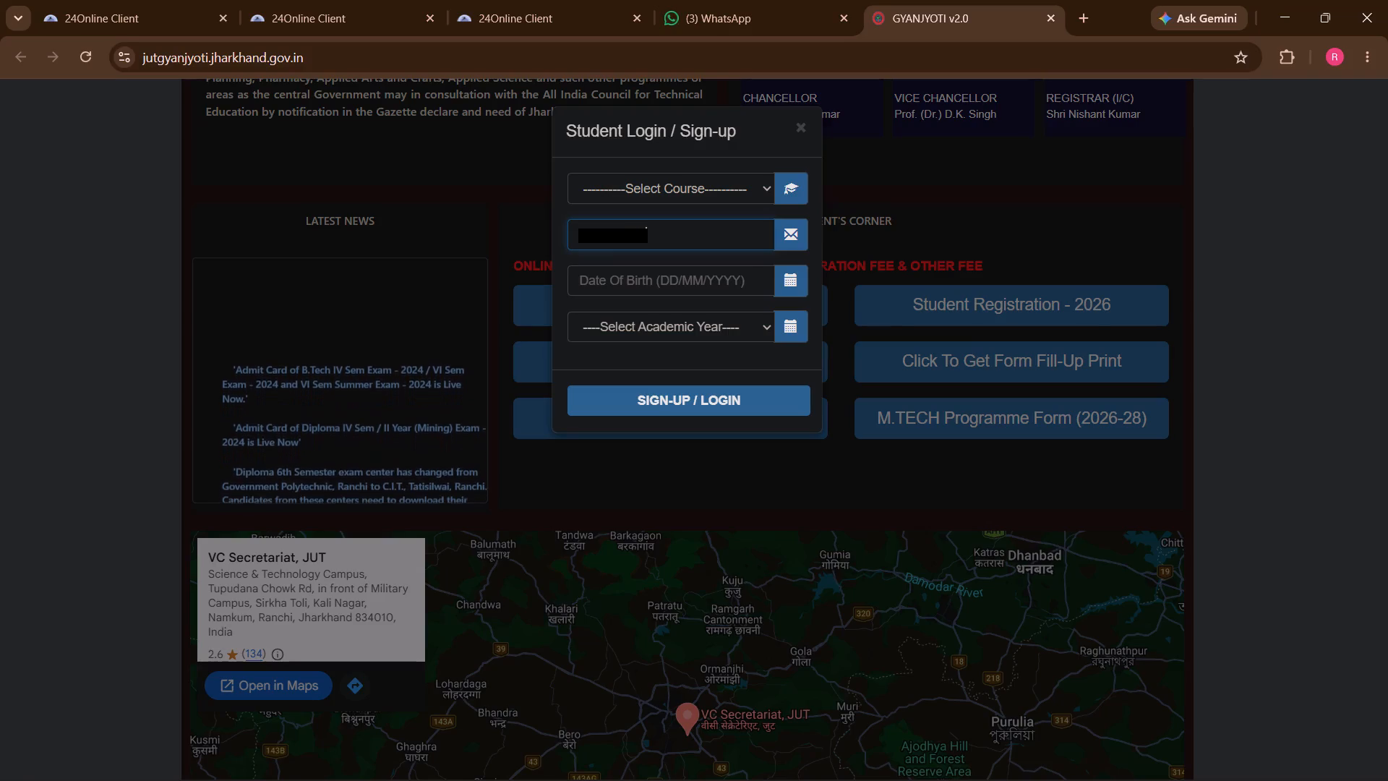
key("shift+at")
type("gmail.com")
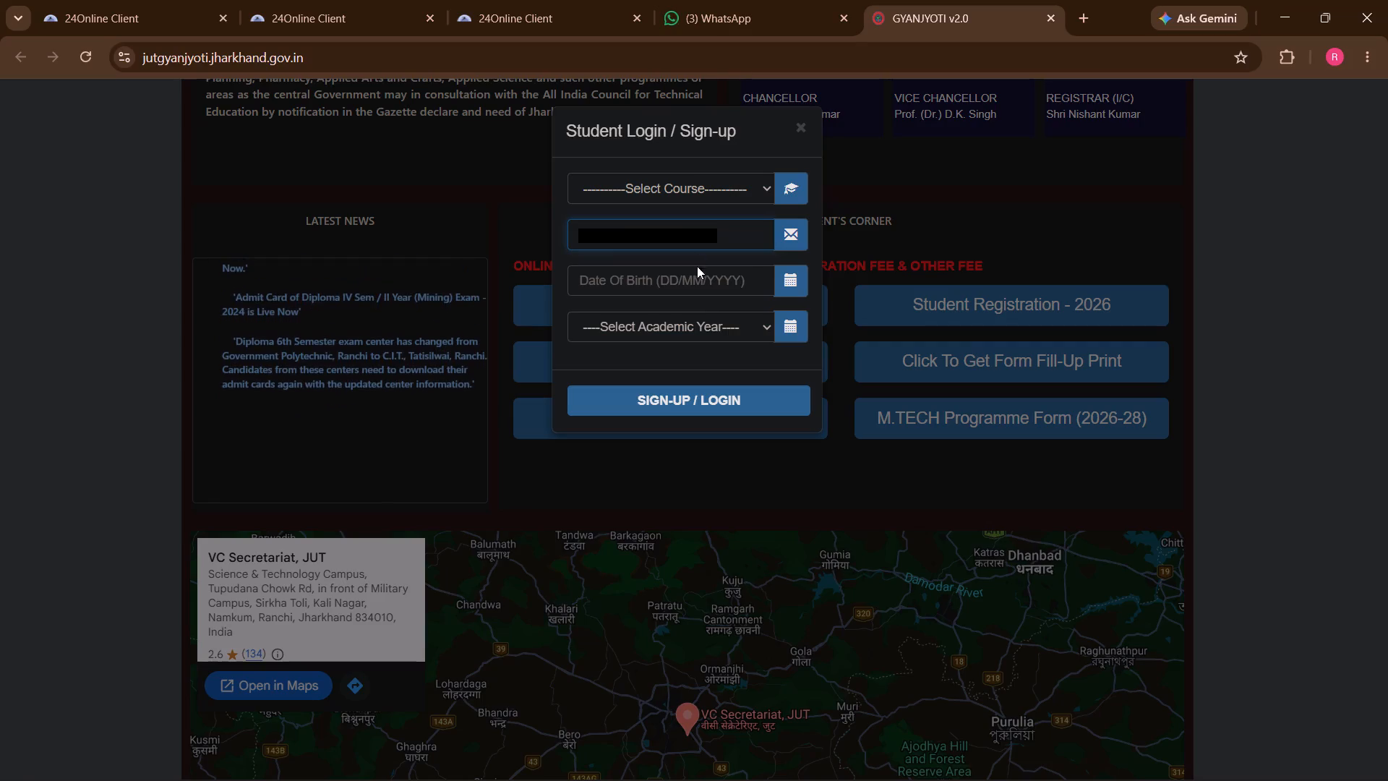
Enter the student's date of birth in the login form, in DD/MM/YYYY format.
left_click(716, 279)
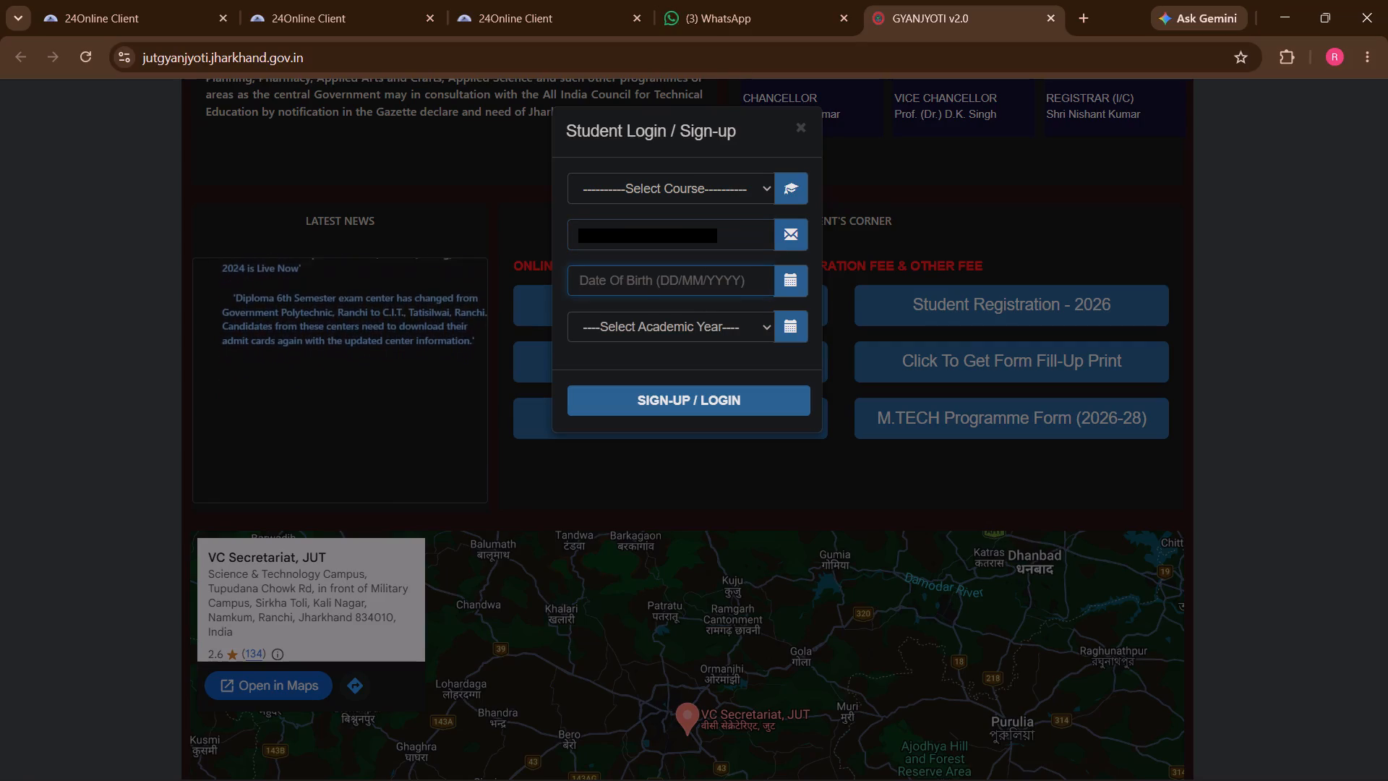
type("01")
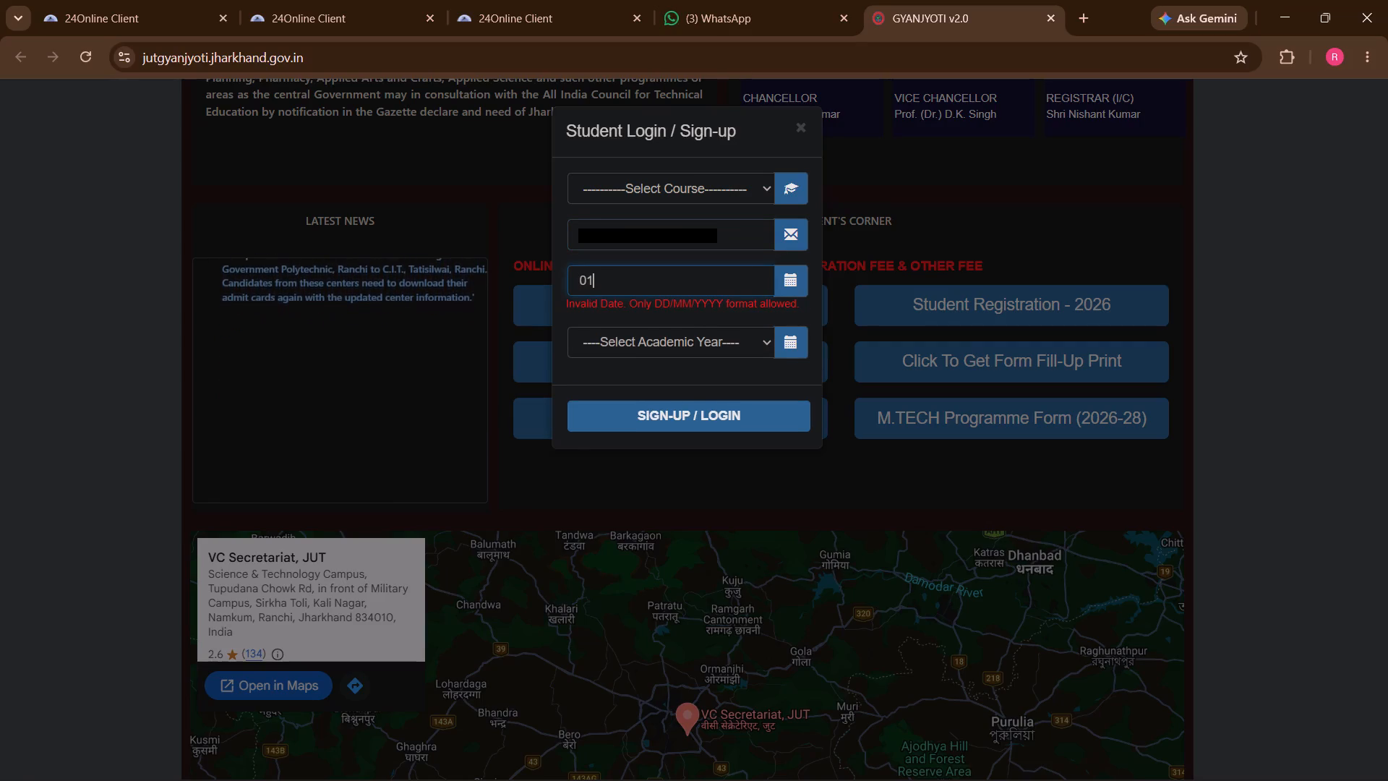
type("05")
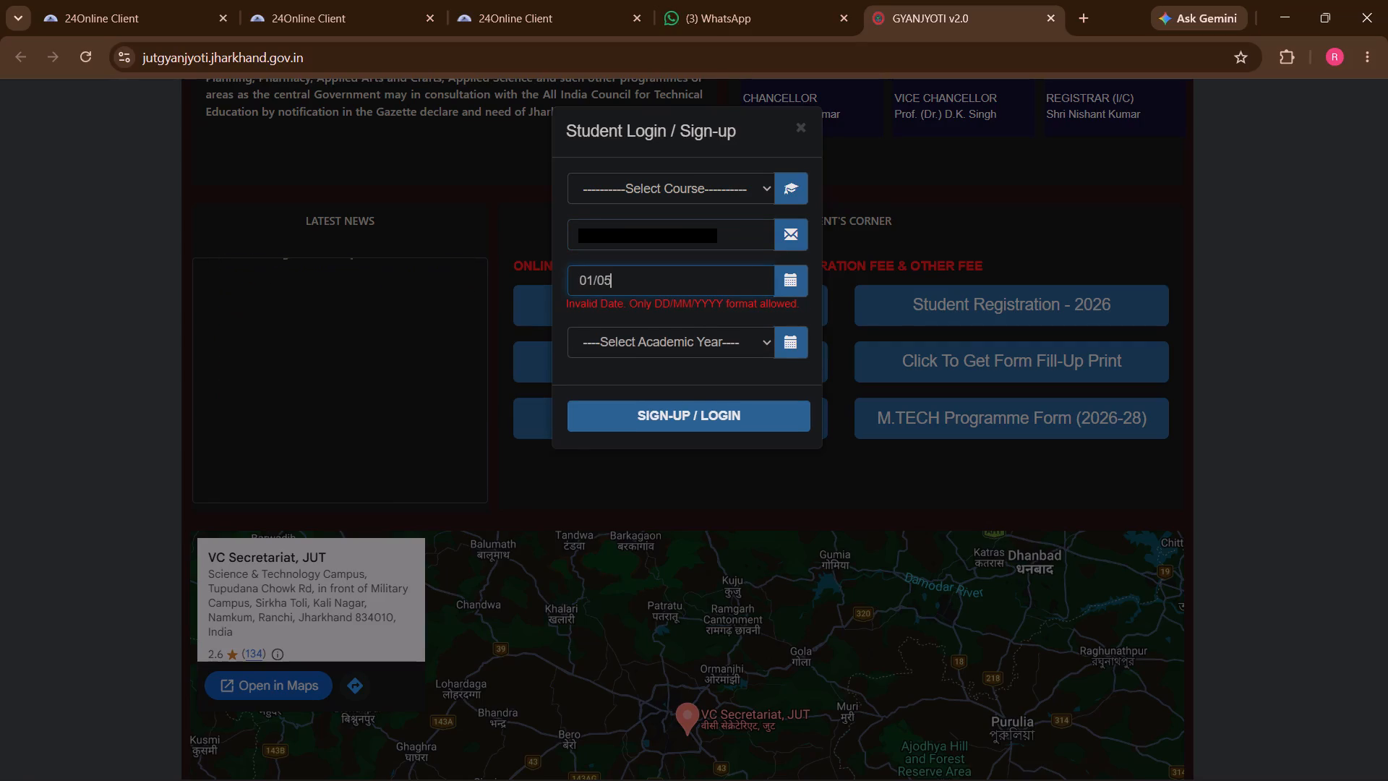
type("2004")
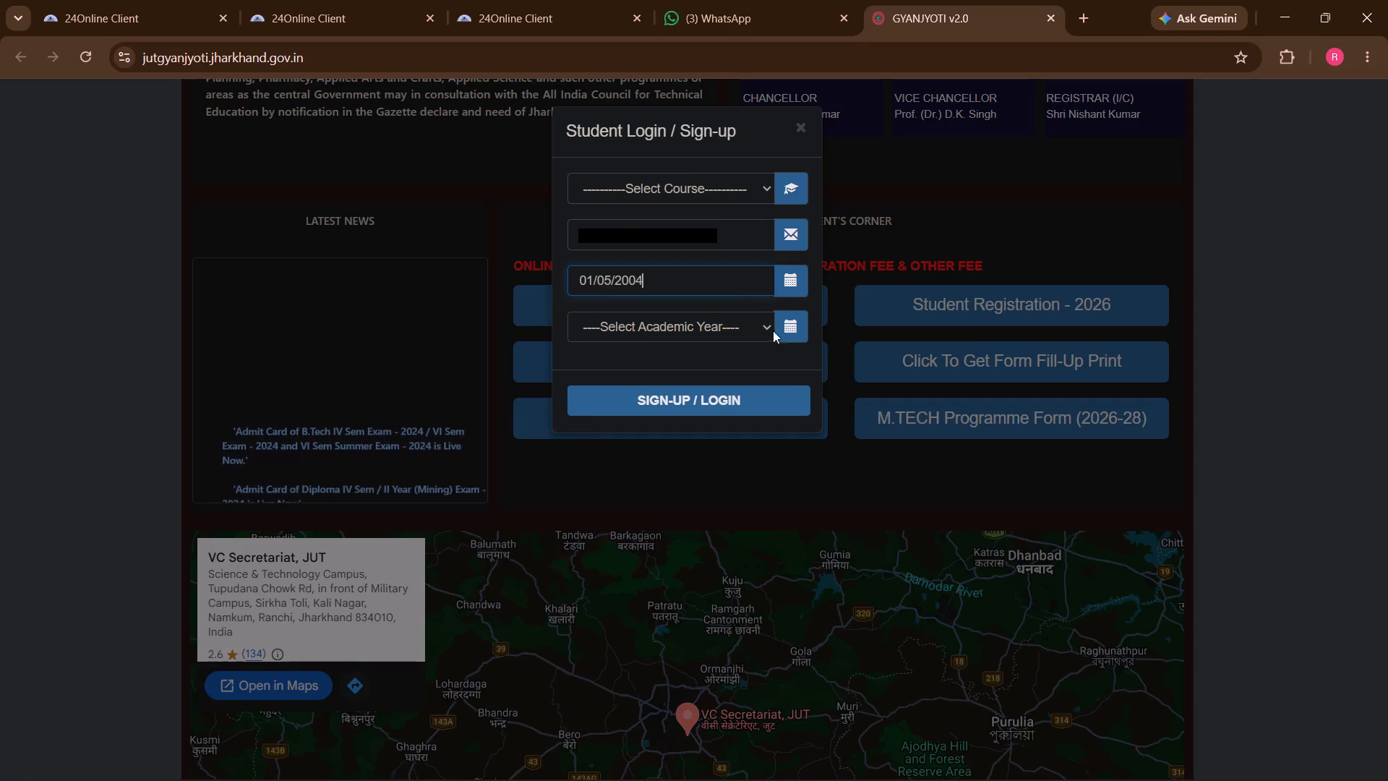
Select academic year 2026-2027 and the MBA course, and submit the student login.
left_click(757, 325)
left_click(656, 375)
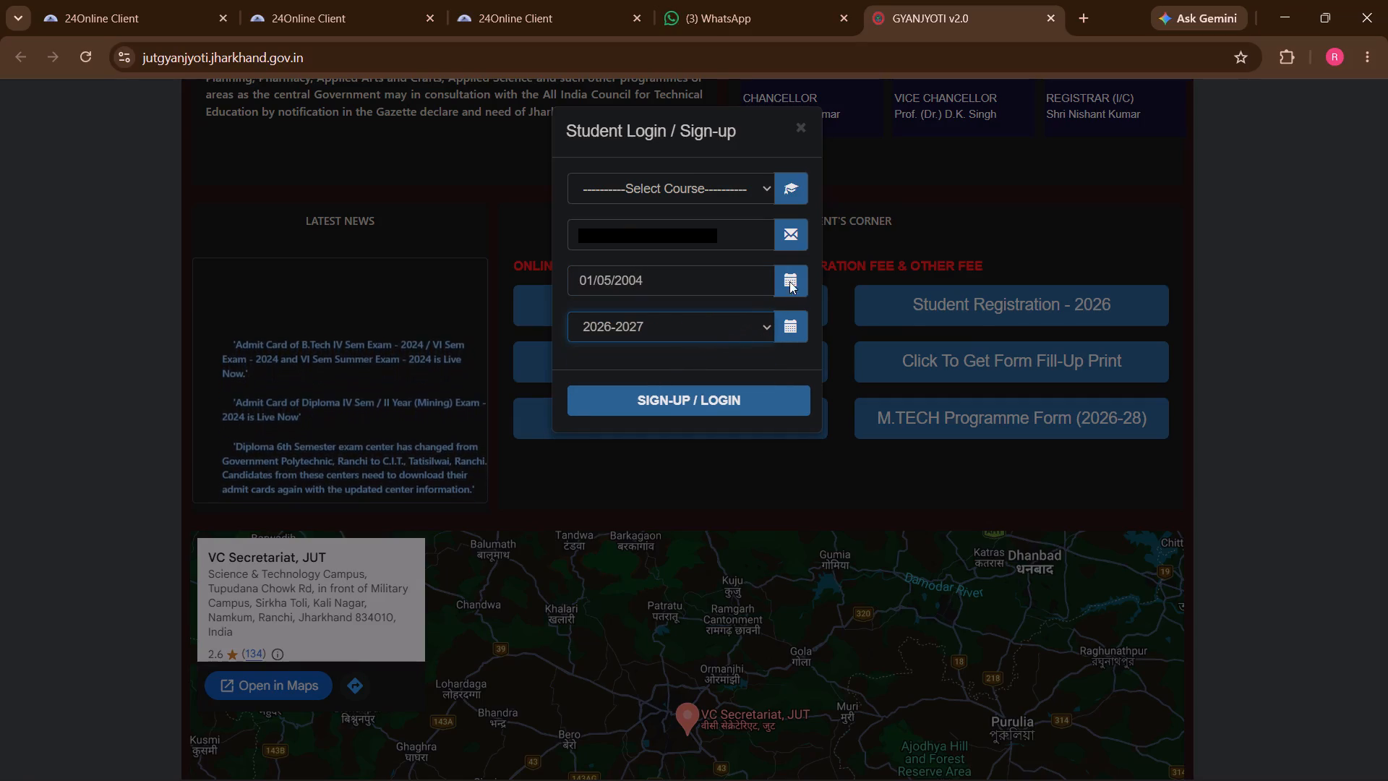
left_click(763, 185)
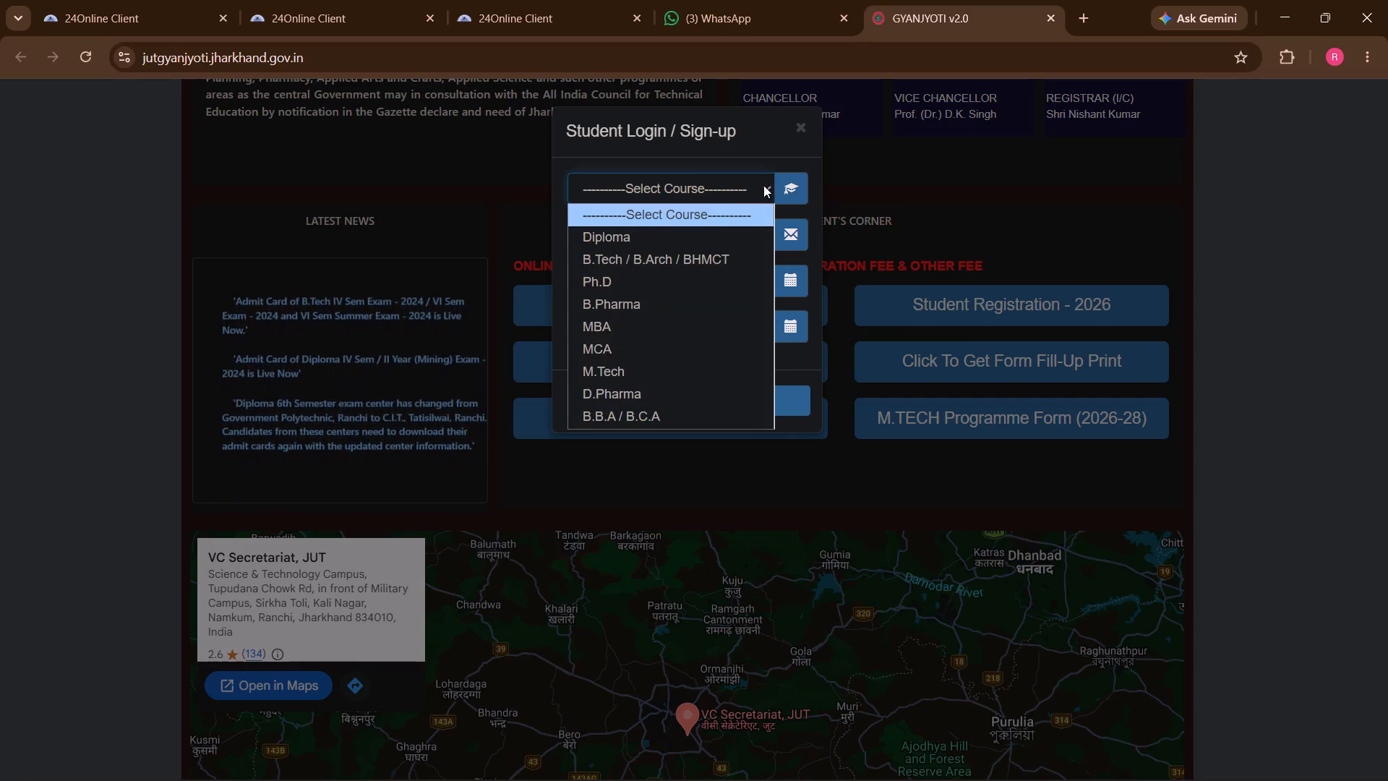
left_click(622, 325)
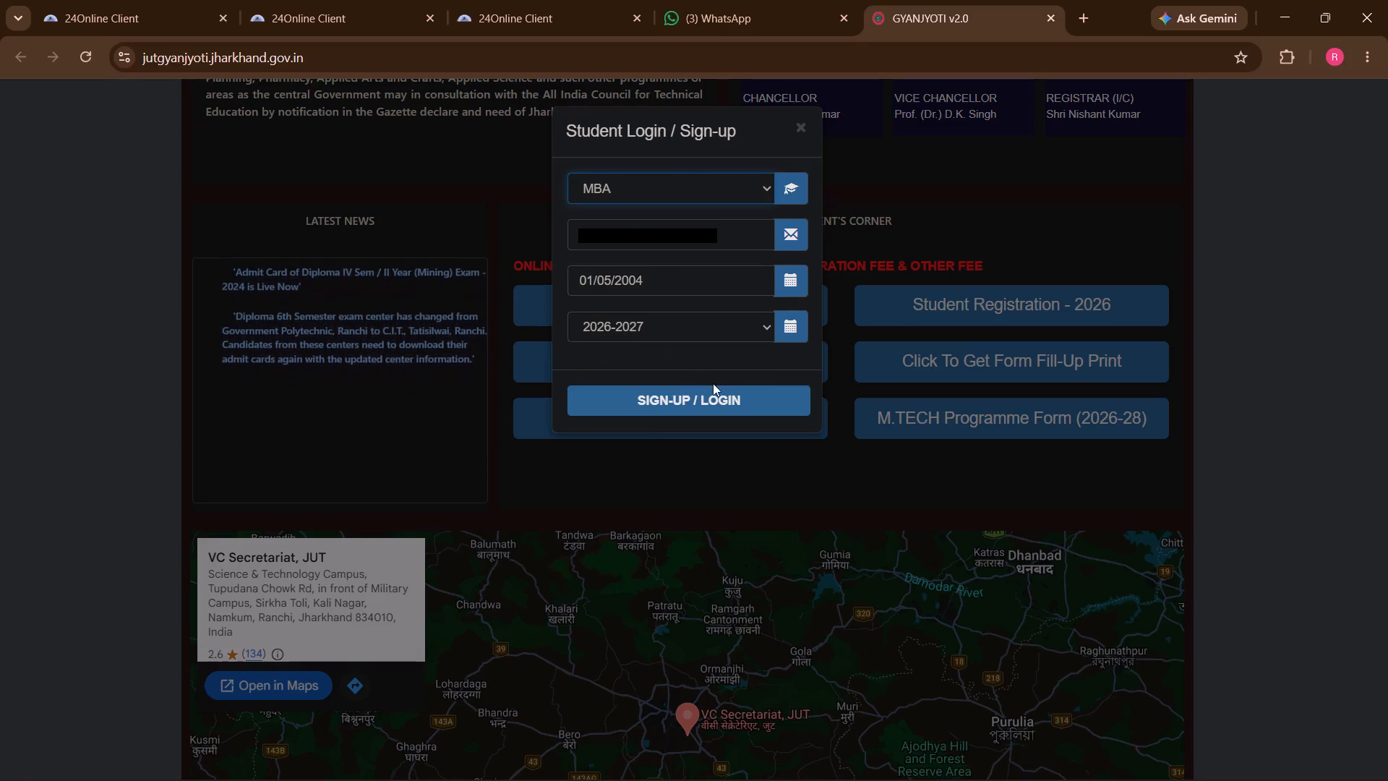
left_click(739, 393)
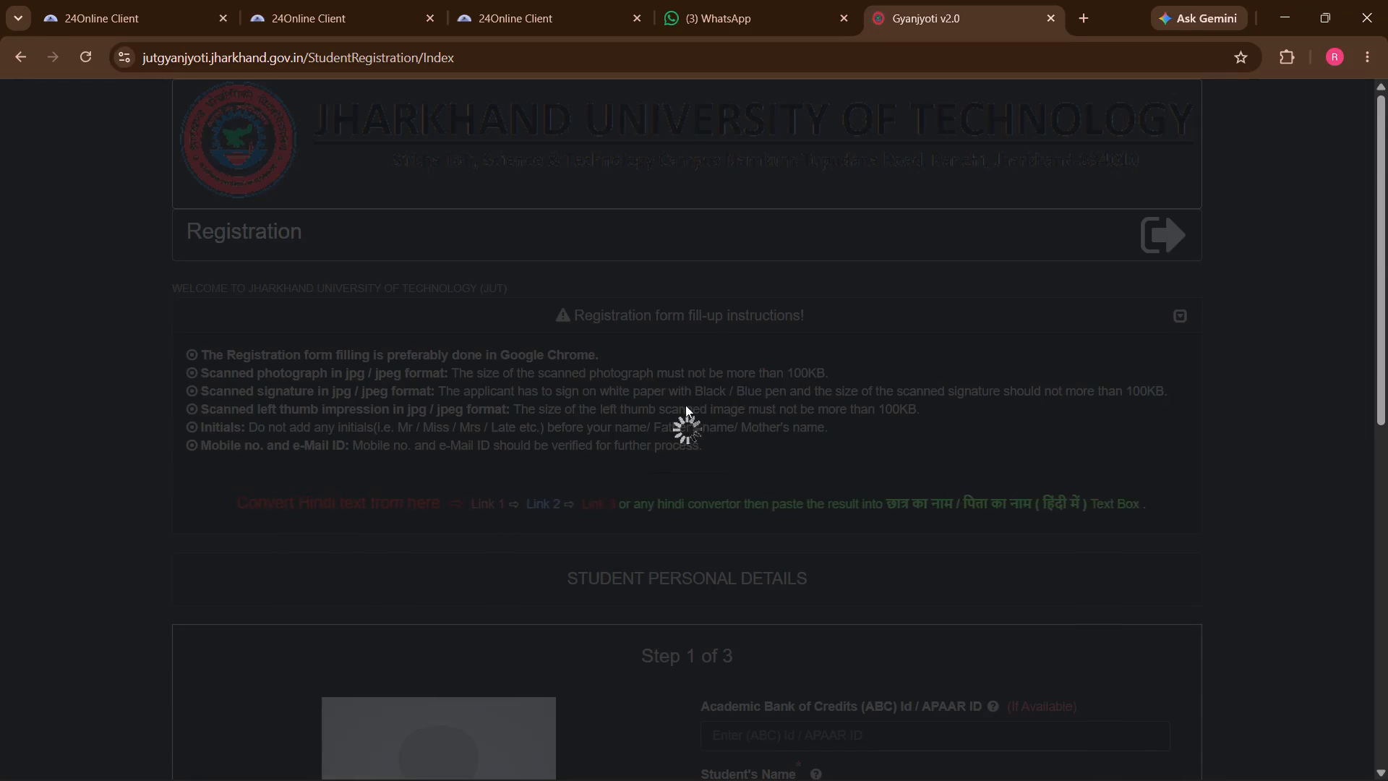
Review the student's personal, parent, contact and address details in the submitted registration application.
scroll(663, 385, "down", 3)
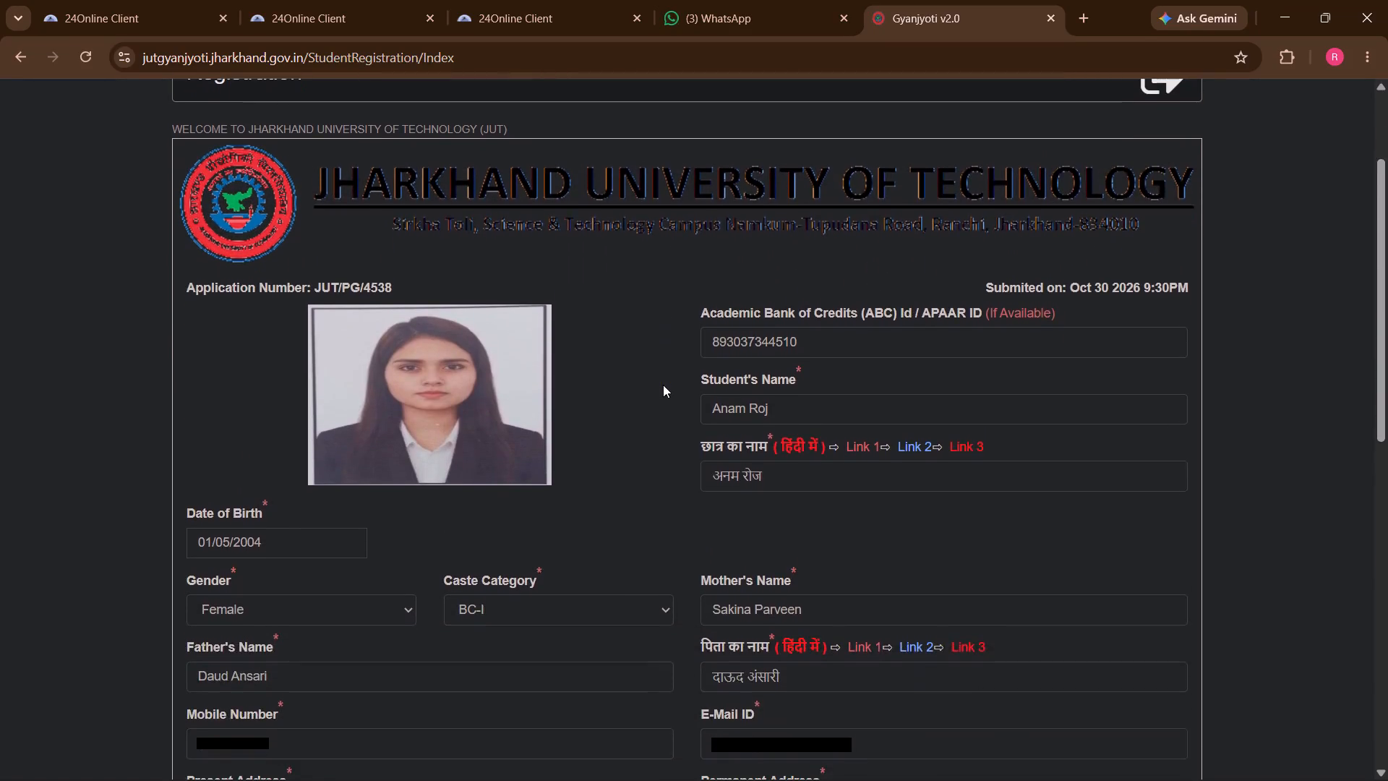
scroll(663, 385, "down", 1)
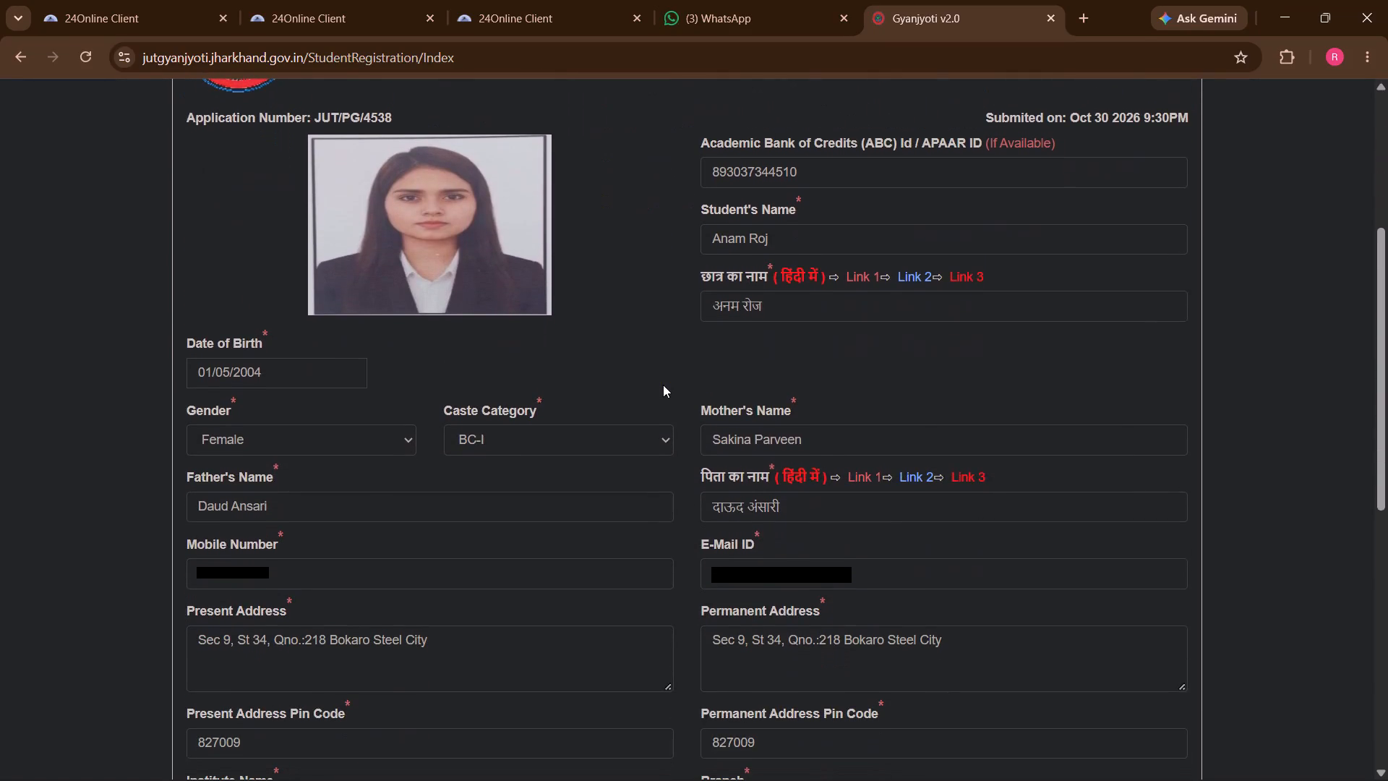
scroll(663, 385, "up", 3)
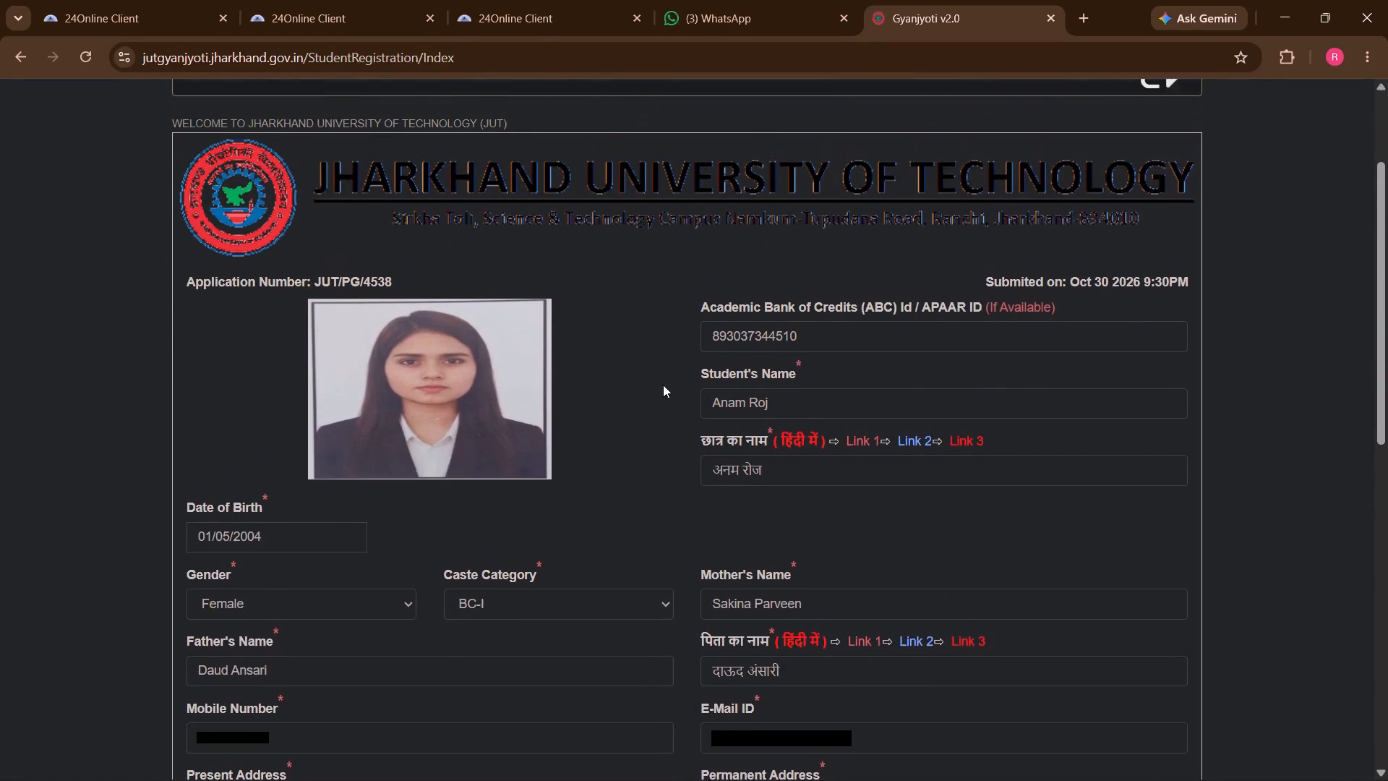
scroll(663, 385, "up", 1)
scroll(663, 385, "down", 1)
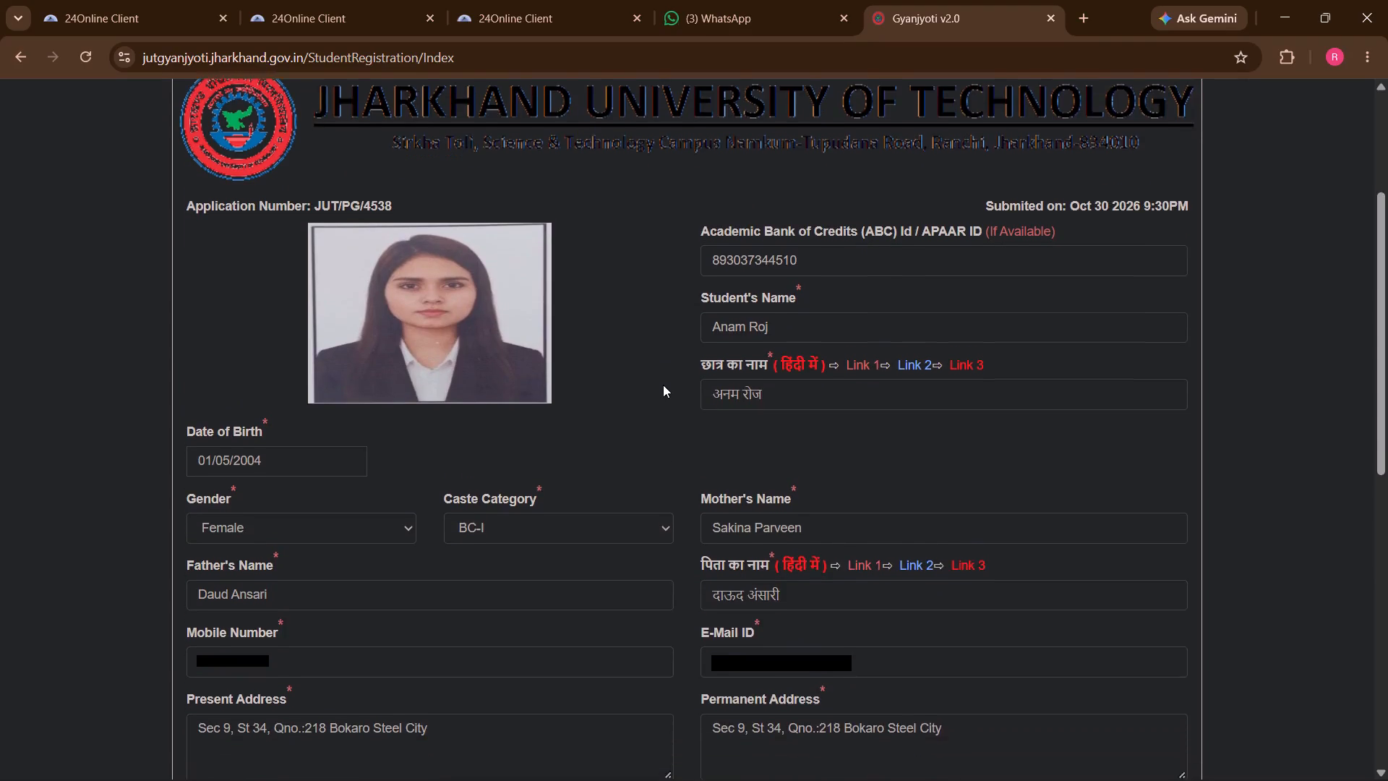
scroll(663, 385, "down", 3)
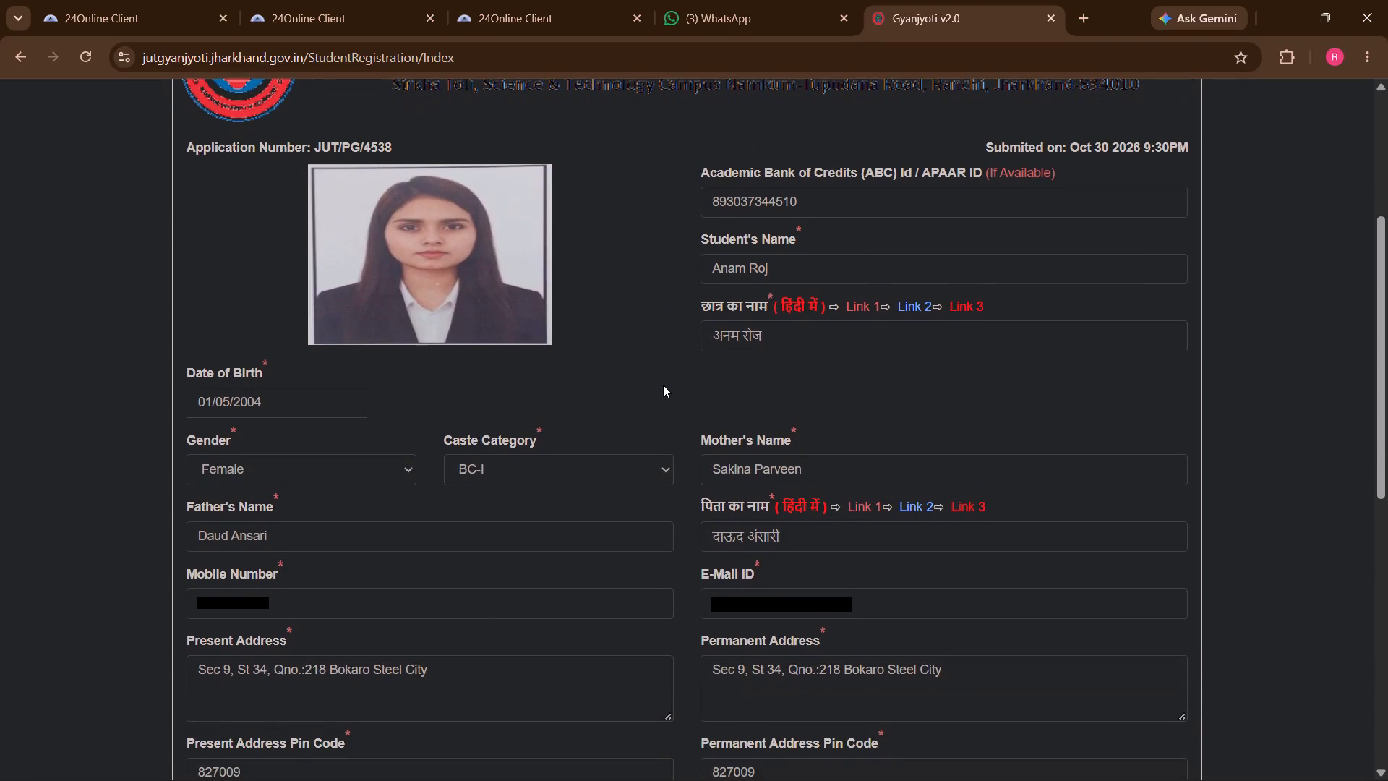
scroll(663, 385, "down", 2)
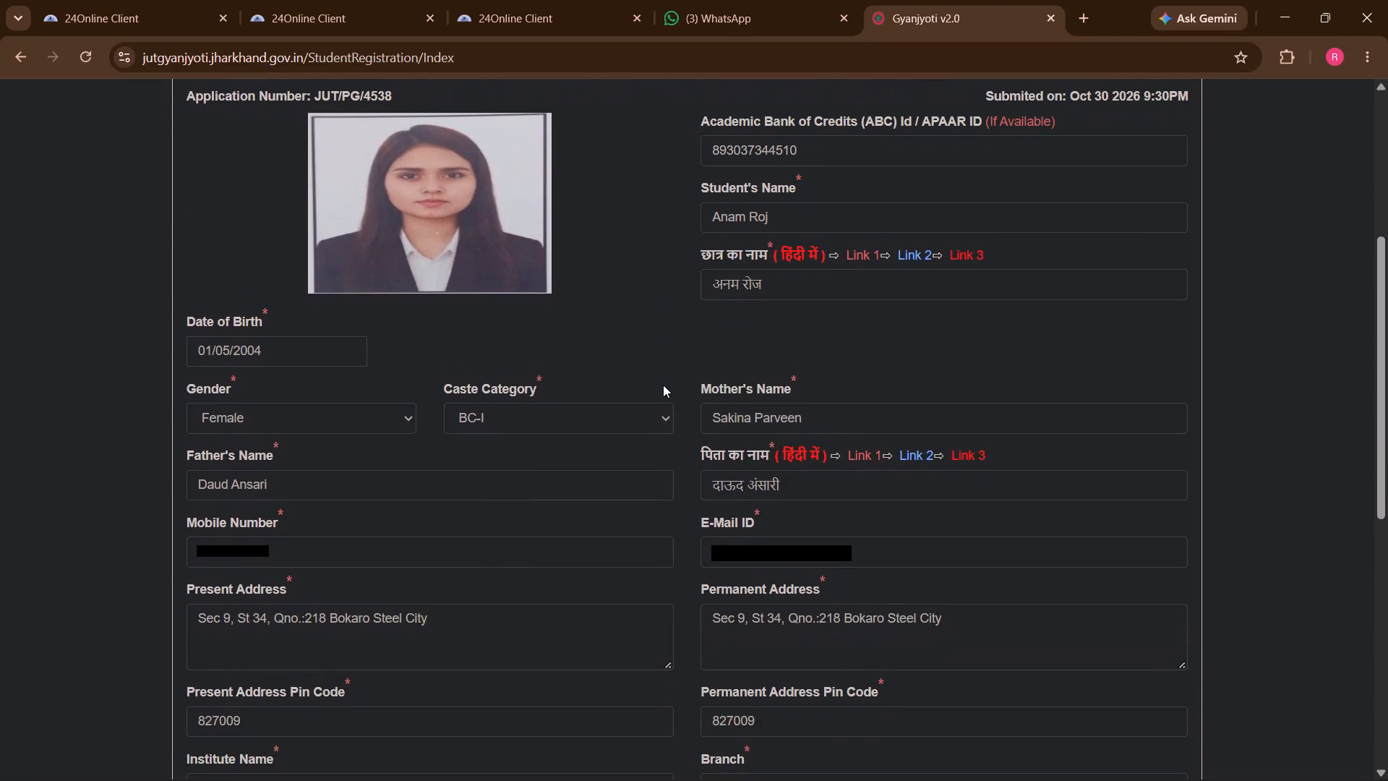
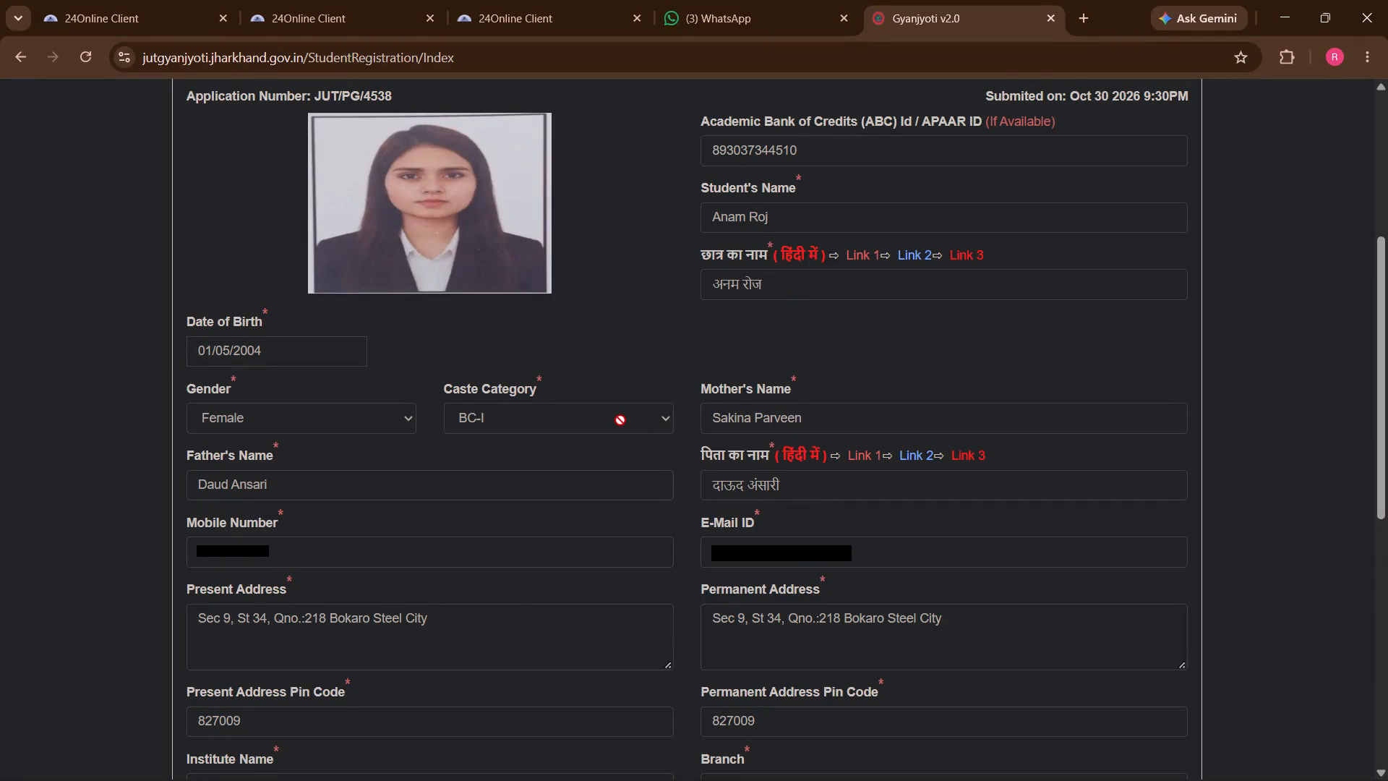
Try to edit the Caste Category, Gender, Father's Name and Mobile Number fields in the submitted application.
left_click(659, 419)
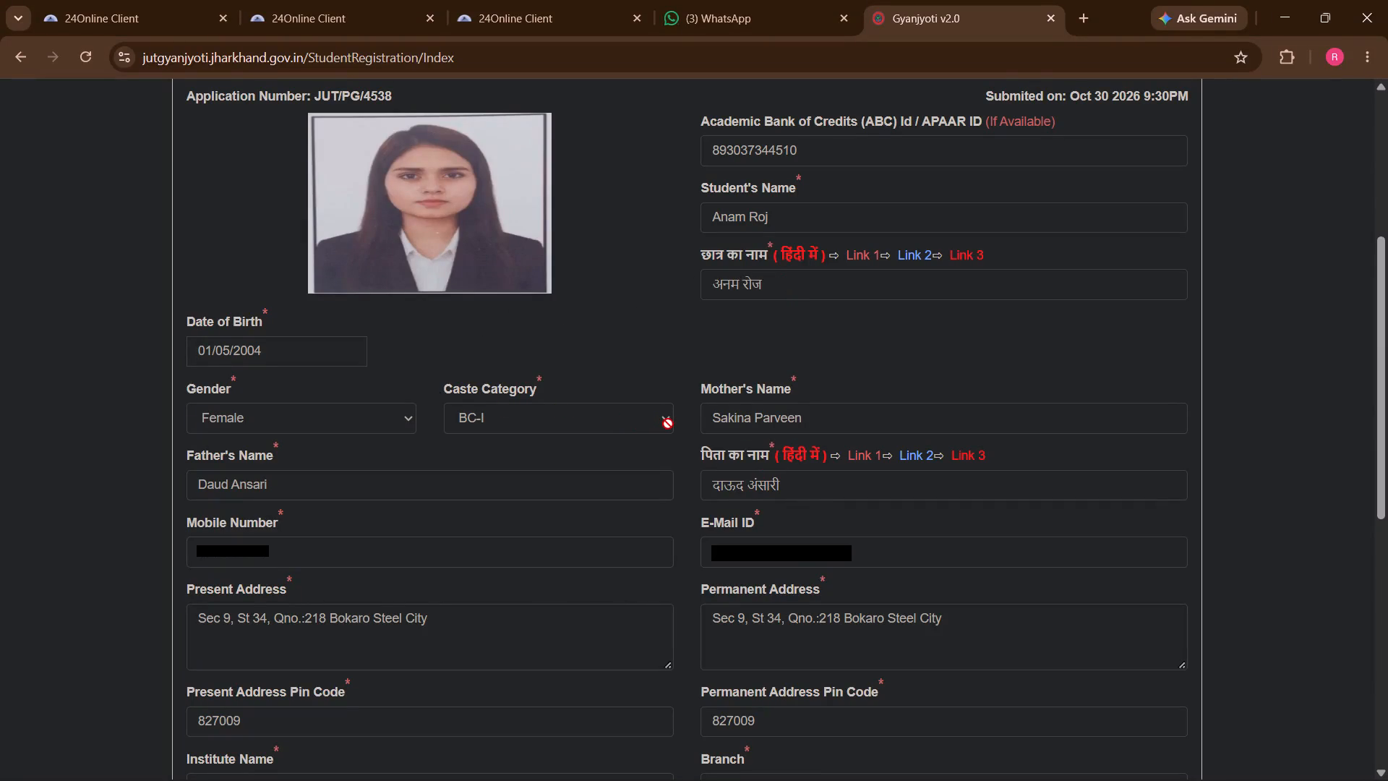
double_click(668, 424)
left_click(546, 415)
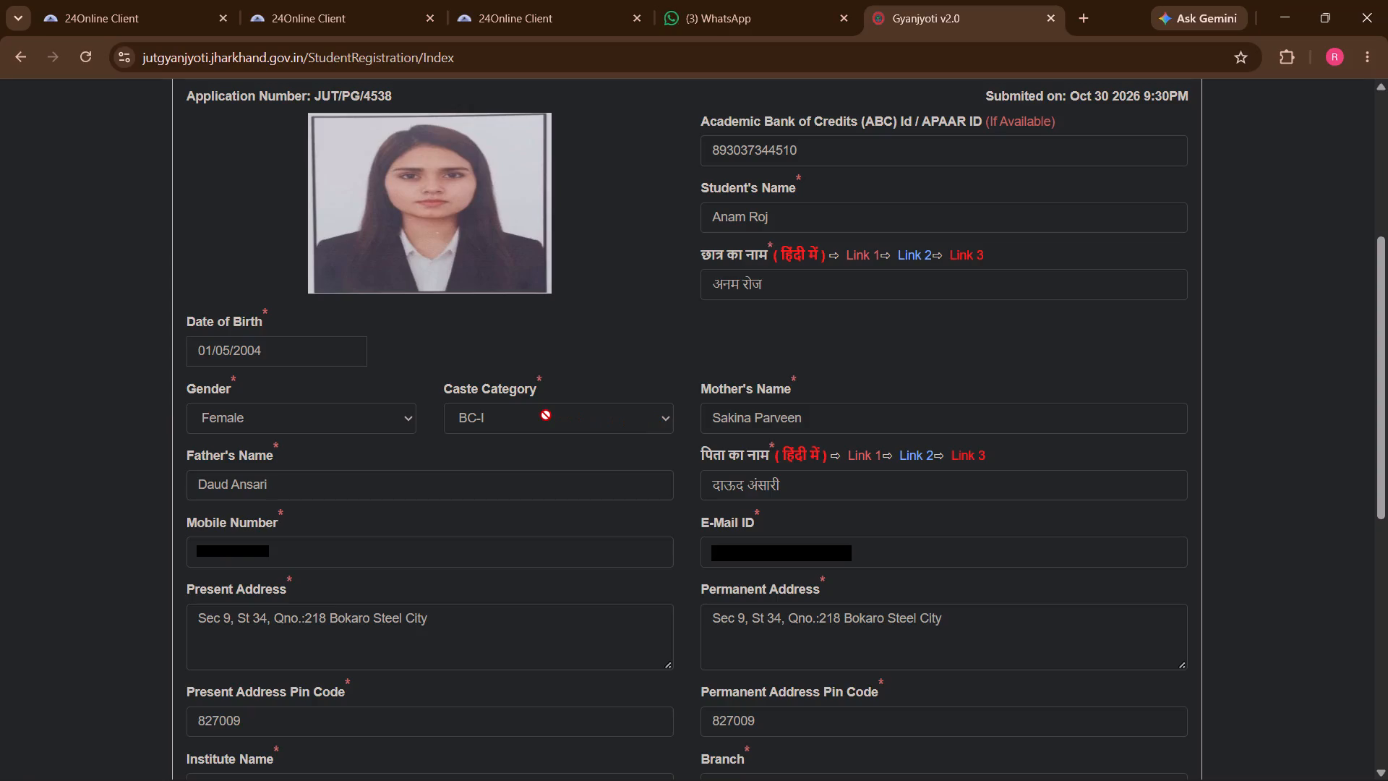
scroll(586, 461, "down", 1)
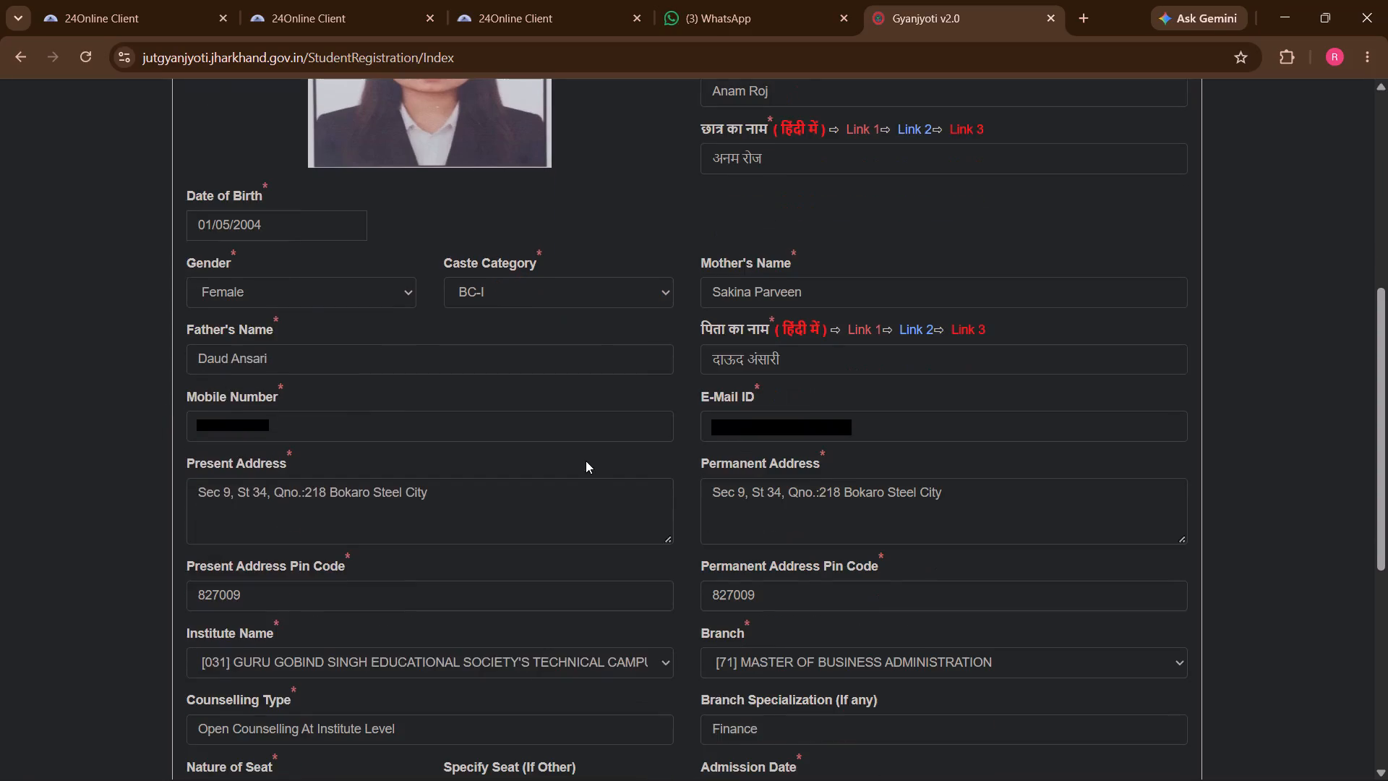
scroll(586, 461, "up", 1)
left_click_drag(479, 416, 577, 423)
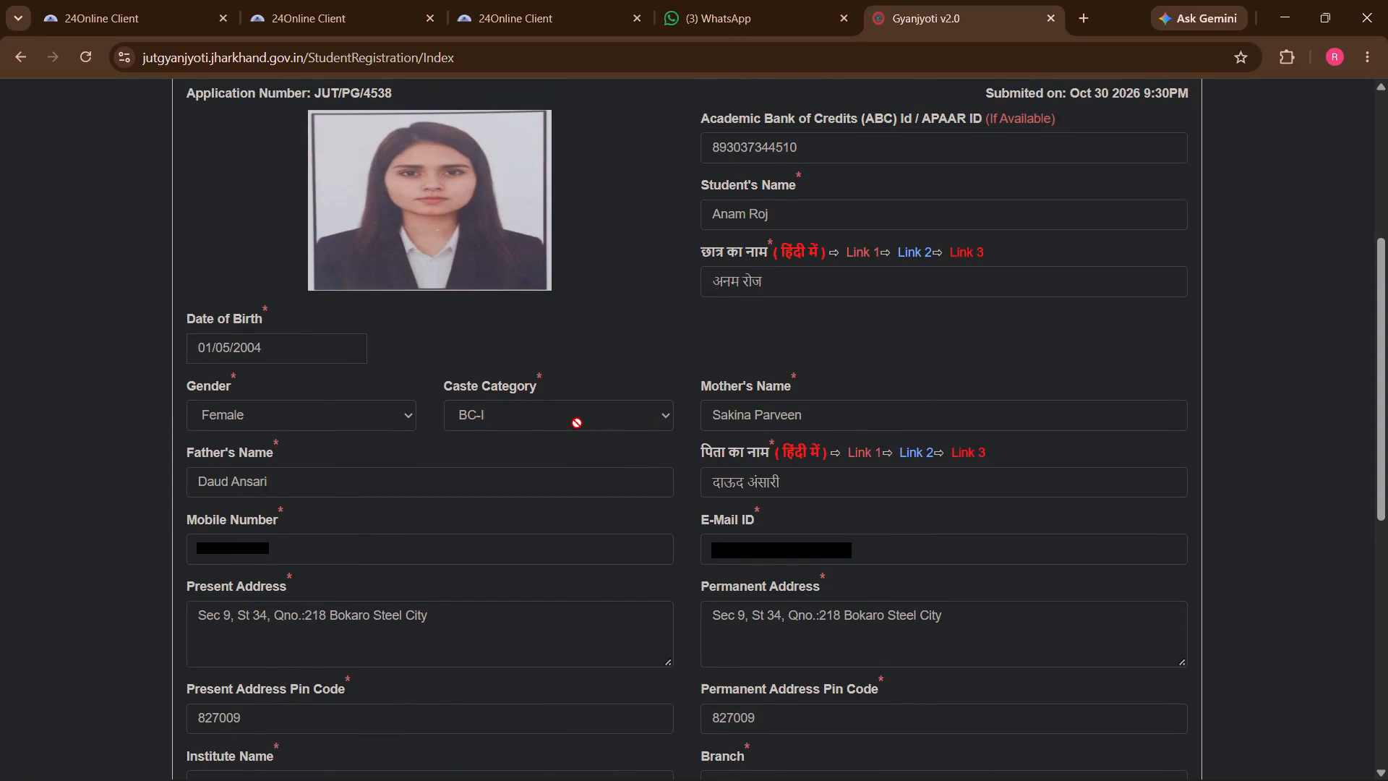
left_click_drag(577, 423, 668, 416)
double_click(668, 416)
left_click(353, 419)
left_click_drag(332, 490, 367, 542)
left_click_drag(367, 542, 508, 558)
Examine the whole submitted application, from the student's personal details to the institute, admission, fee, thumb impression and signature entries.
scroll(508, 558, "down", 9)
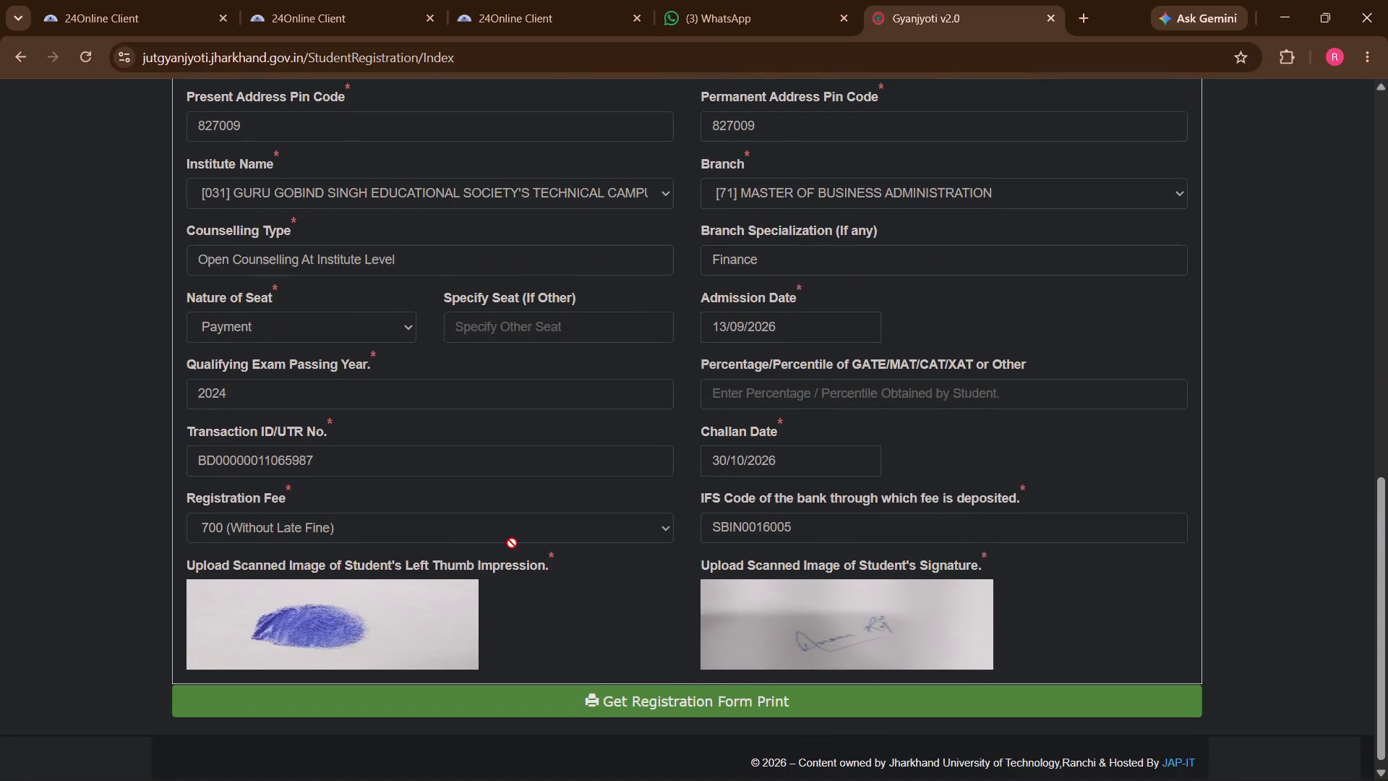
scroll(512, 543, "down", 1)
scroll(512, 543, "right", 1)
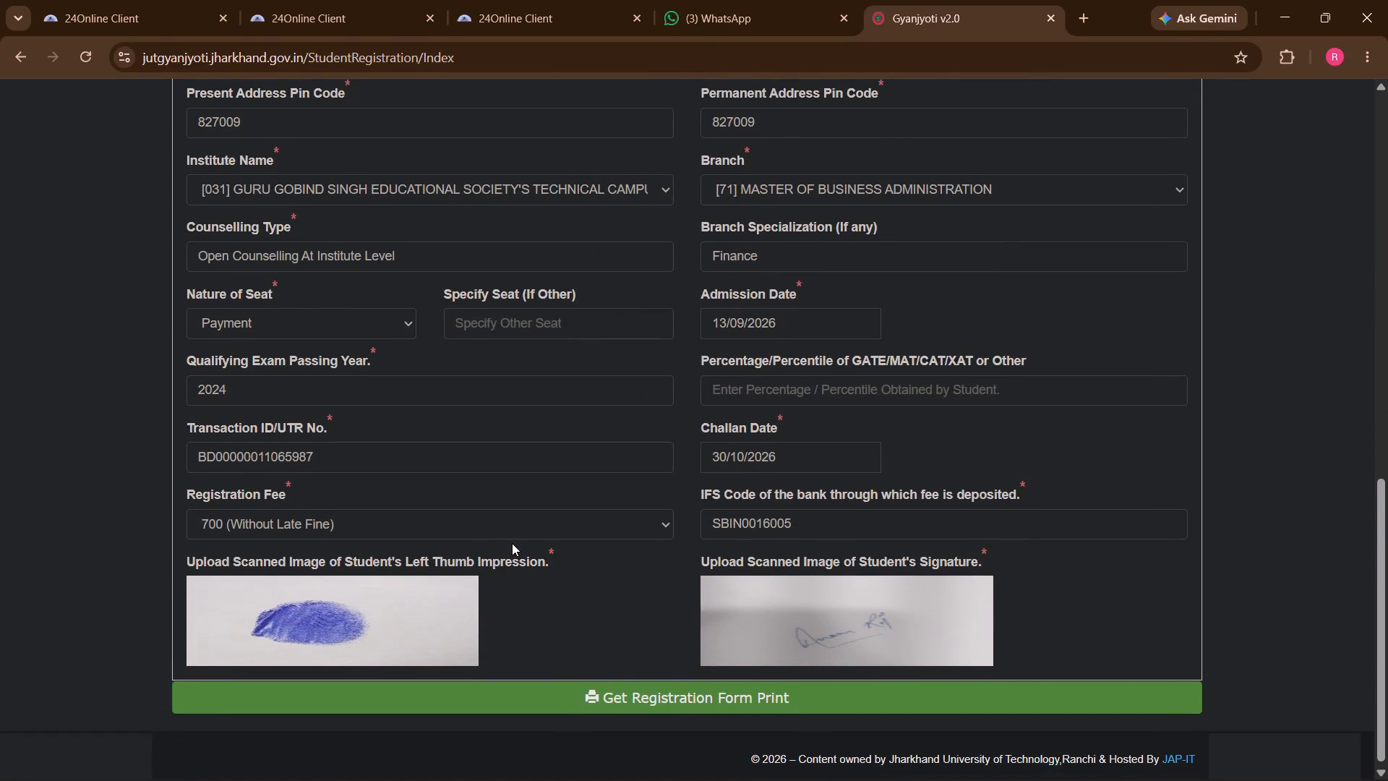
scroll(512, 543, "up", 10)
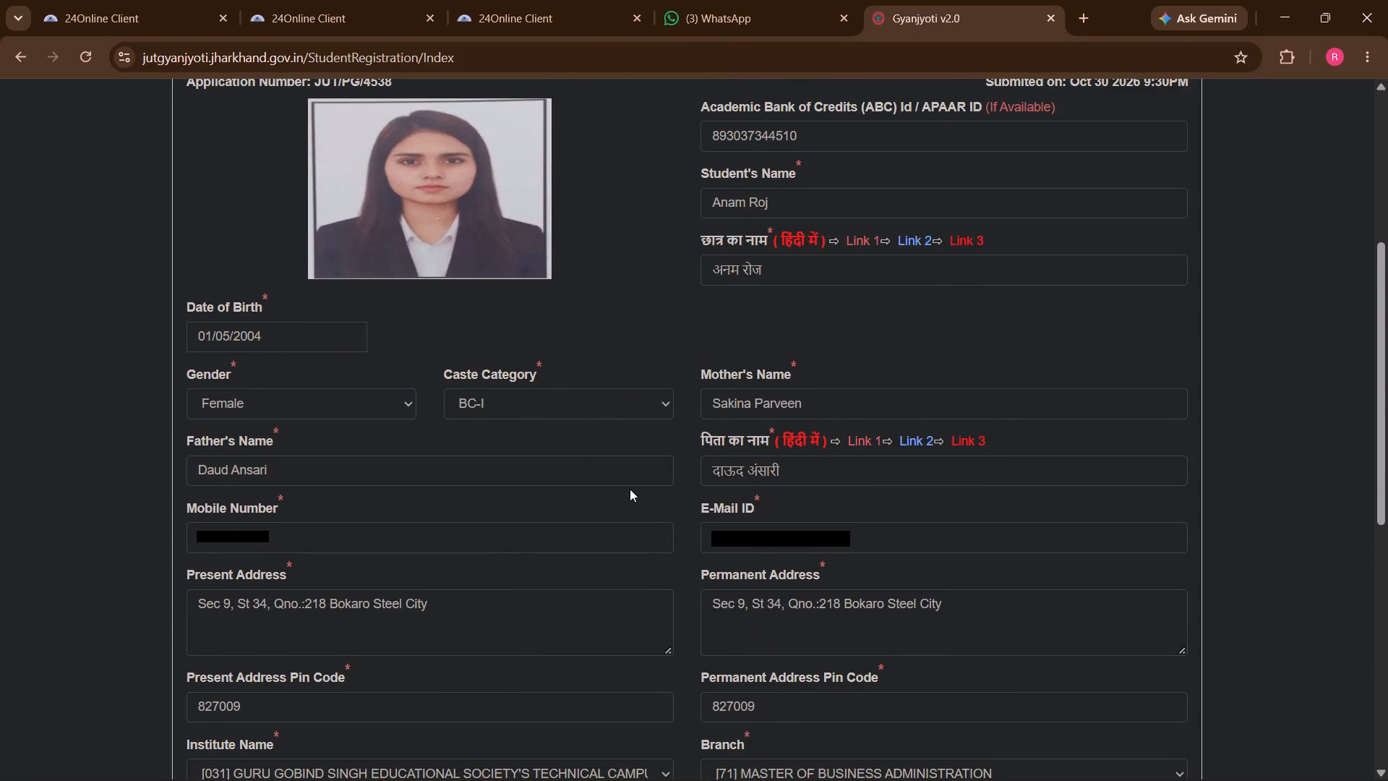
scroll(690, 466, "up", 1)
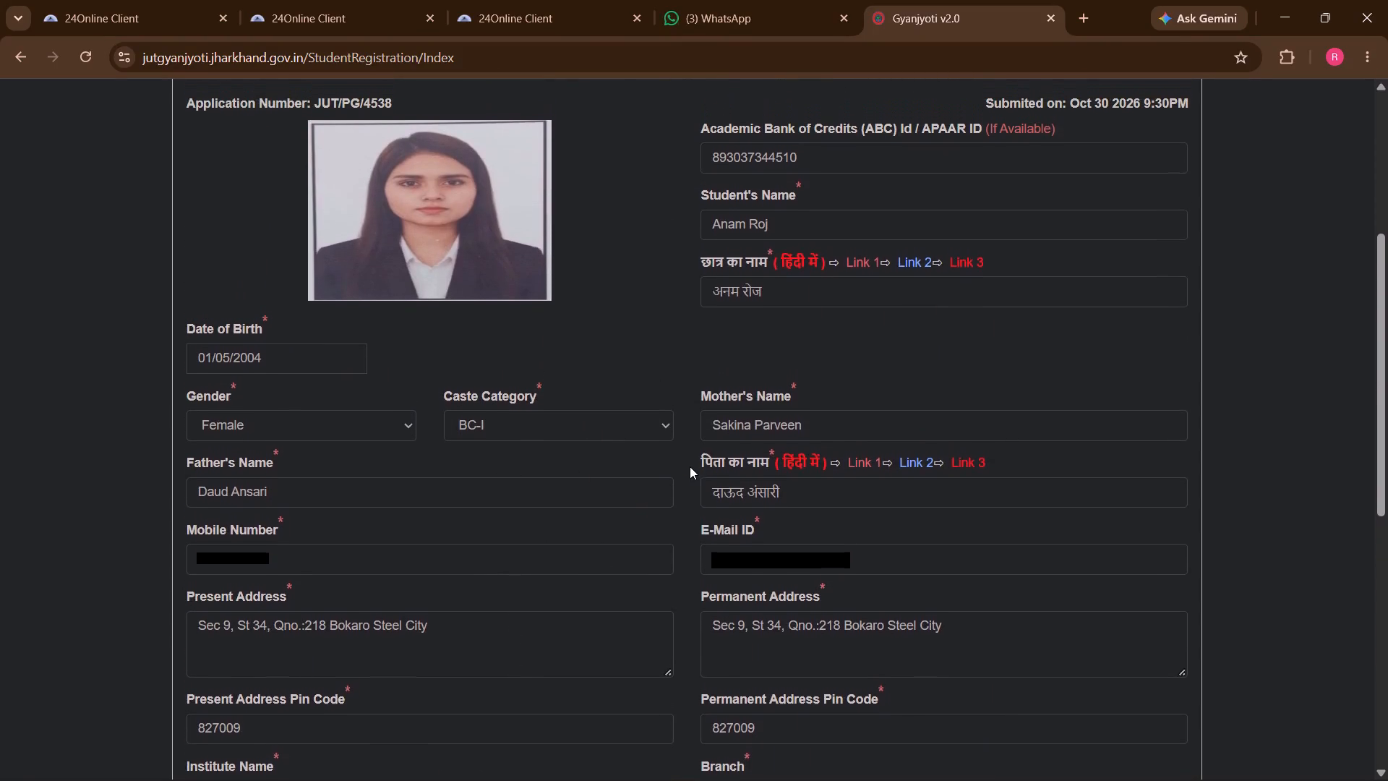
scroll(690, 466, "up", 6)
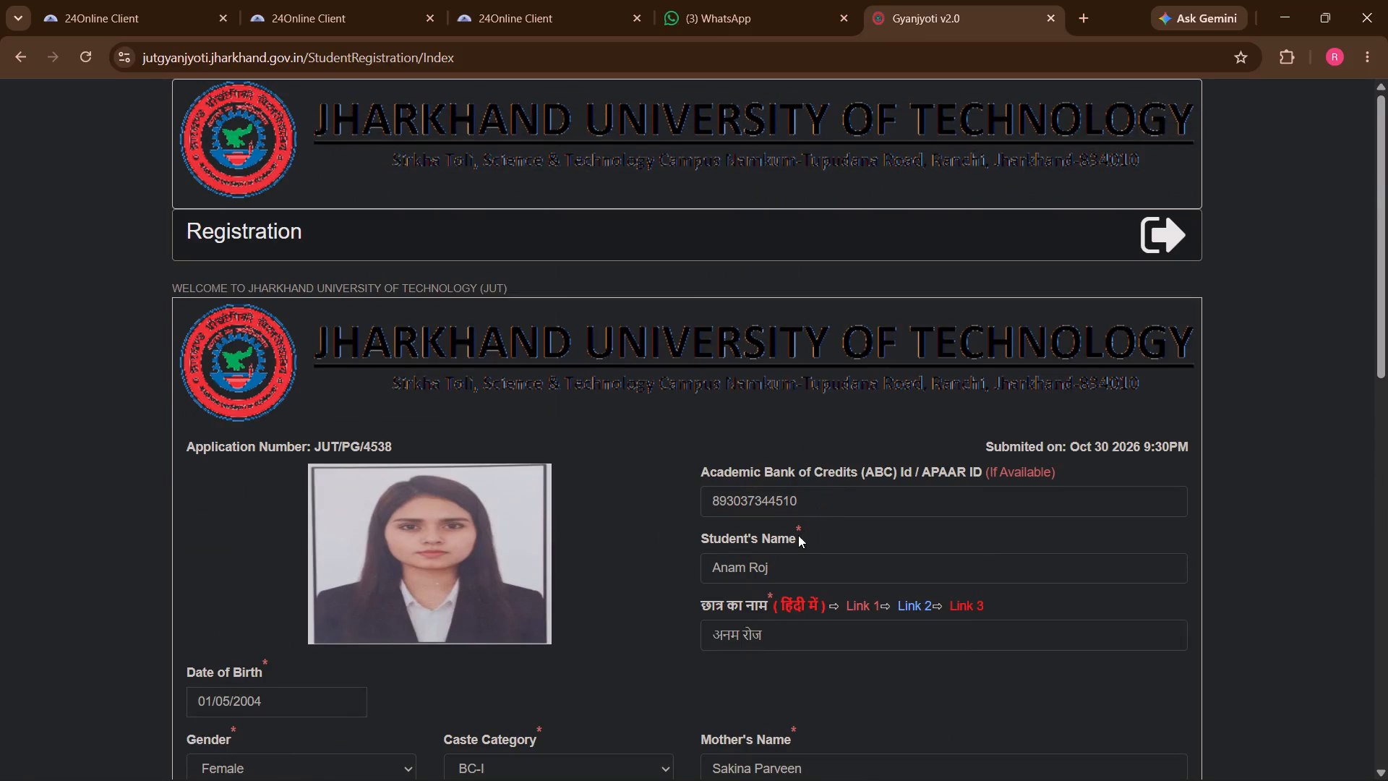
scroll(780, 571, "down", 3)
scroll(780, 571, "up", 1)
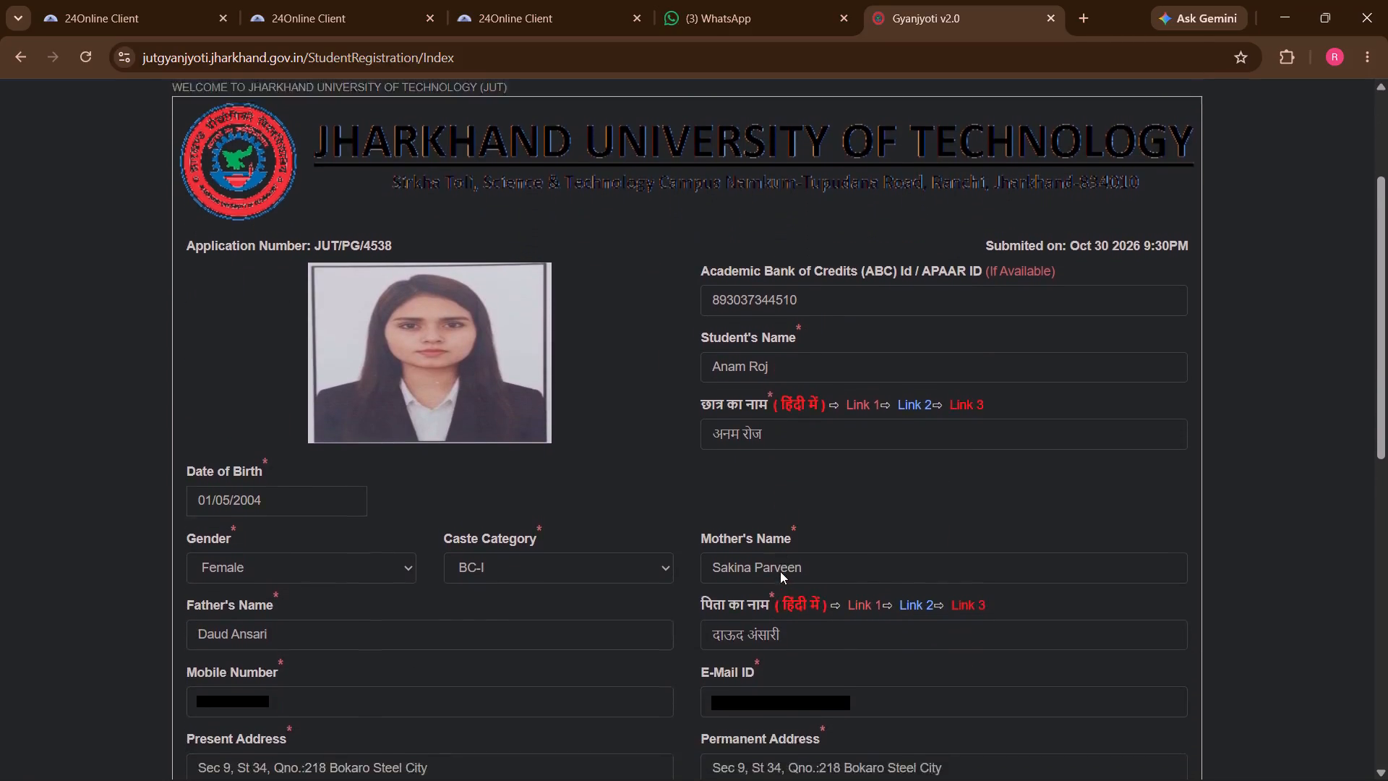
scroll(780, 571, "up", 1)
scroll(780, 571, "down", 5)
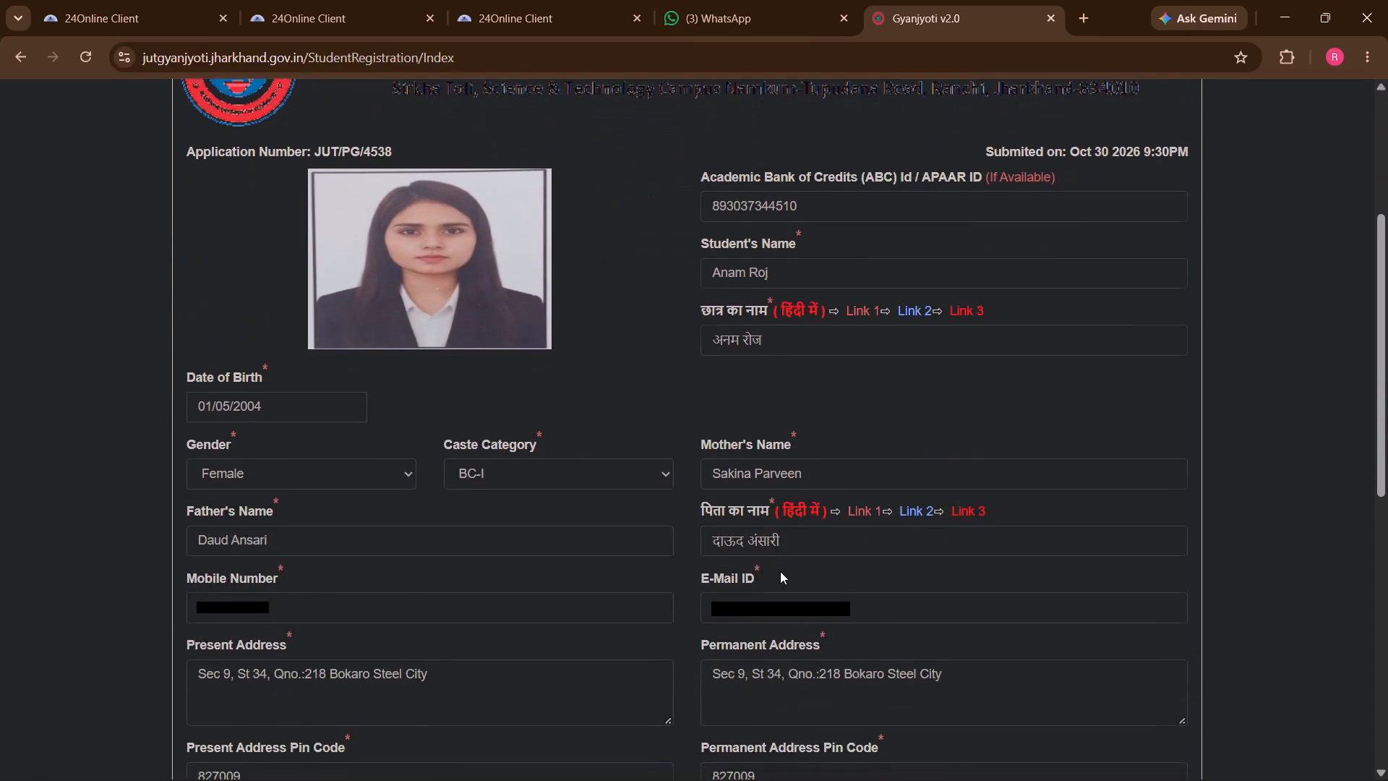
scroll(780, 571, "down", 5)
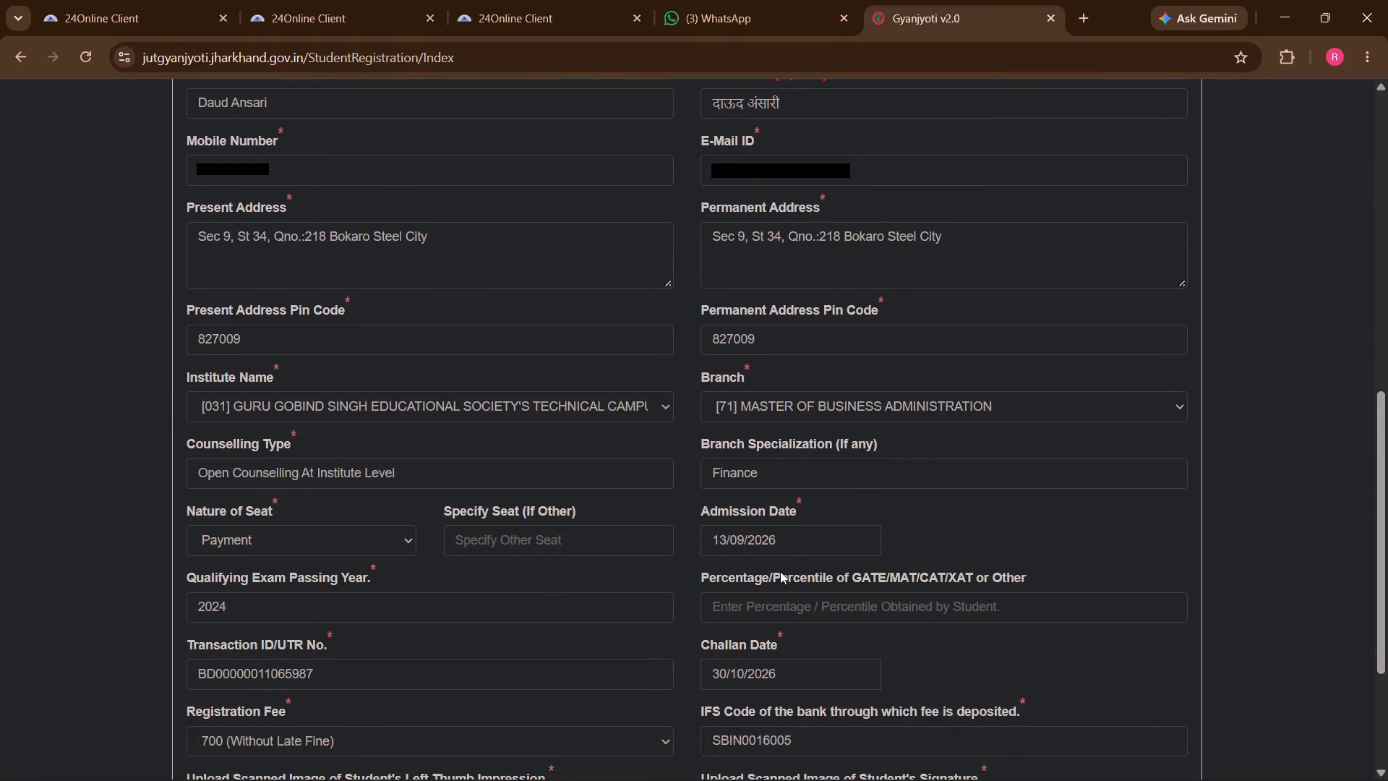
scroll(780, 571, "down", 2)
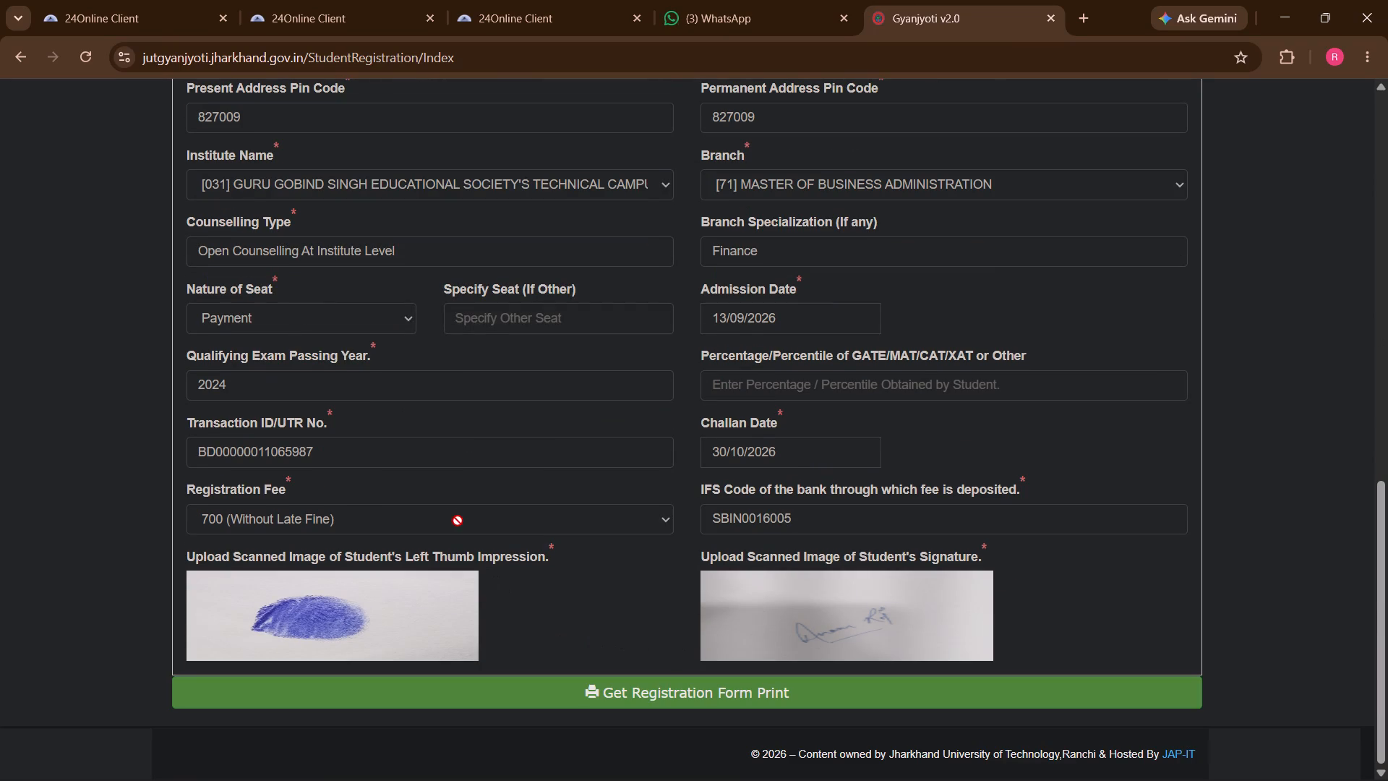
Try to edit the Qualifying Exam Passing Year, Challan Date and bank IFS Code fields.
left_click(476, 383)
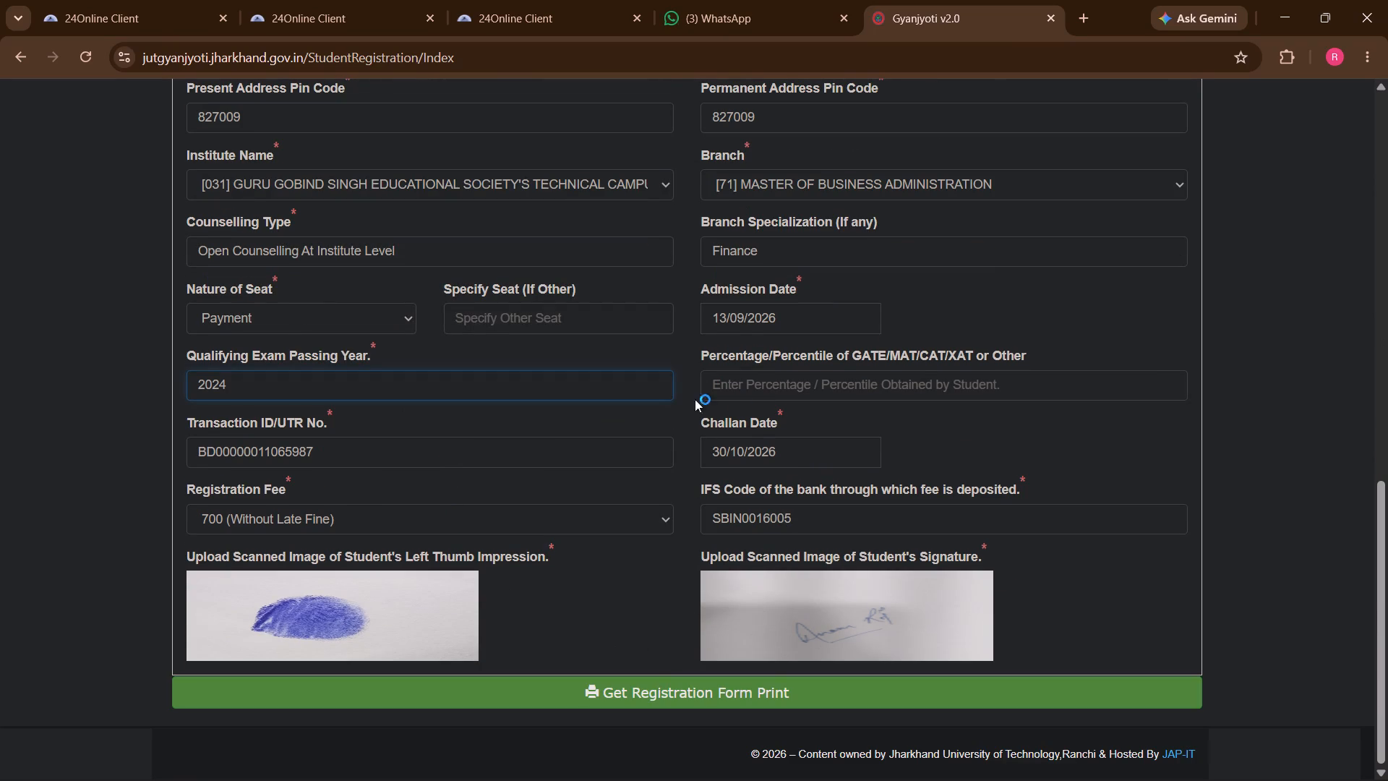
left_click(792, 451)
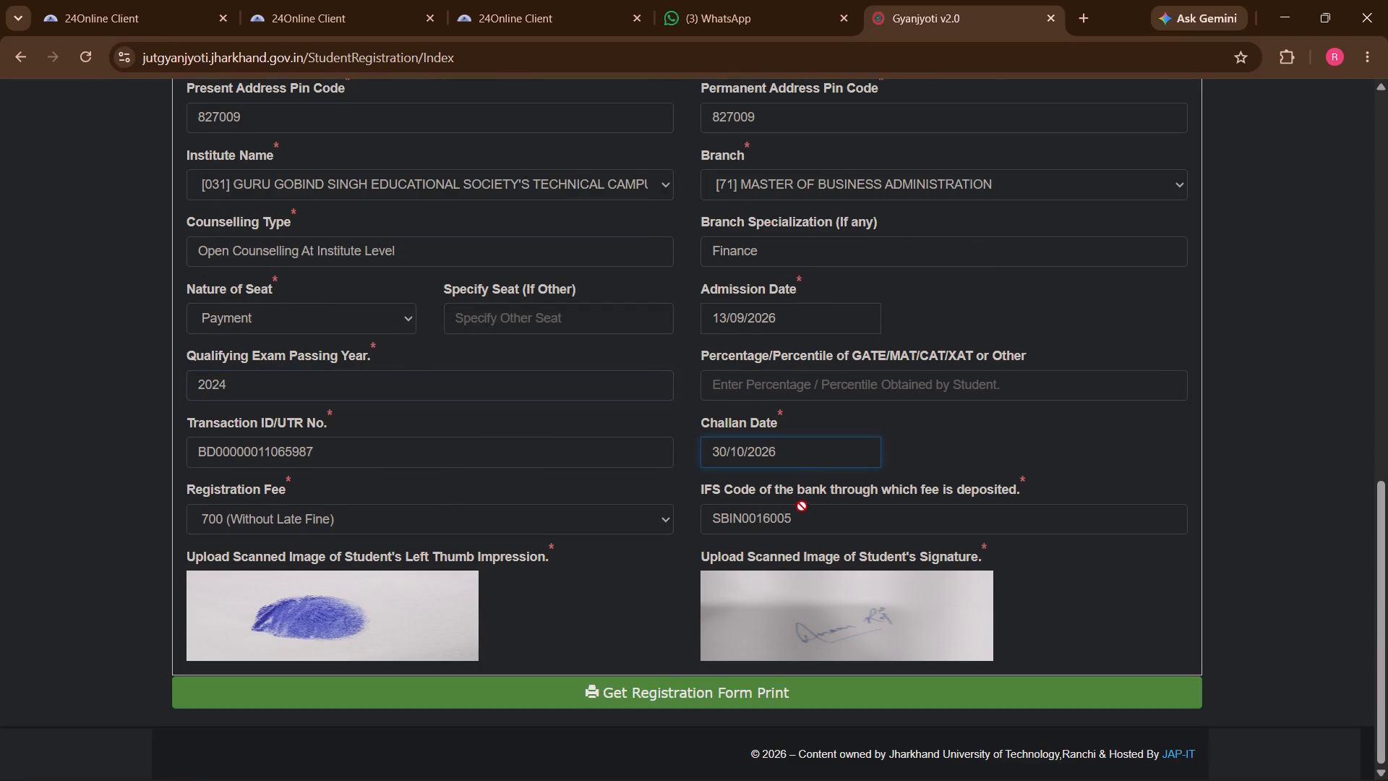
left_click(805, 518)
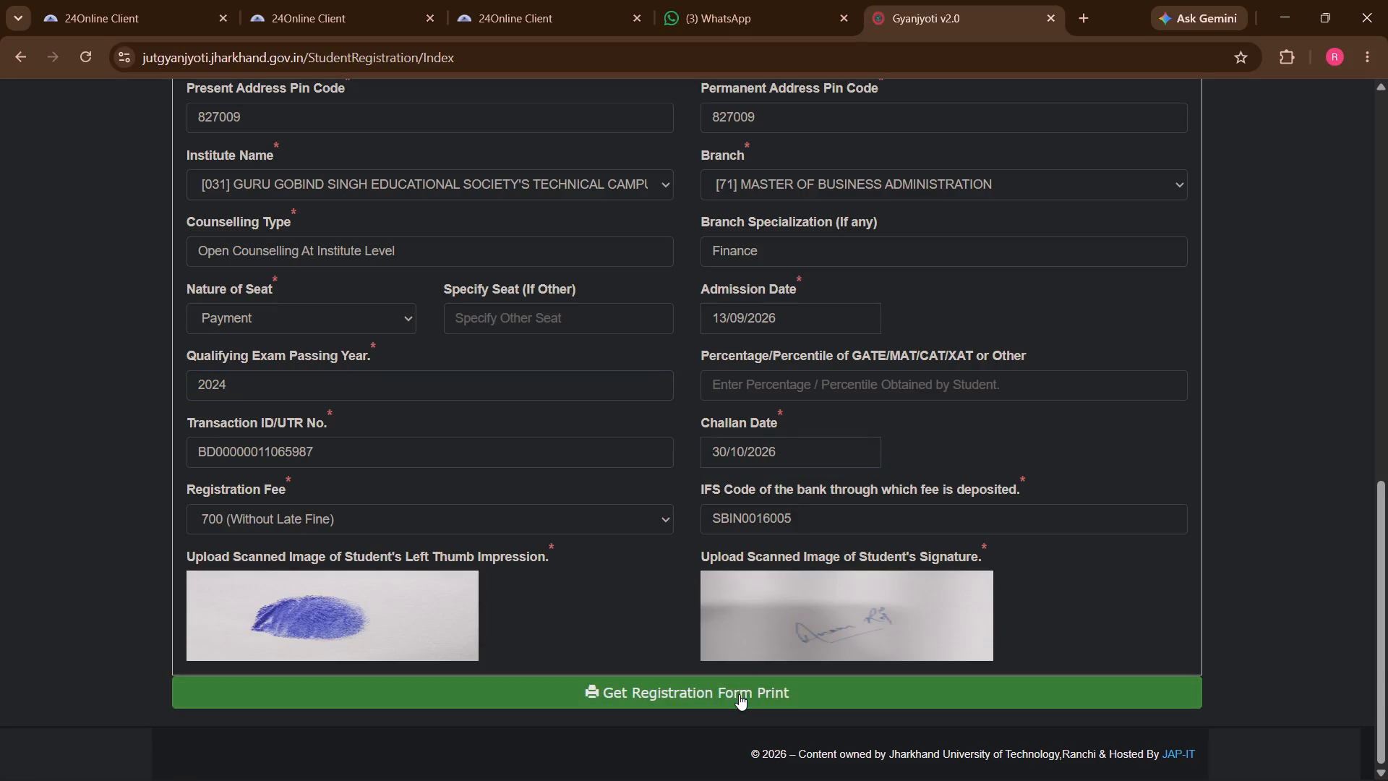
Recheck the application from the personal details through the admission and registration fee details to the uploaded signature.
scroll(665, 493, "up", 13)
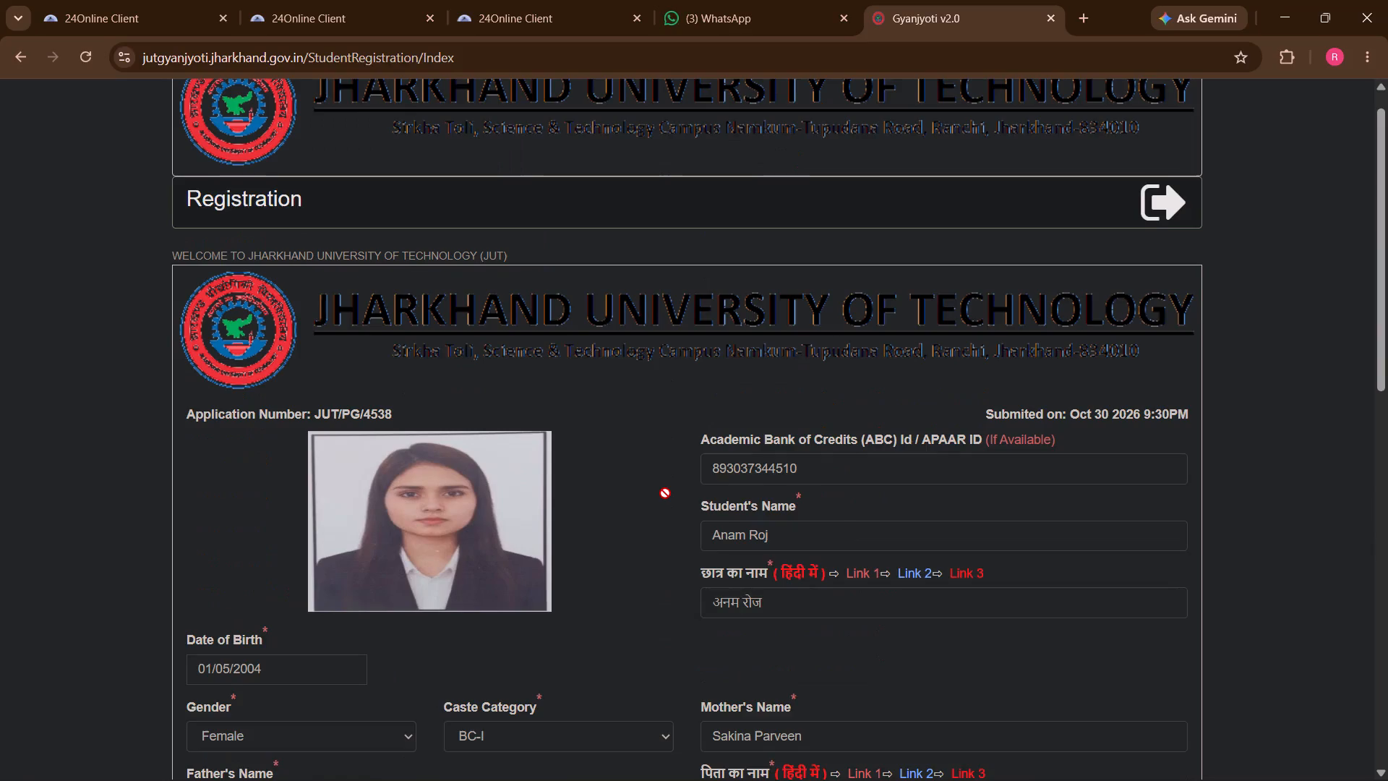
scroll(665, 493, "right", 2)
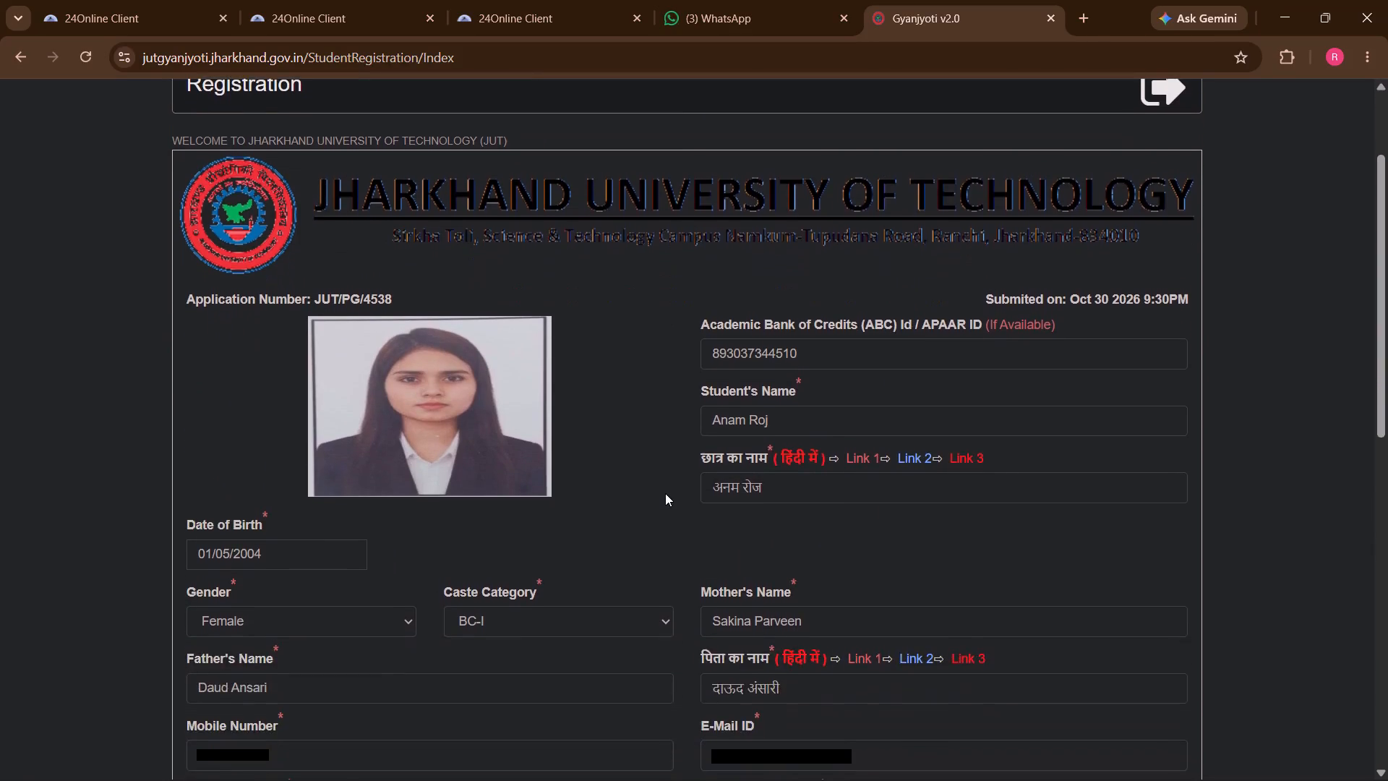
scroll(665, 493, "down", 3)
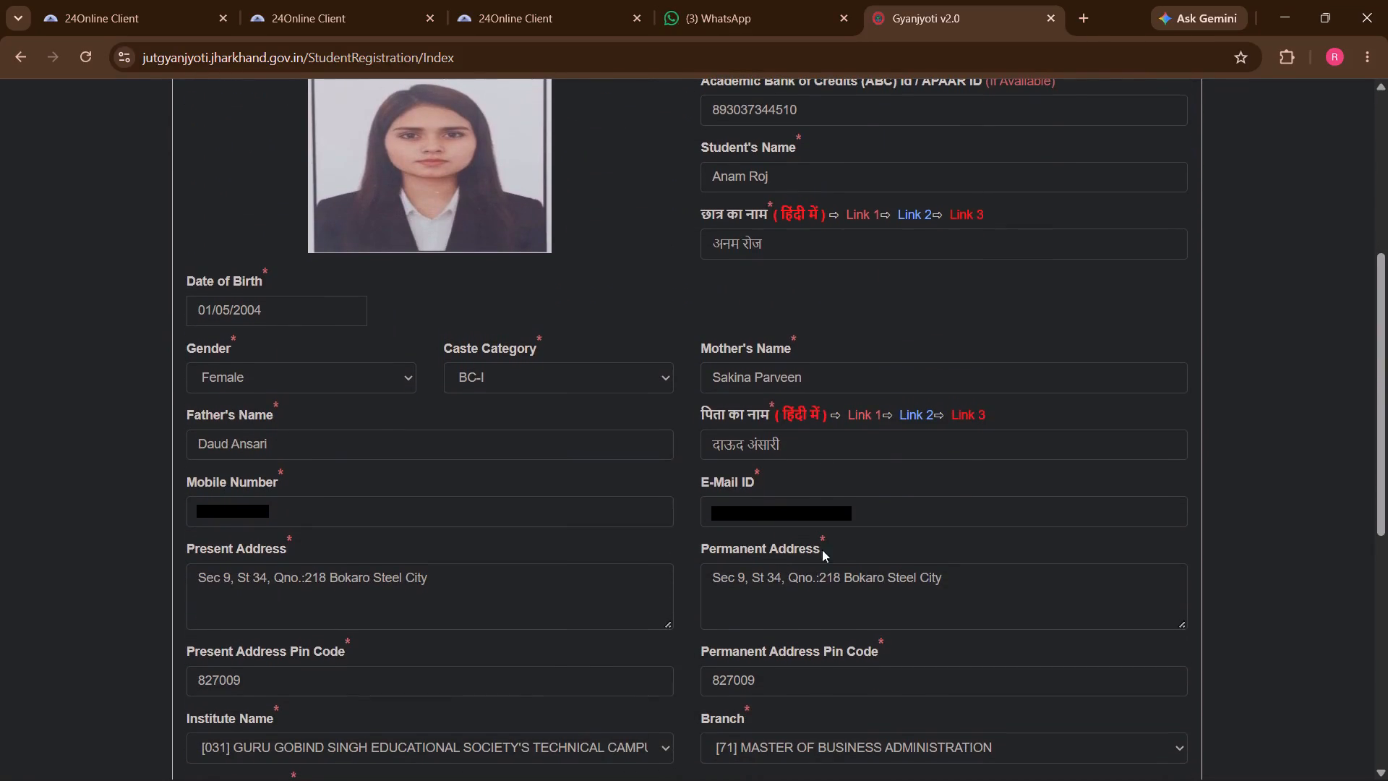
scroll(810, 569, "down", 1)
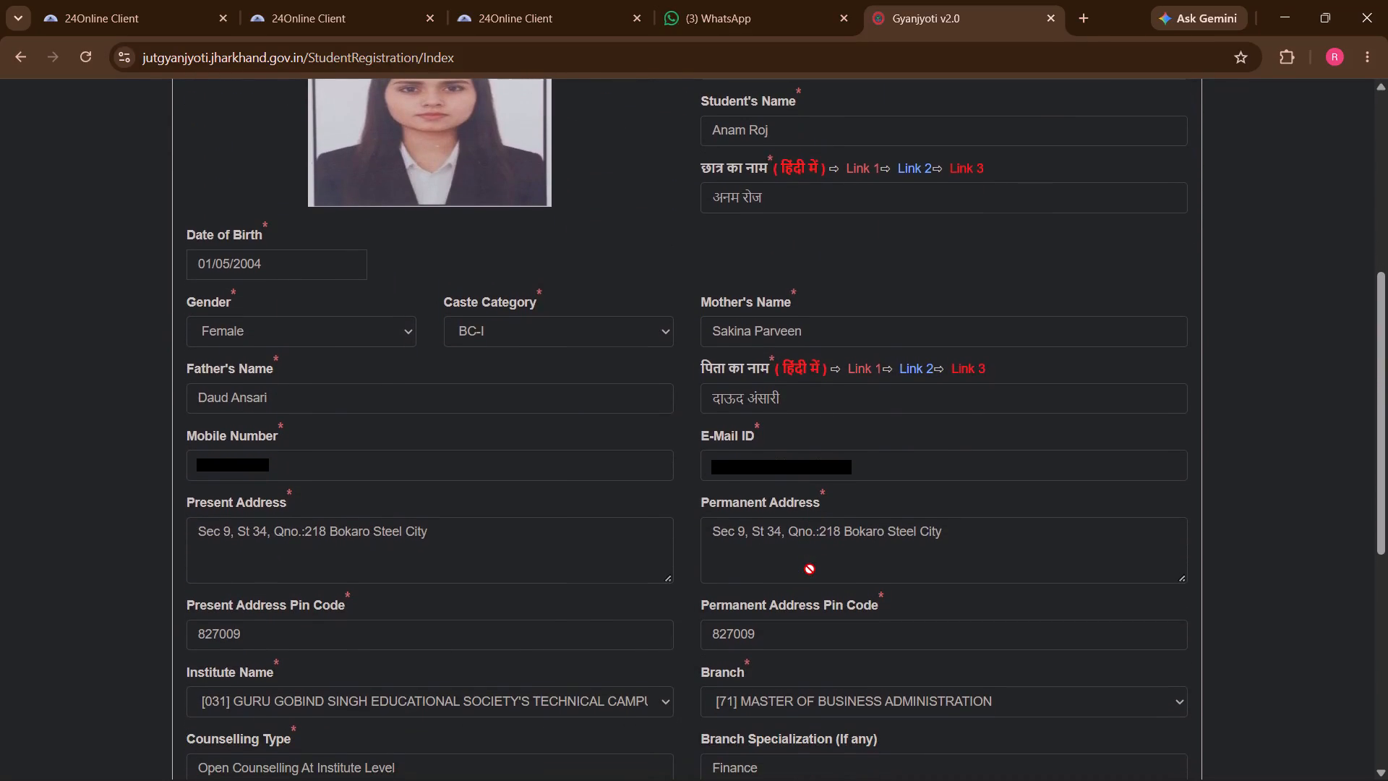
scroll(810, 569, "down", 5)
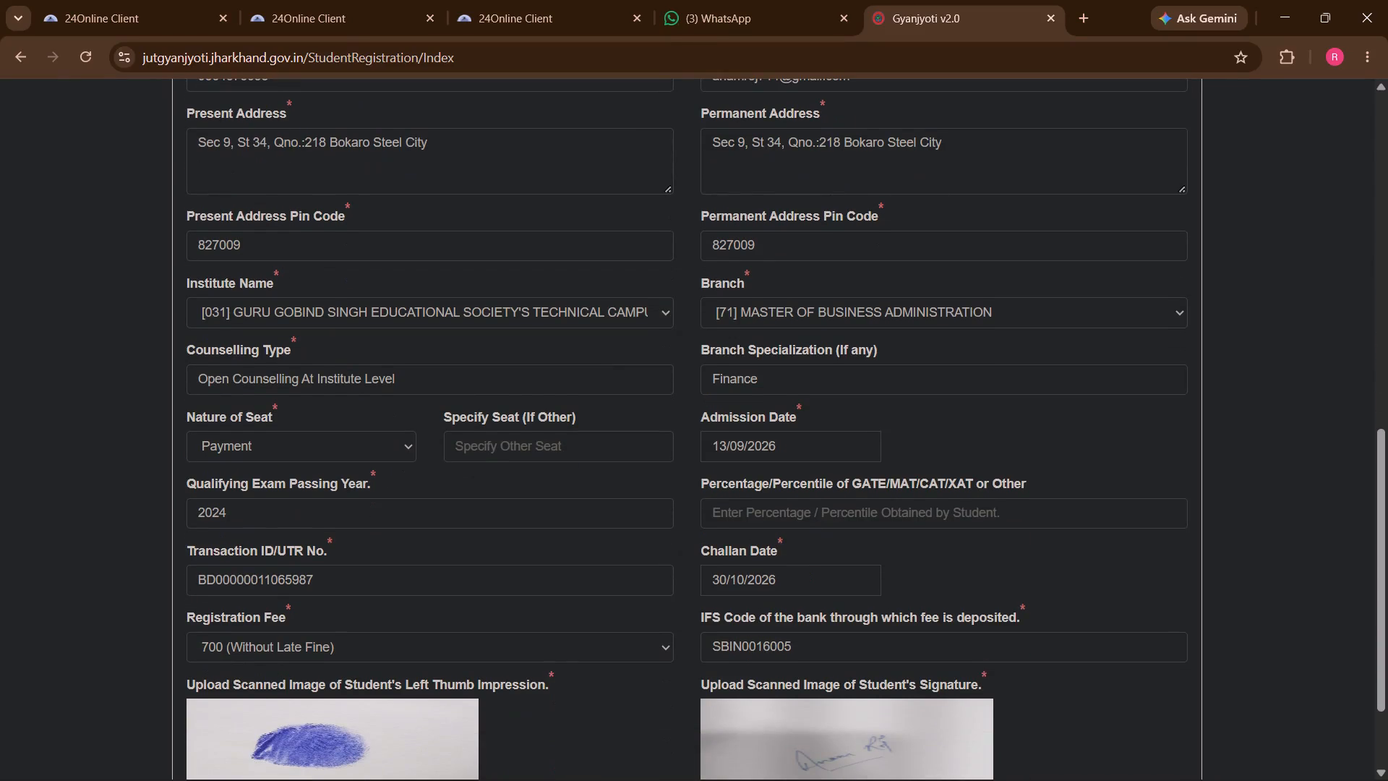
scroll(810, 569, "down", 1)
left_click(369, 653)
scroll(369, 653, "down", 2)
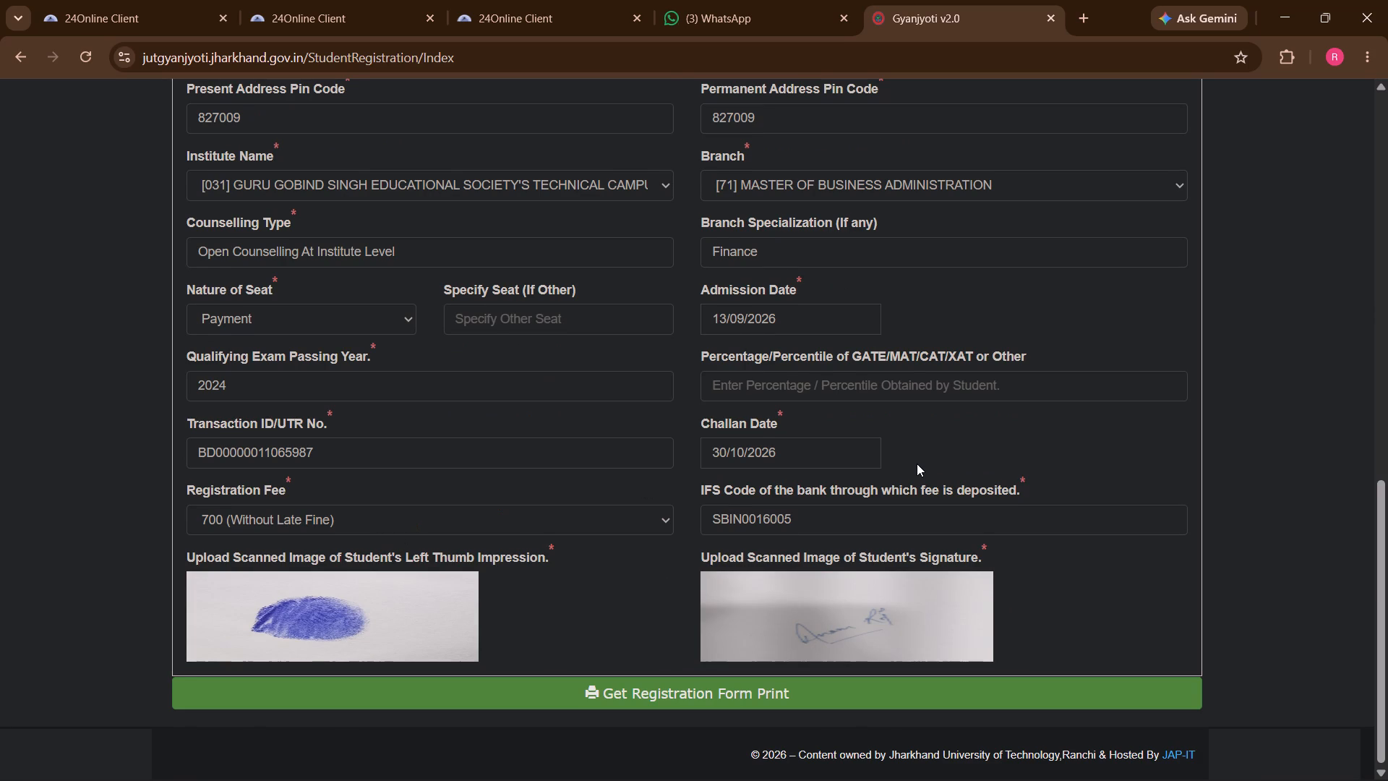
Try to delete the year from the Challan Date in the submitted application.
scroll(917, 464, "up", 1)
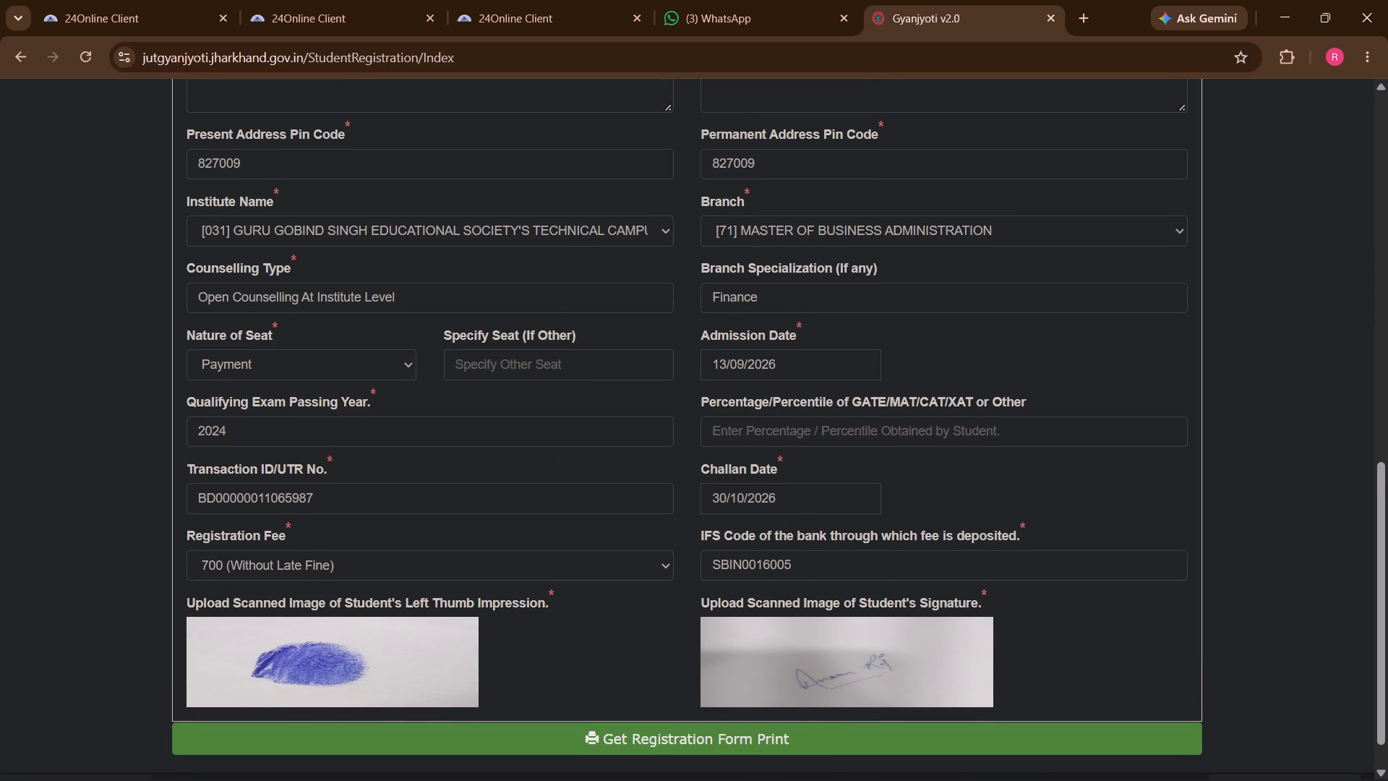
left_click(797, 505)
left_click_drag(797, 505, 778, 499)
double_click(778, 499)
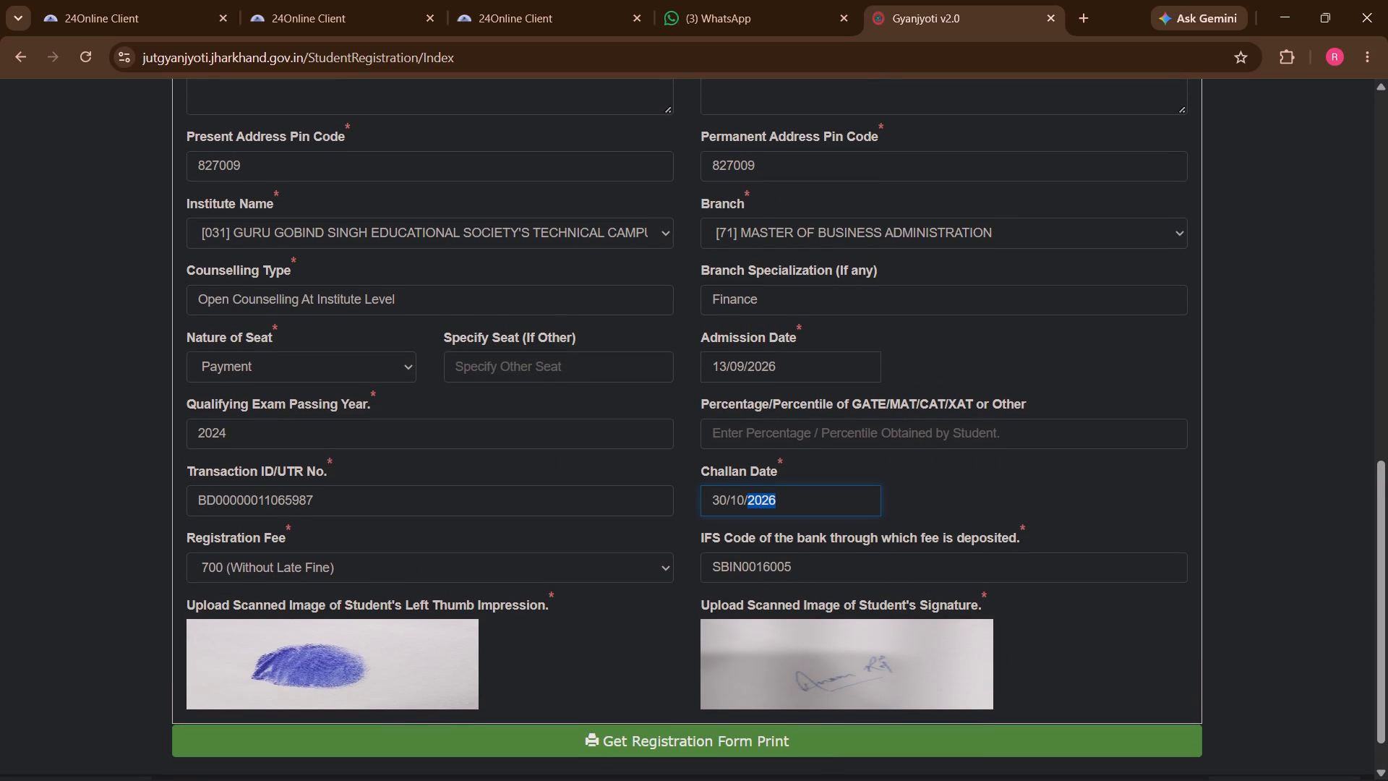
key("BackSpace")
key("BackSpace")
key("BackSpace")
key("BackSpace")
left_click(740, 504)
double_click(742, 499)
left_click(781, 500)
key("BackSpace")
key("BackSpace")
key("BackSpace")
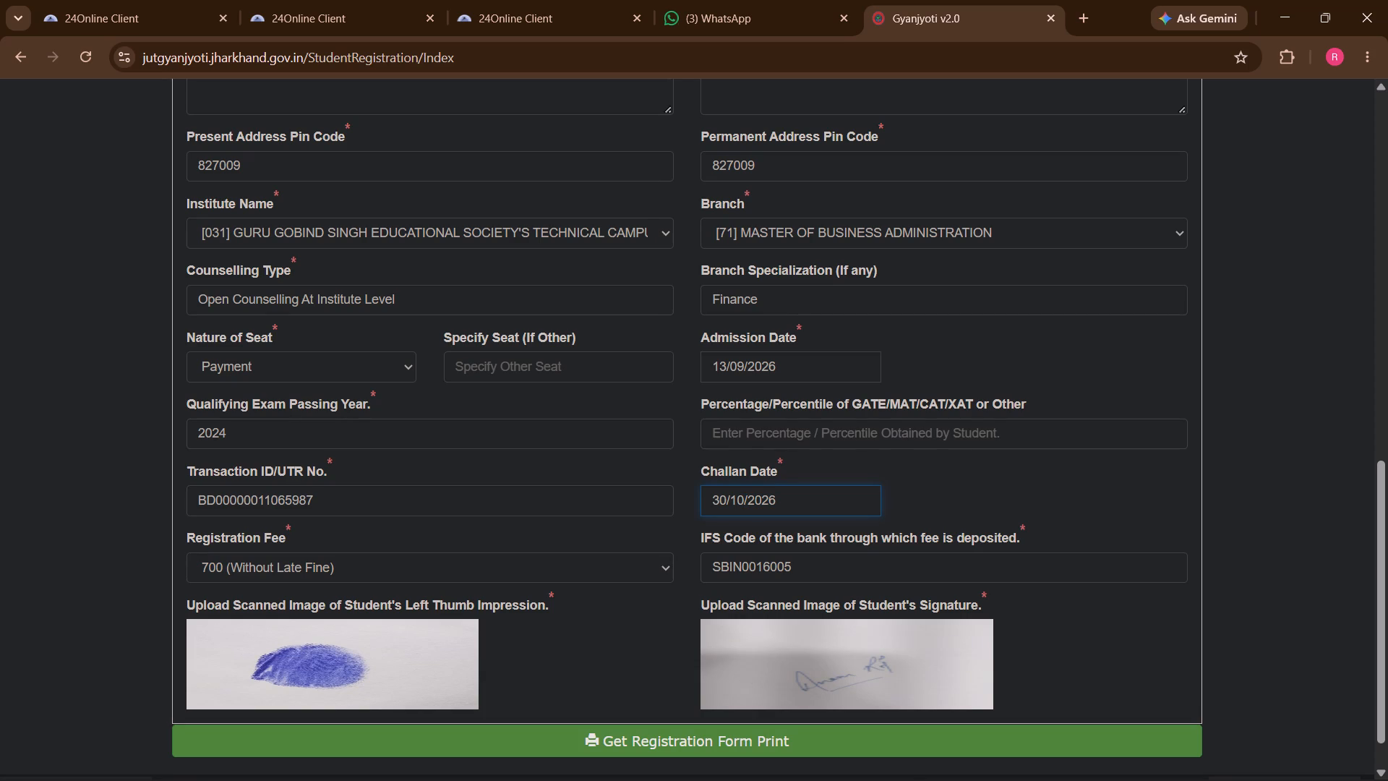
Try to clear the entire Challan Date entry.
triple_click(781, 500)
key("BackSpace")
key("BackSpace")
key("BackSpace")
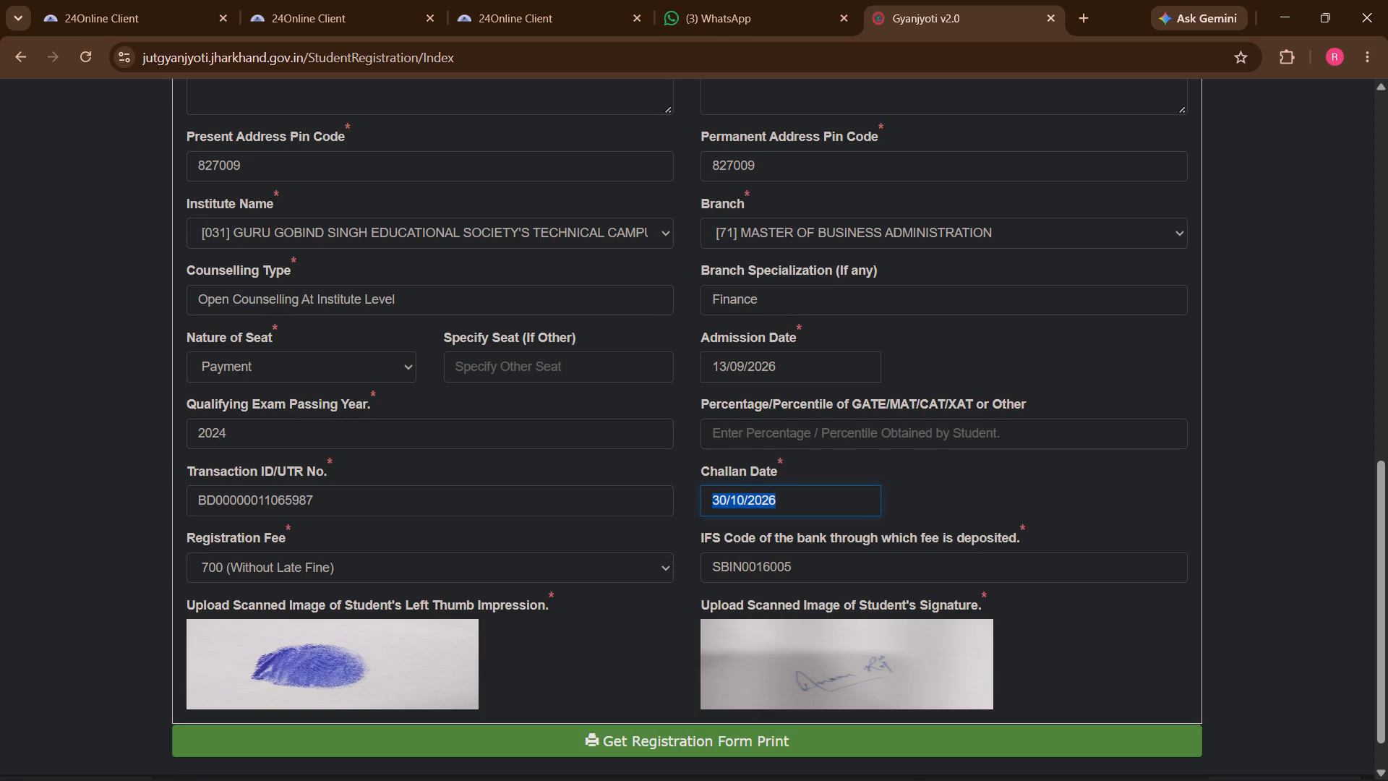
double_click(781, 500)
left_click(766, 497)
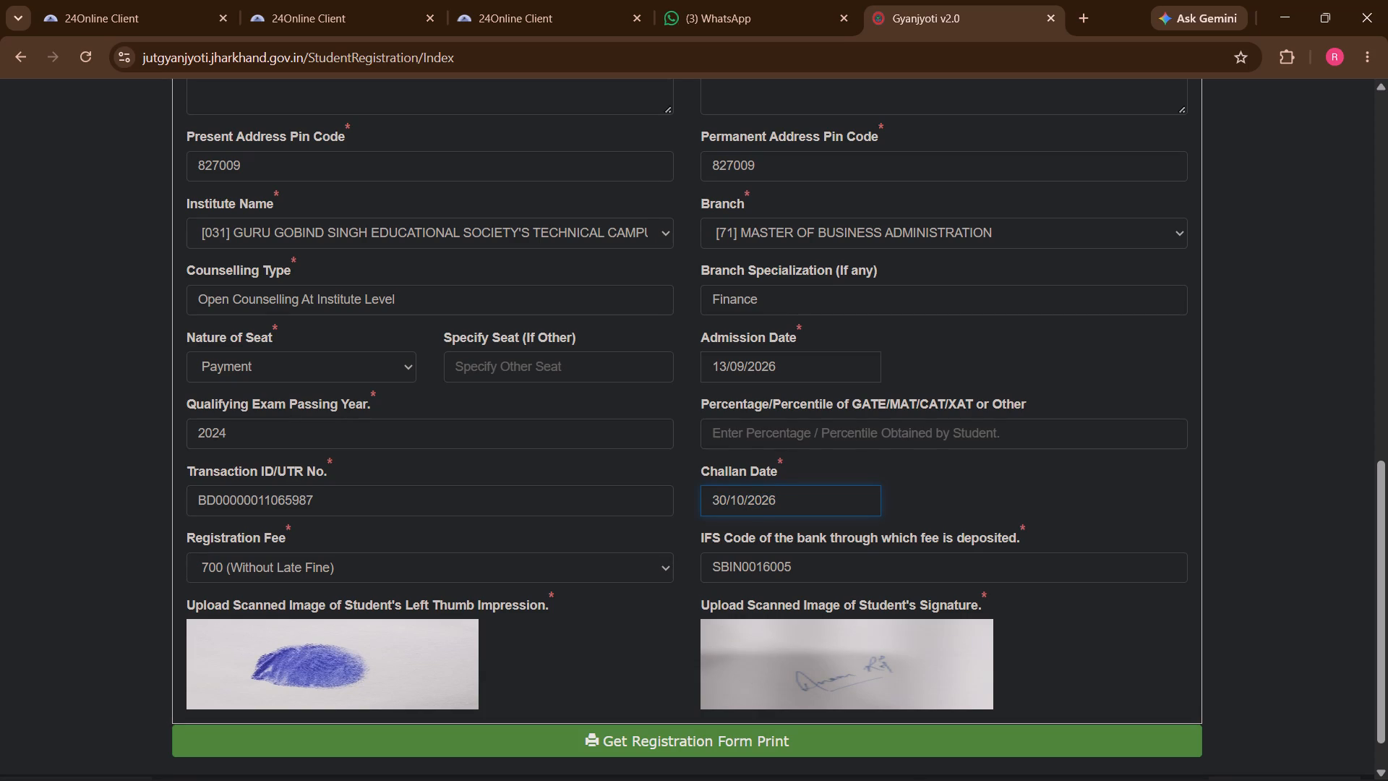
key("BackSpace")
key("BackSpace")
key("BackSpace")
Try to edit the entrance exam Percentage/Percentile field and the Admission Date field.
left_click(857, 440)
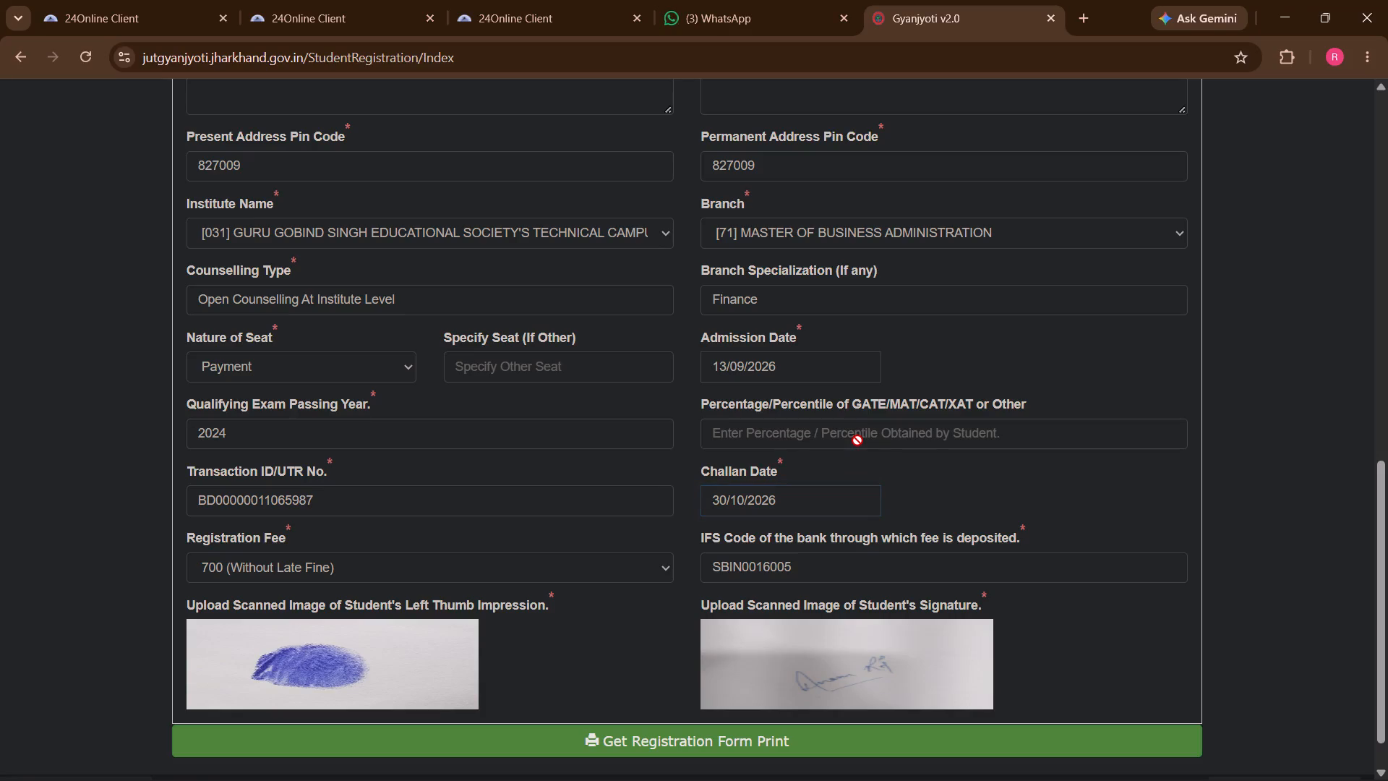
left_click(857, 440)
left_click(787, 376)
Try to edit the Branch Specialization field in the submitted application.
left_click_drag(788, 371, 805, 299)
left_click(805, 299)
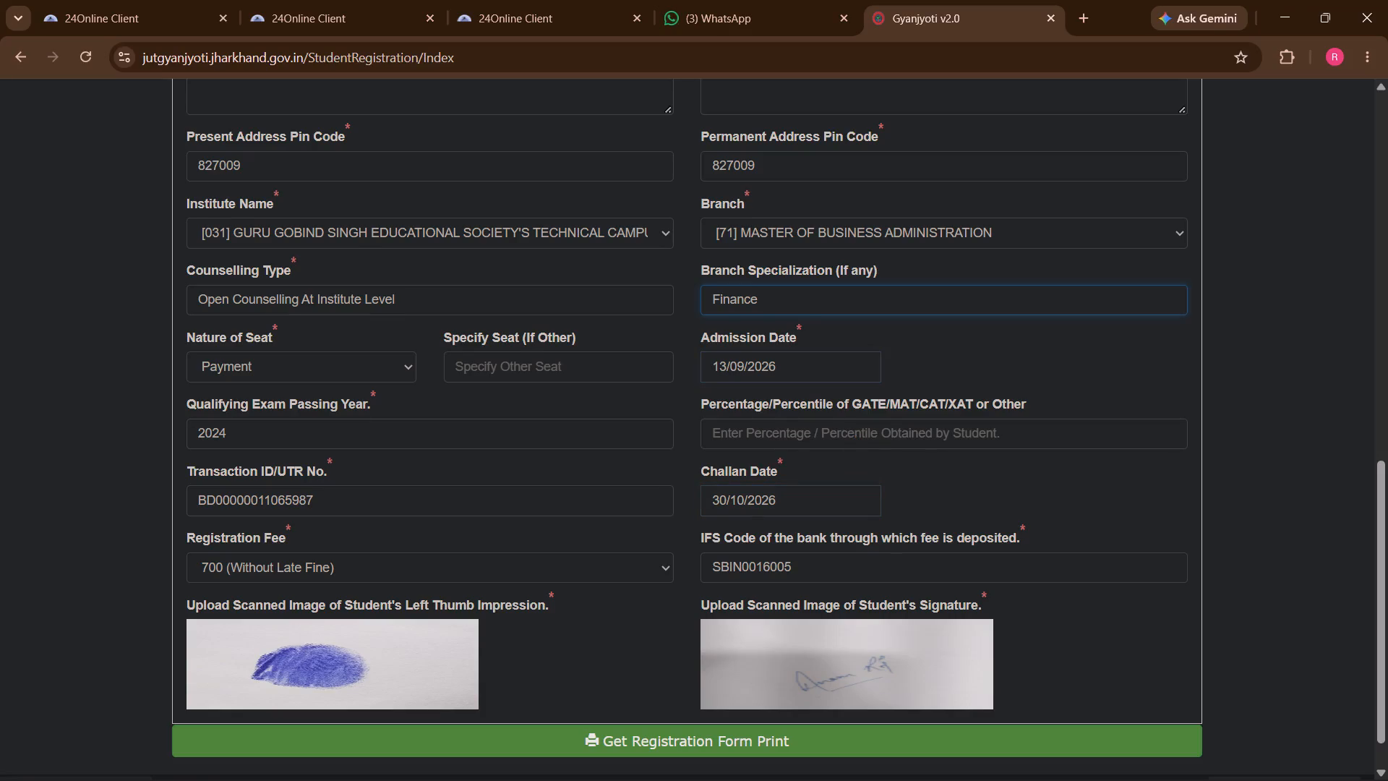
Look through the whole submitted application again, from the registration header and personal details to the fee details and signature.
scroll(805, 299, "up", 11)
scroll(805, 299, "down", 3)
scroll(878, 263, "up", 8)
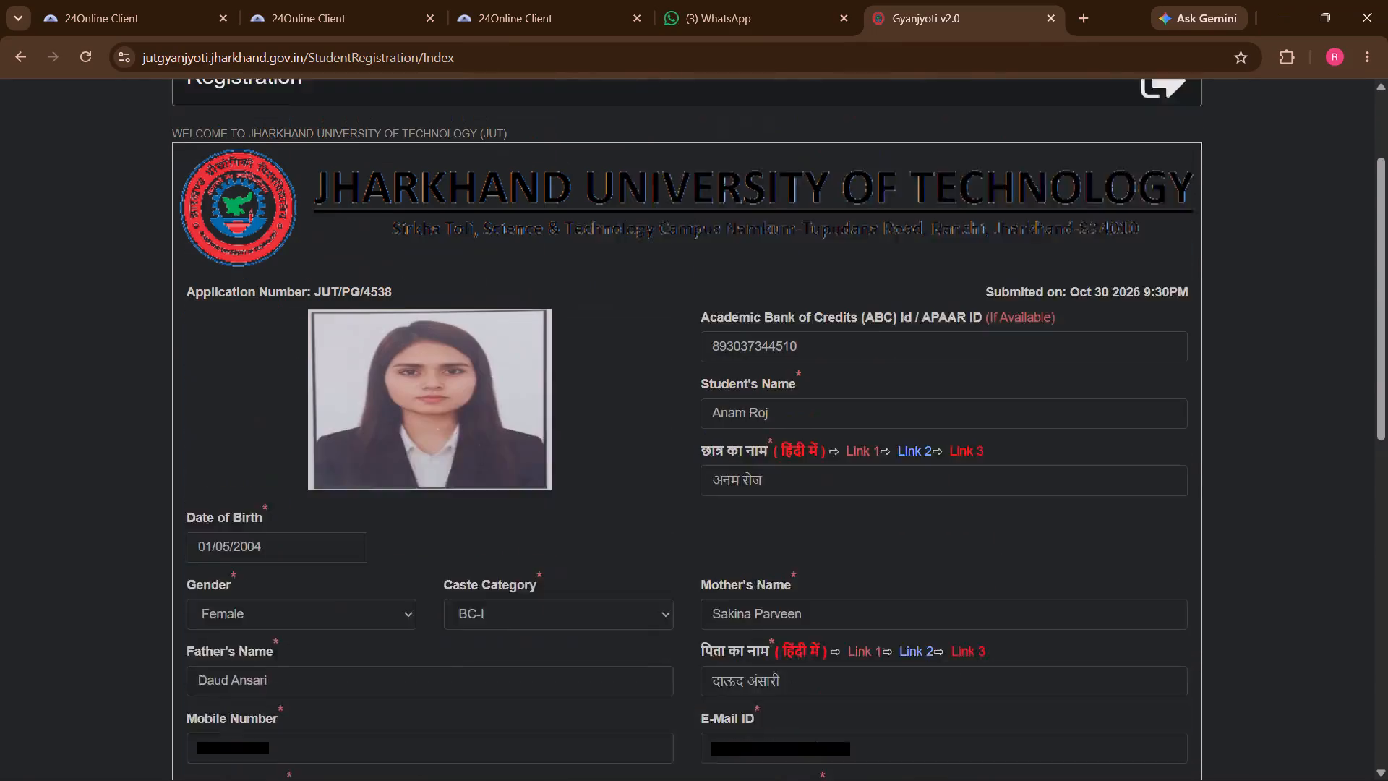
scroll(878, 263, "up", 5)
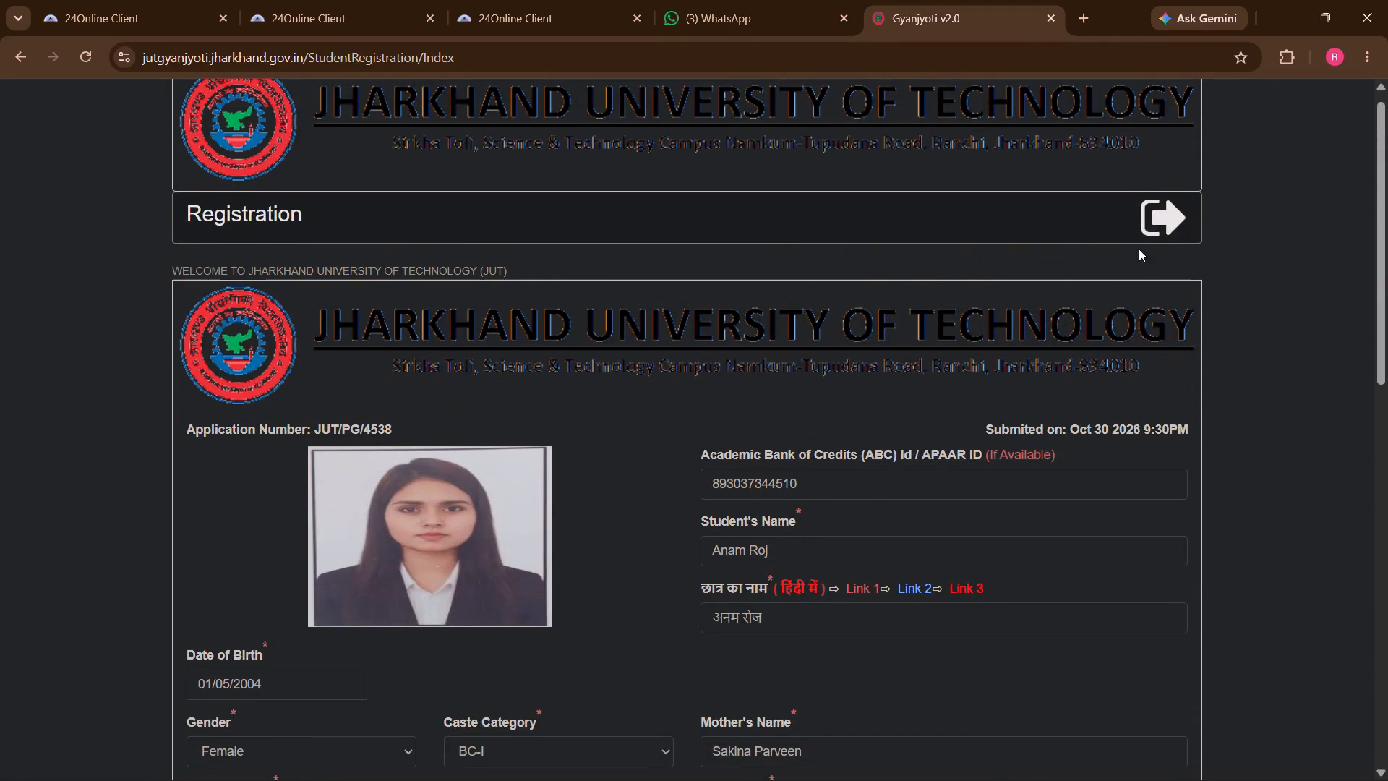
scroll(1134, 294, "up", 1)
scroll(1134, 294, "down", 4)
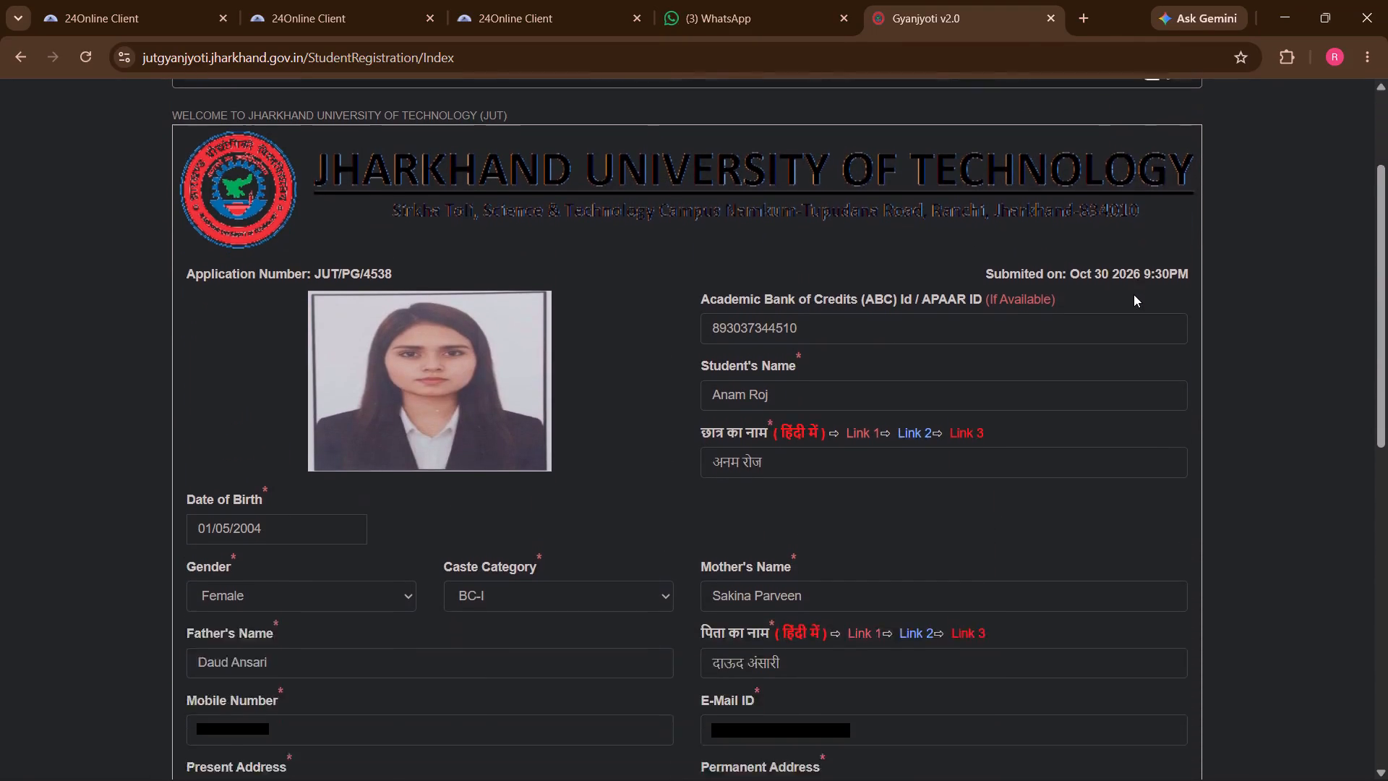
scroll(1134, 294, "down", 11)
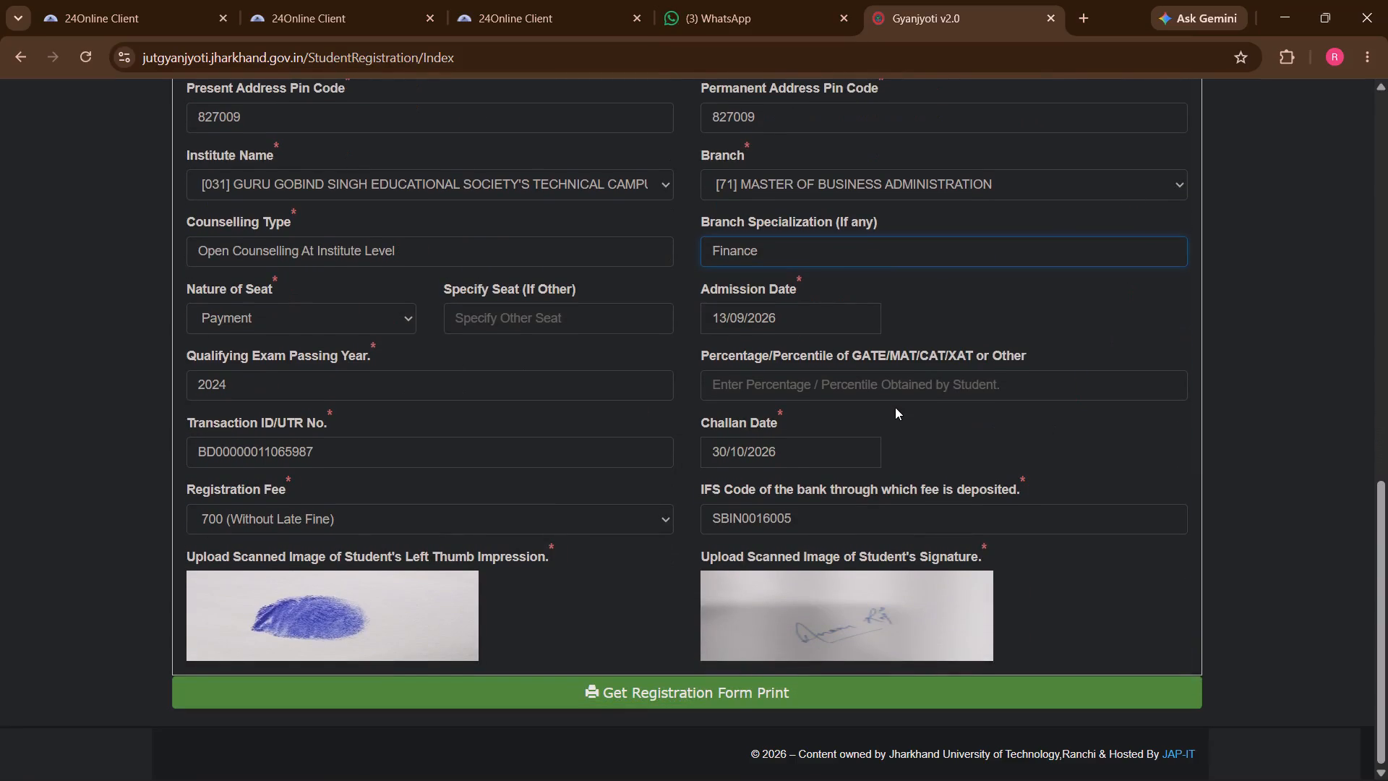
scroll(895, 407, "up", 7)
scroll(742, 292, "up", 2)
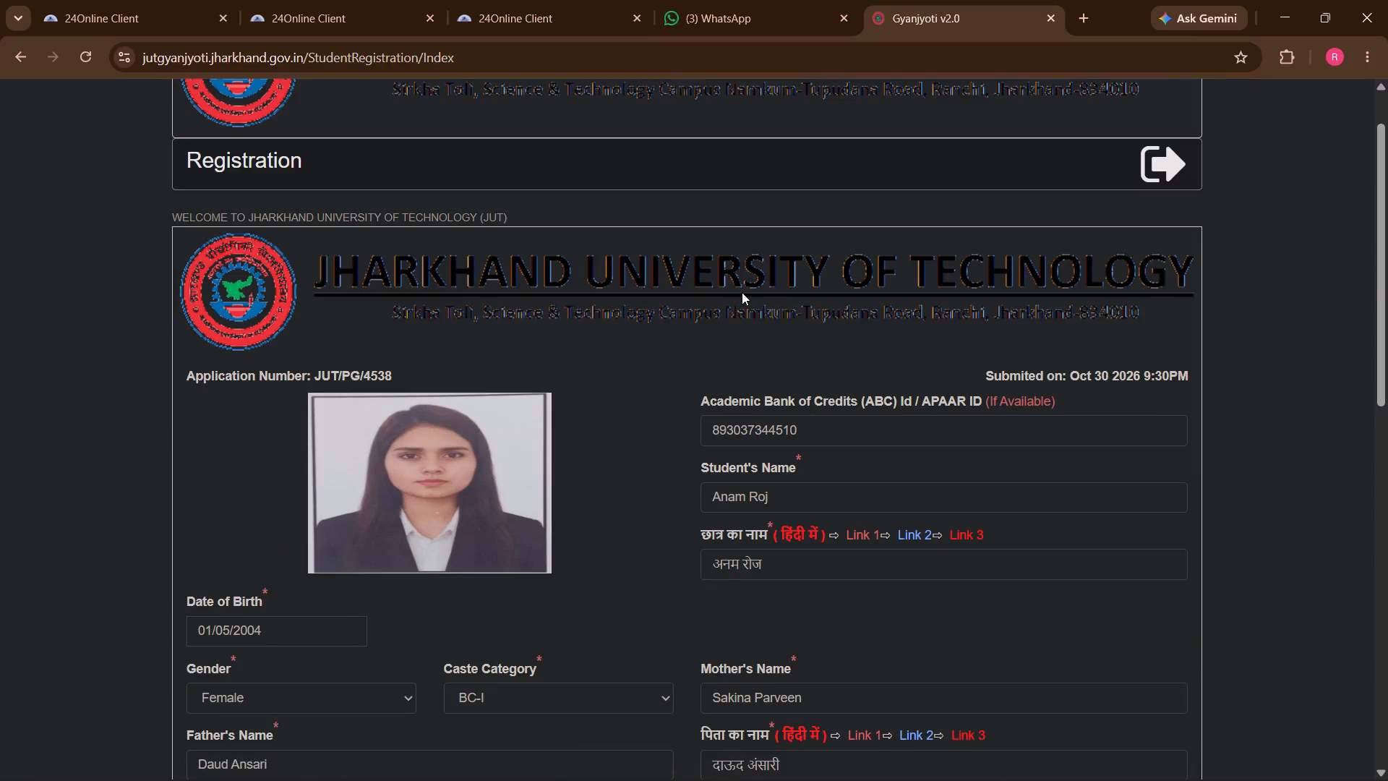
scroll(742, 292, "up", 2)
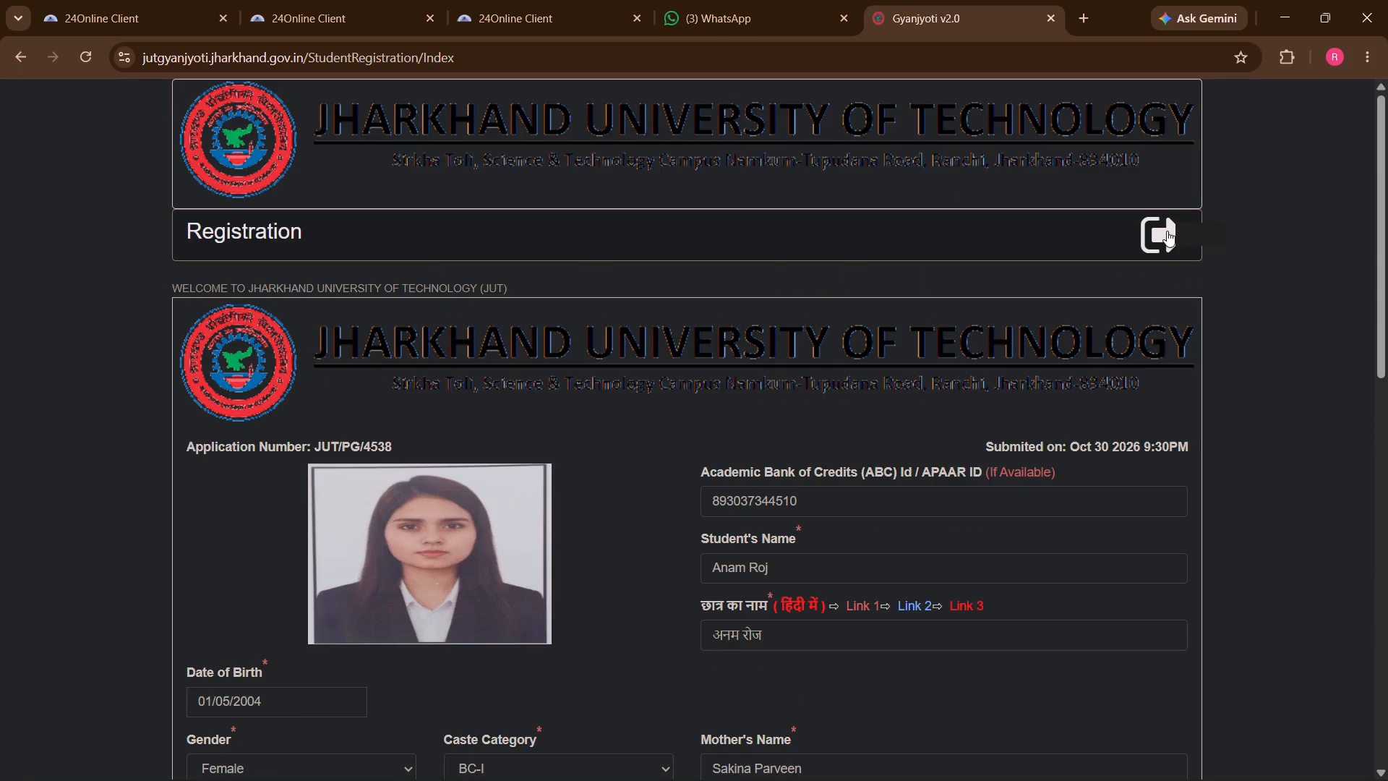
scroll(912, 259, "down", 2)
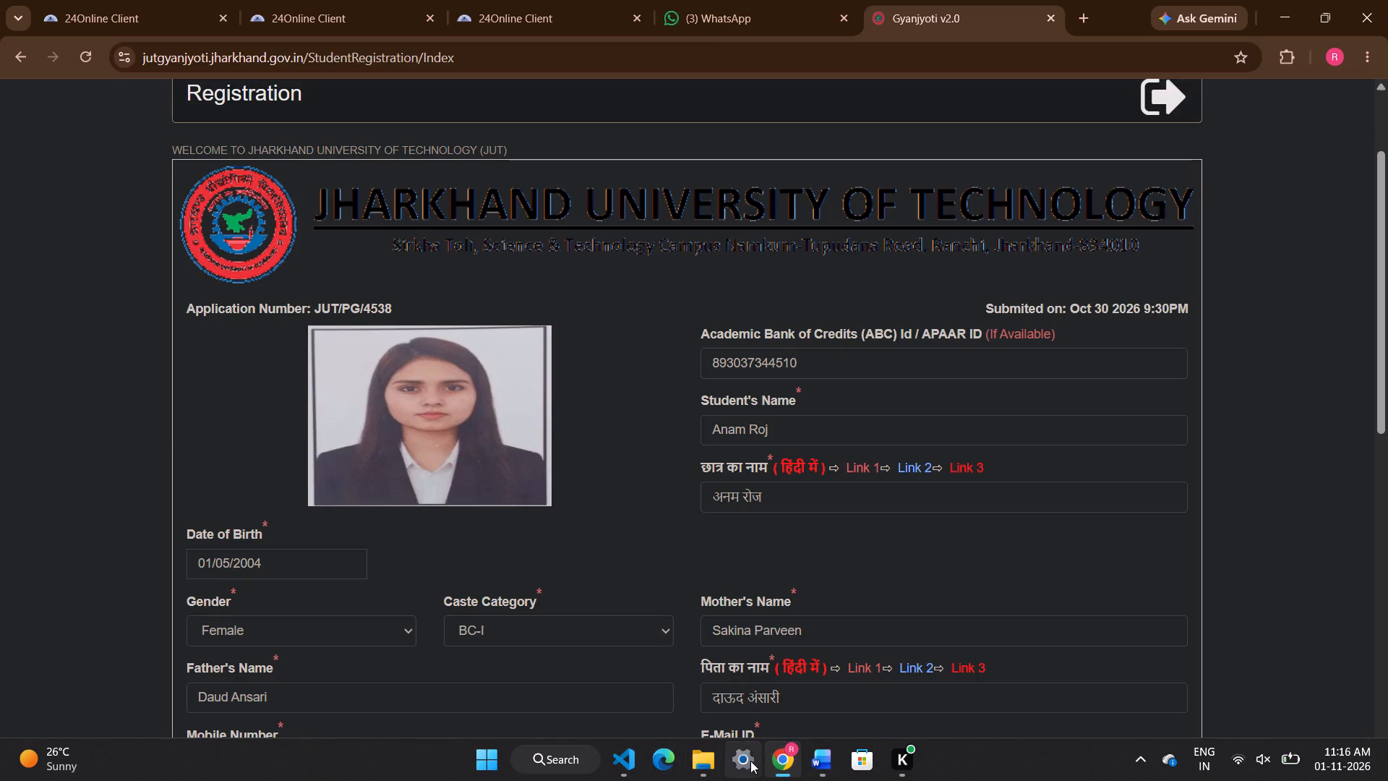
Switch to Windows Settings and set the personalization colour mode to Light.
left_click(750, 761)
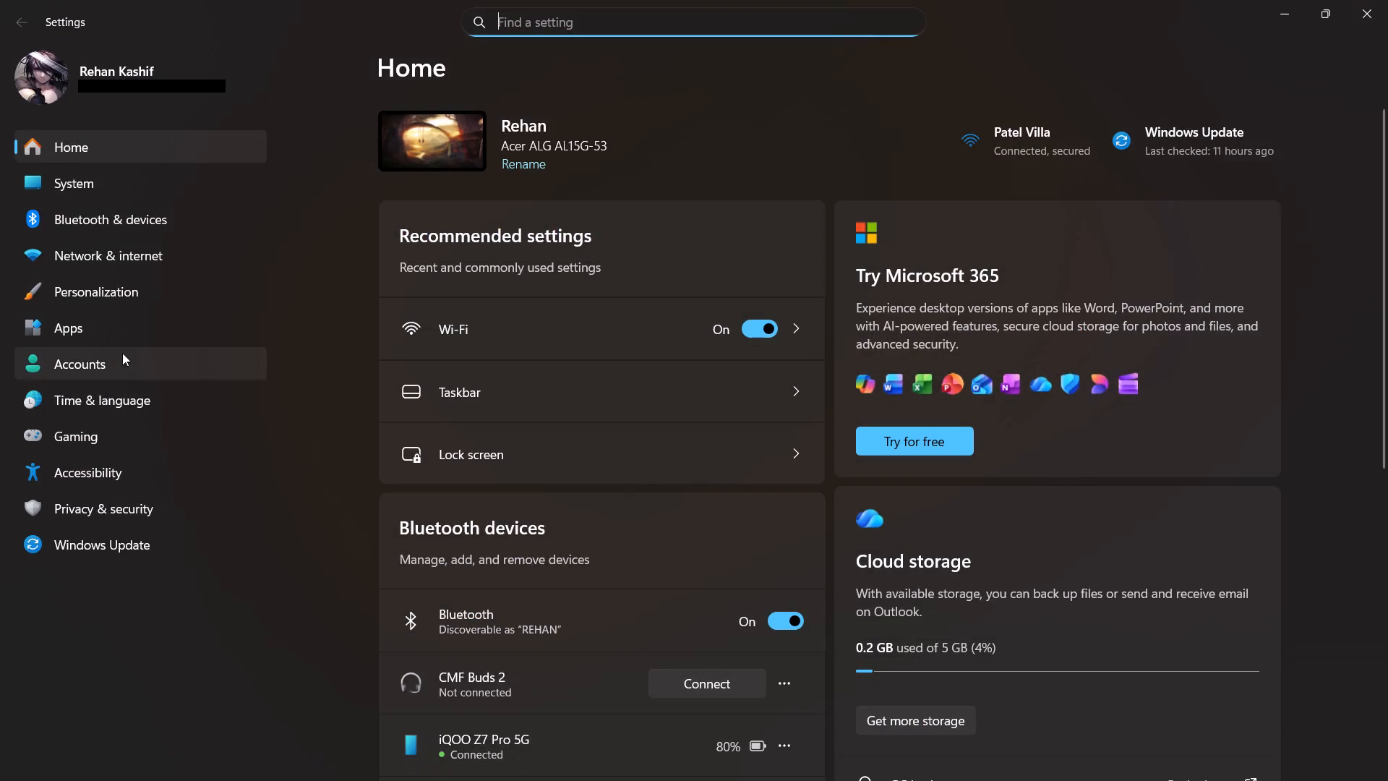
left_click(127, 301)
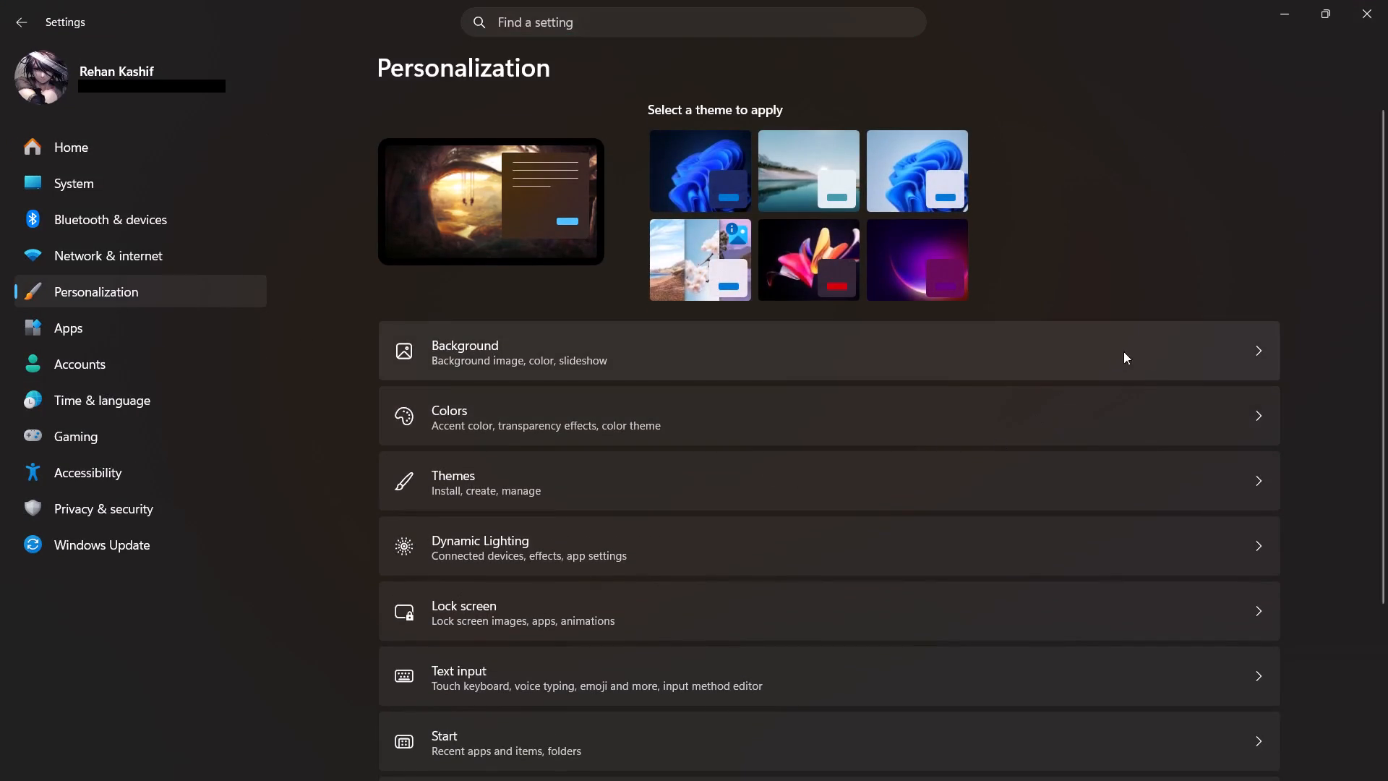
left_click(1235, 397)
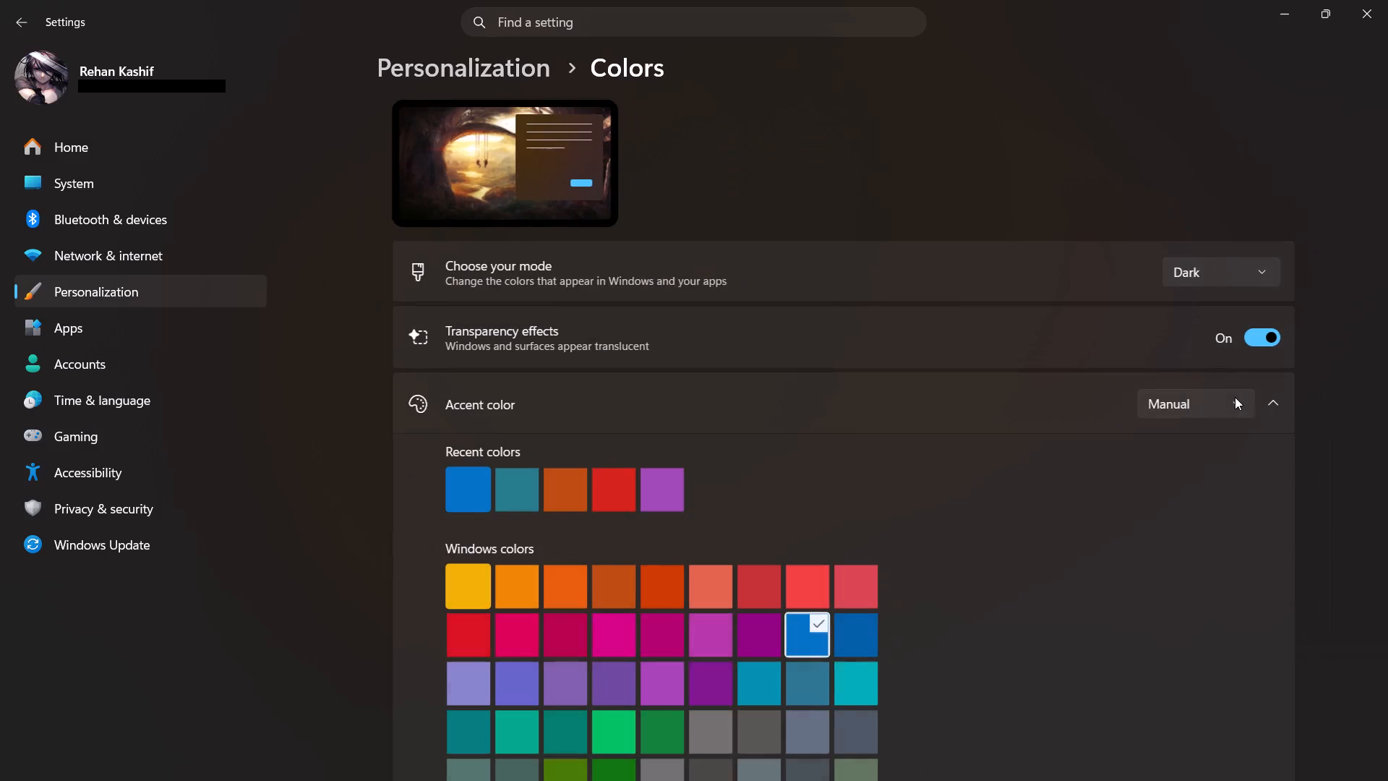
left_click(1230, 265)
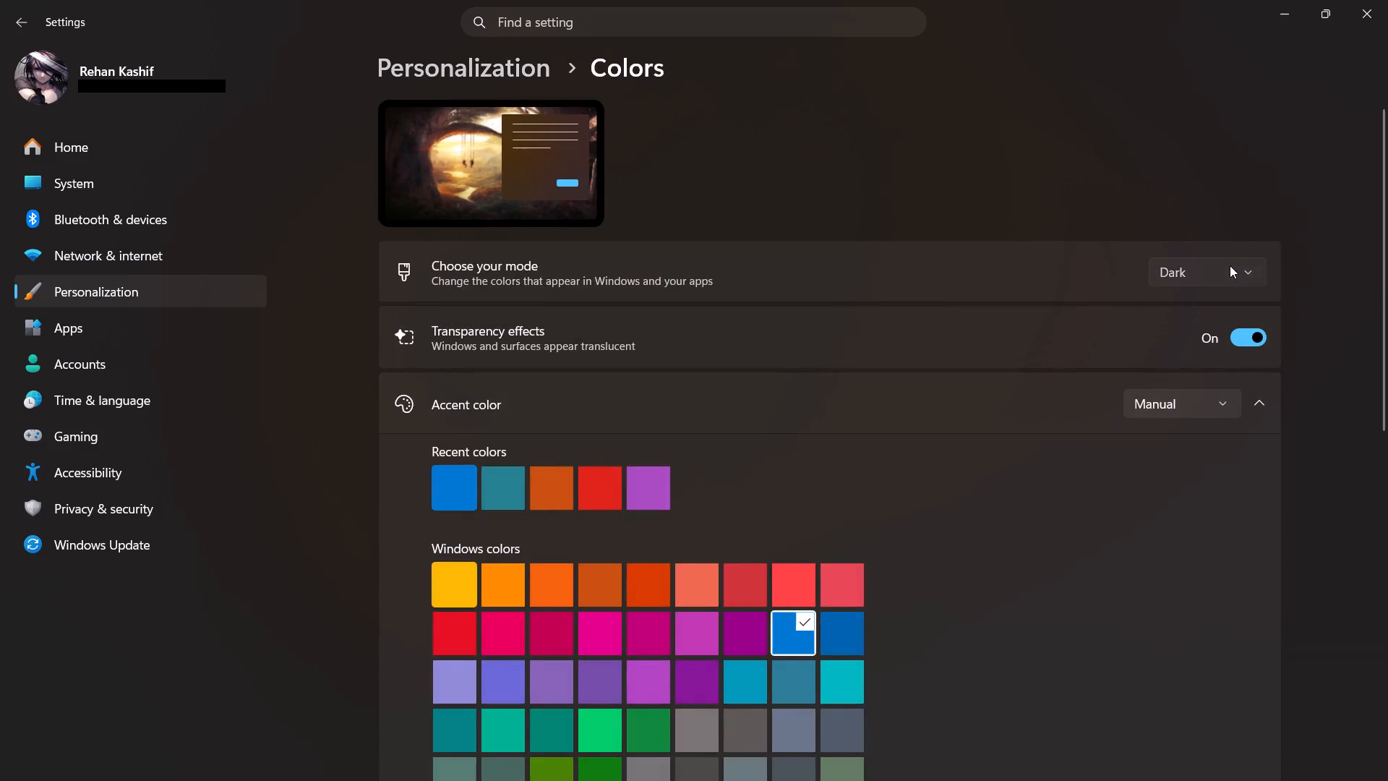
left_click(1188, 232)
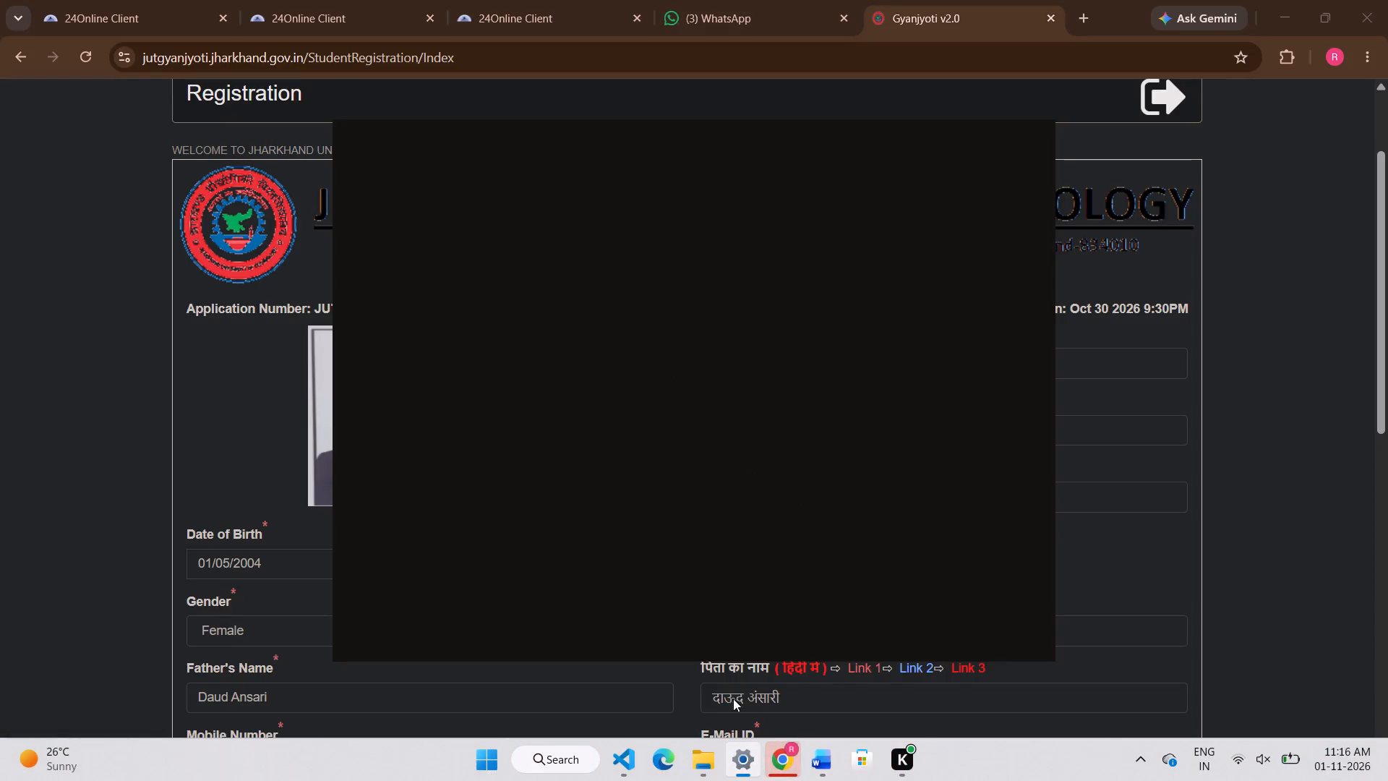
Return to Chrome, reload the student registration page and check how the submitted application displays.
left_click(77, 56)
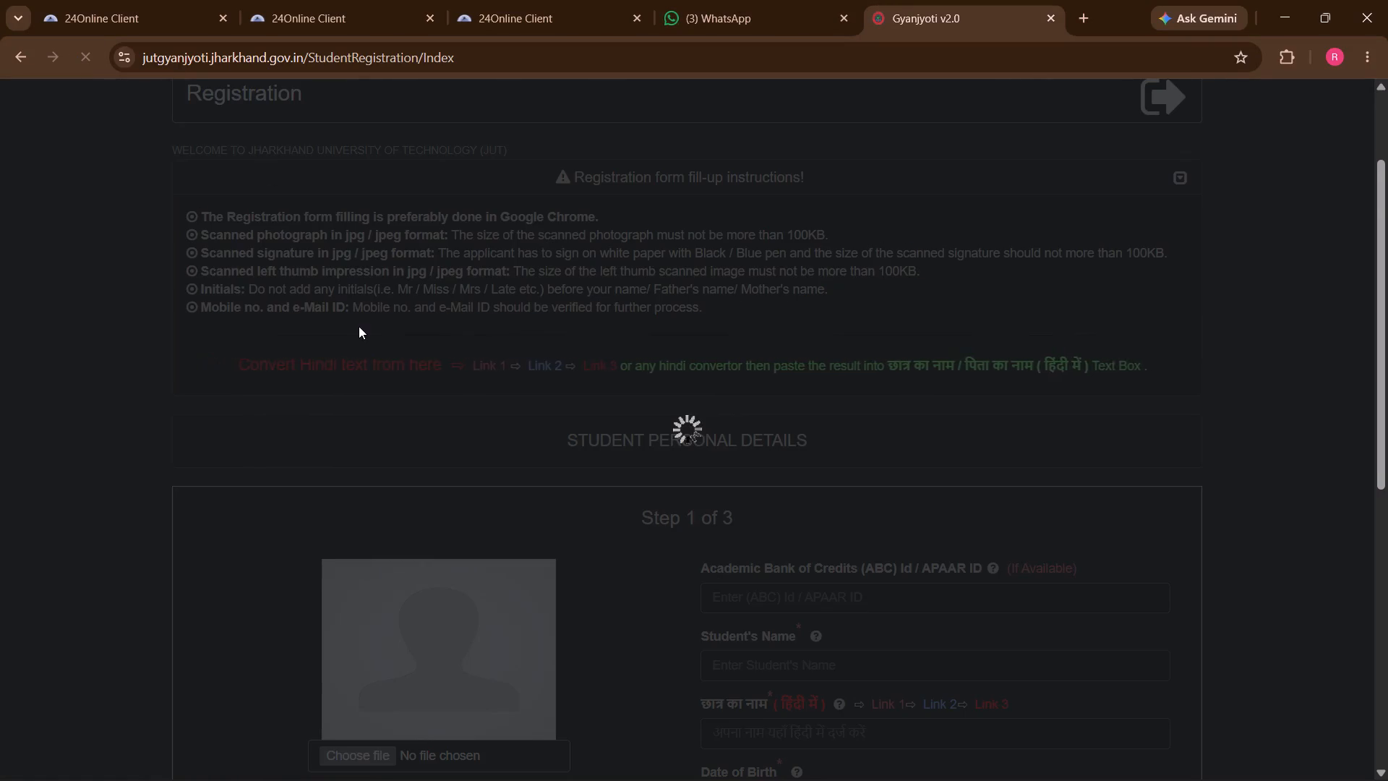
scroll(711, 524, "down", 1)
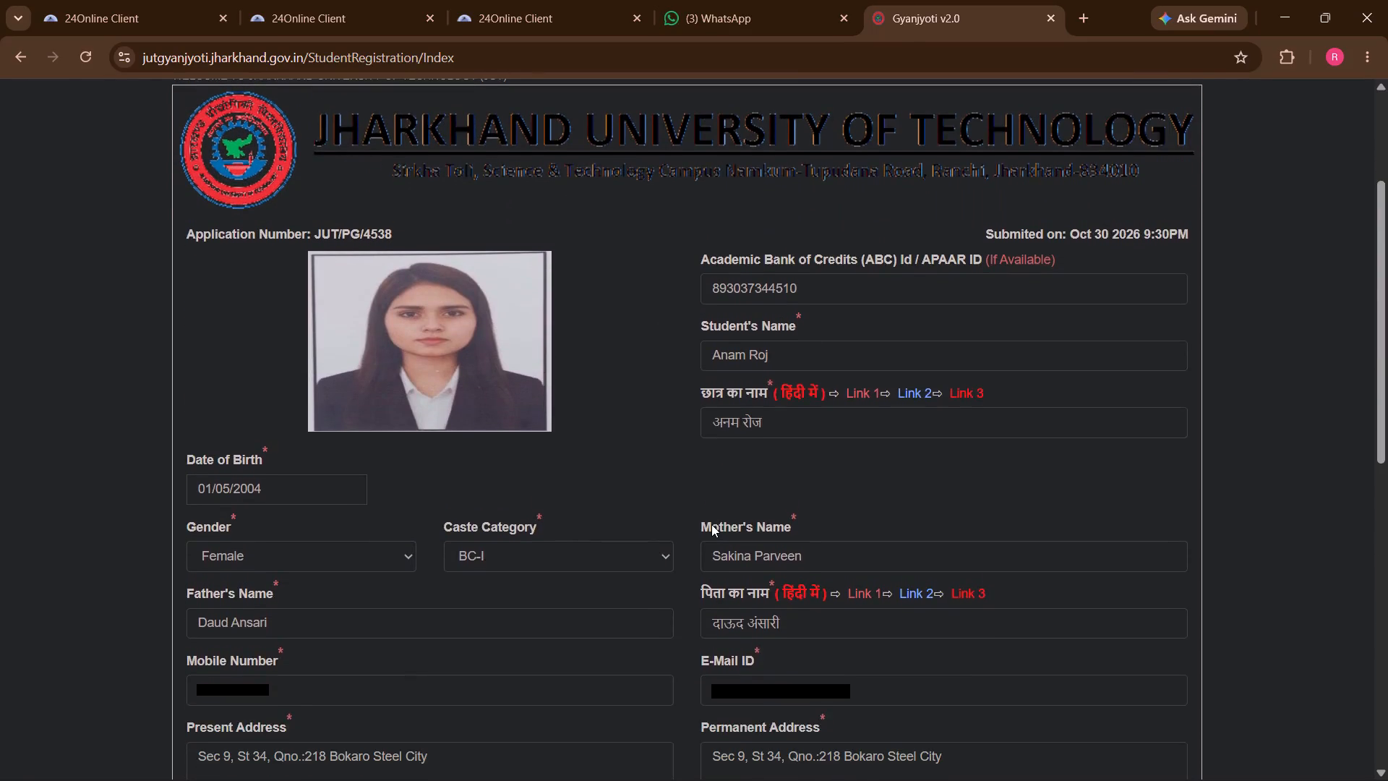
scroll(711, 524, "up", 1)
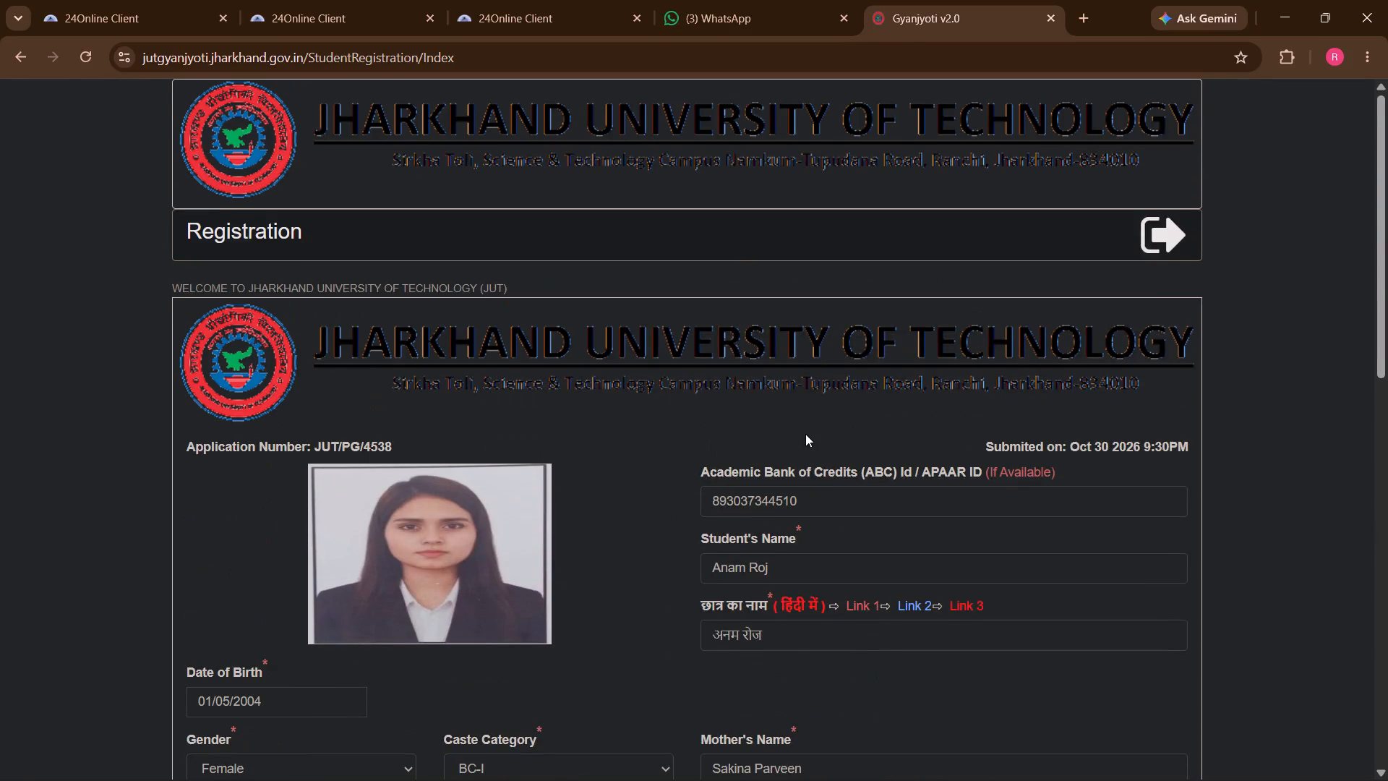
scroll(805, 434, "down", 7)
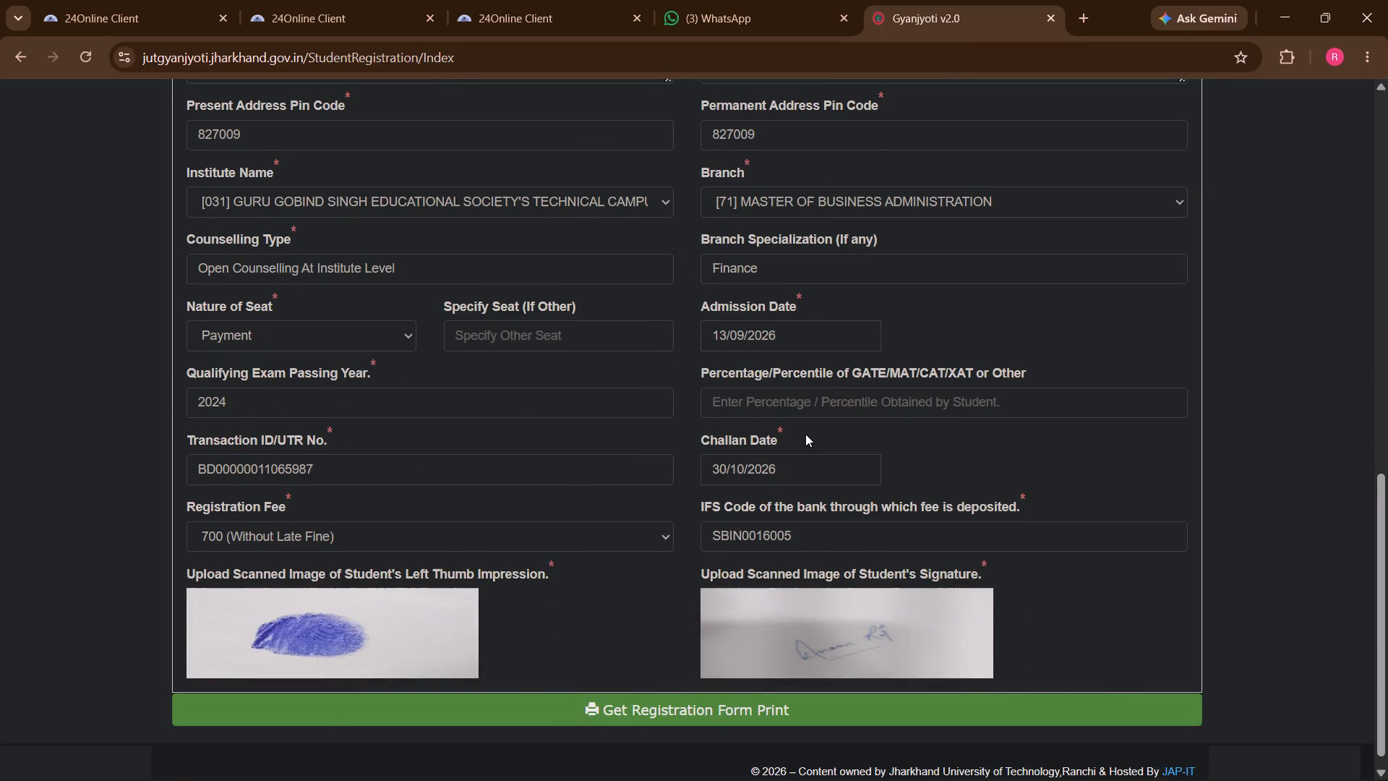
Open the printable version of the submitted registration form.
left_click(624, 693)
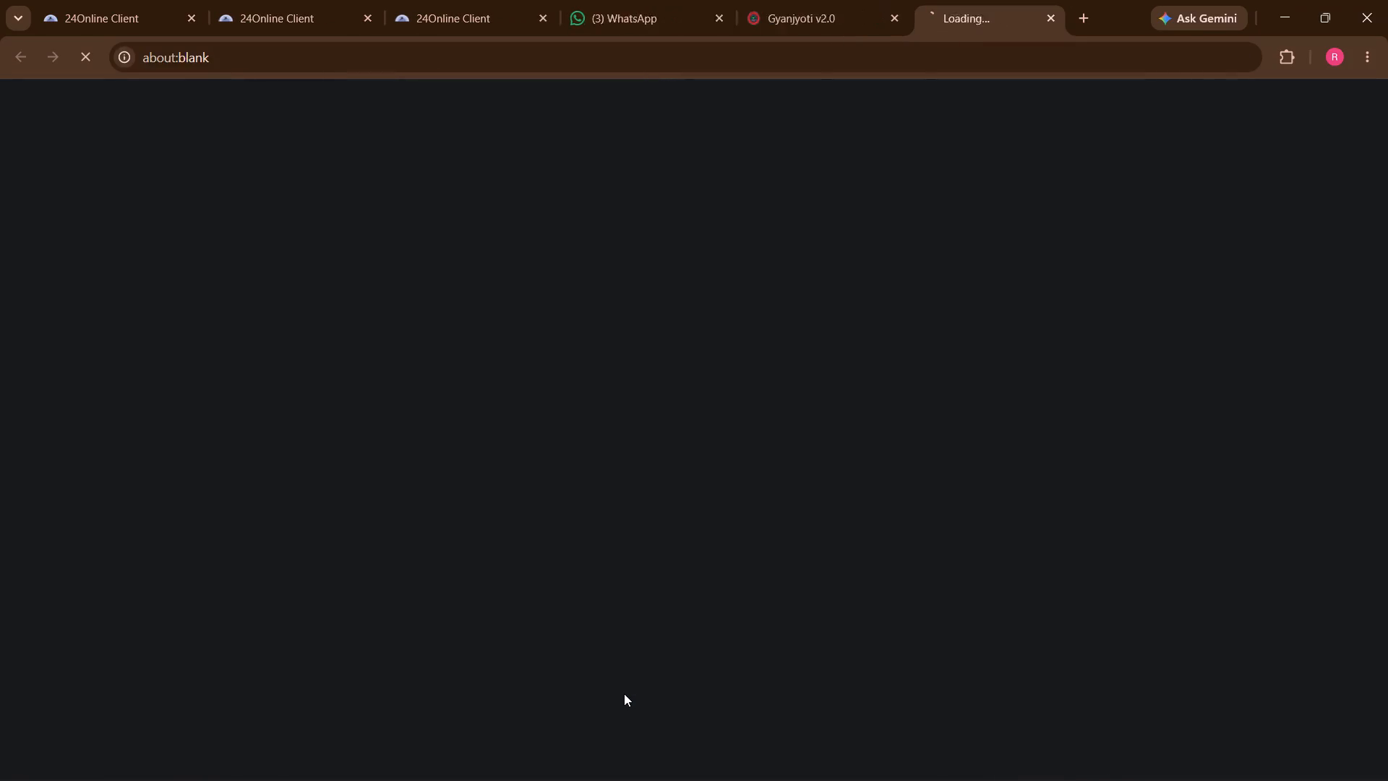
Examine the printable MBA registration form from the applicant details to the uploaded thumb impression and signature.
scroll(654, 533, "down", 3)
scroll(654, 533, "up", 5)
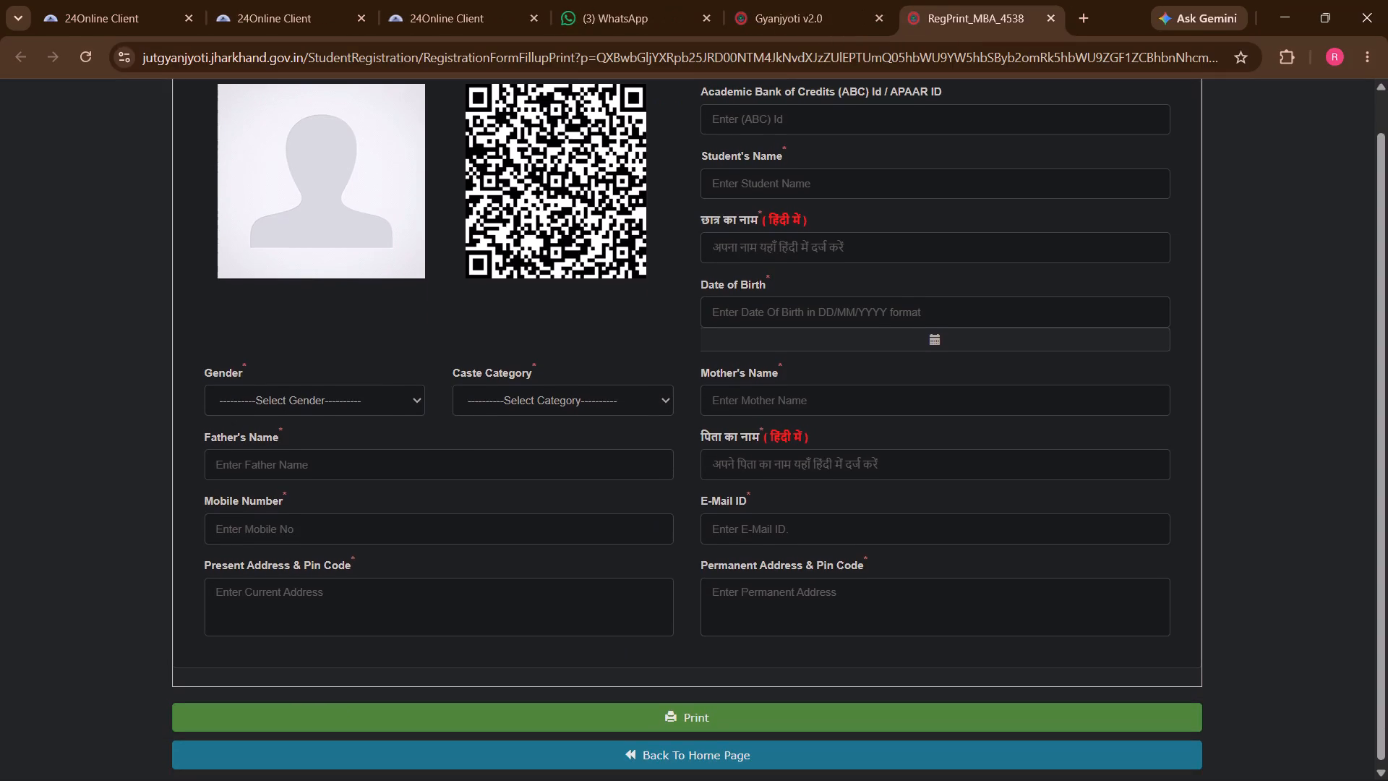
scroll(654, 533, "down", 2)
scroll(654, 533, "up", 7)
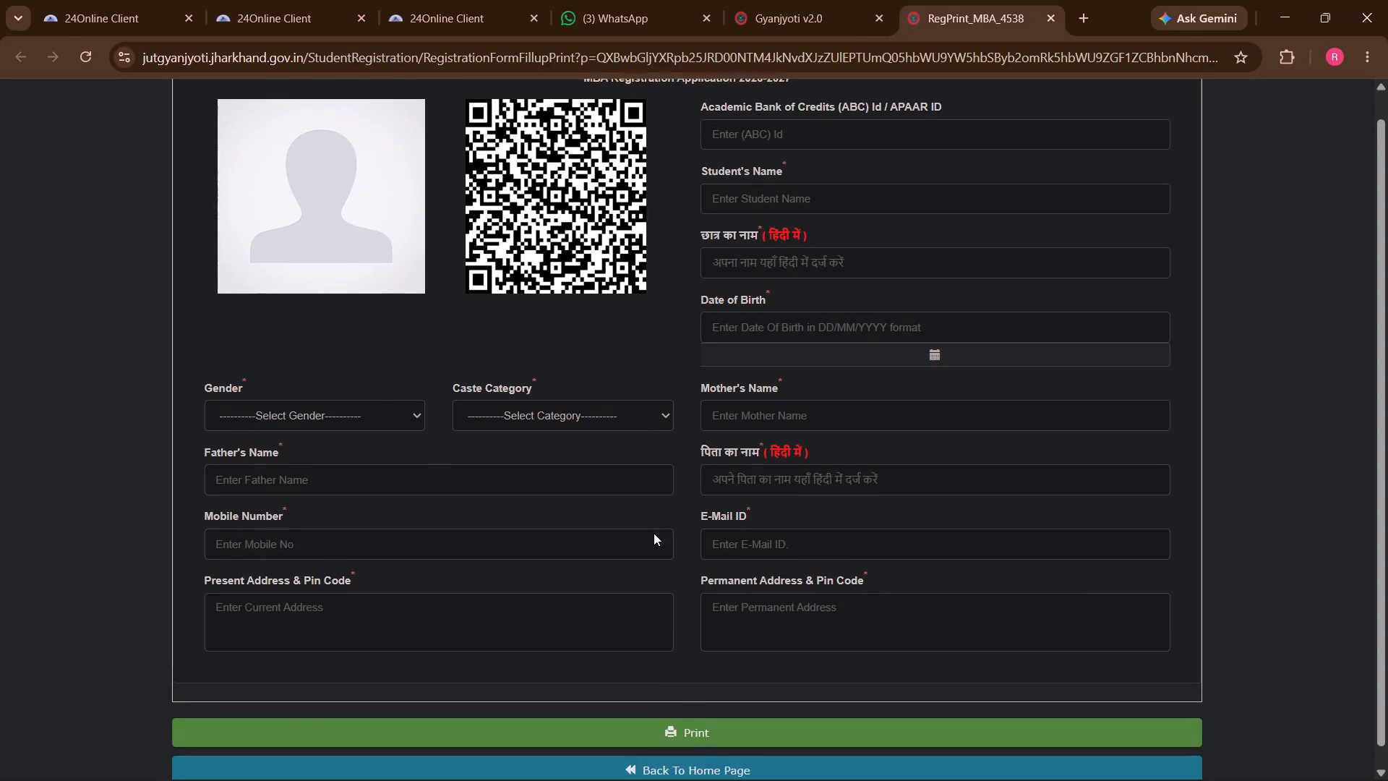
scroll(654, 533, "up", 1)
scroll(654, 533, "down", 4)
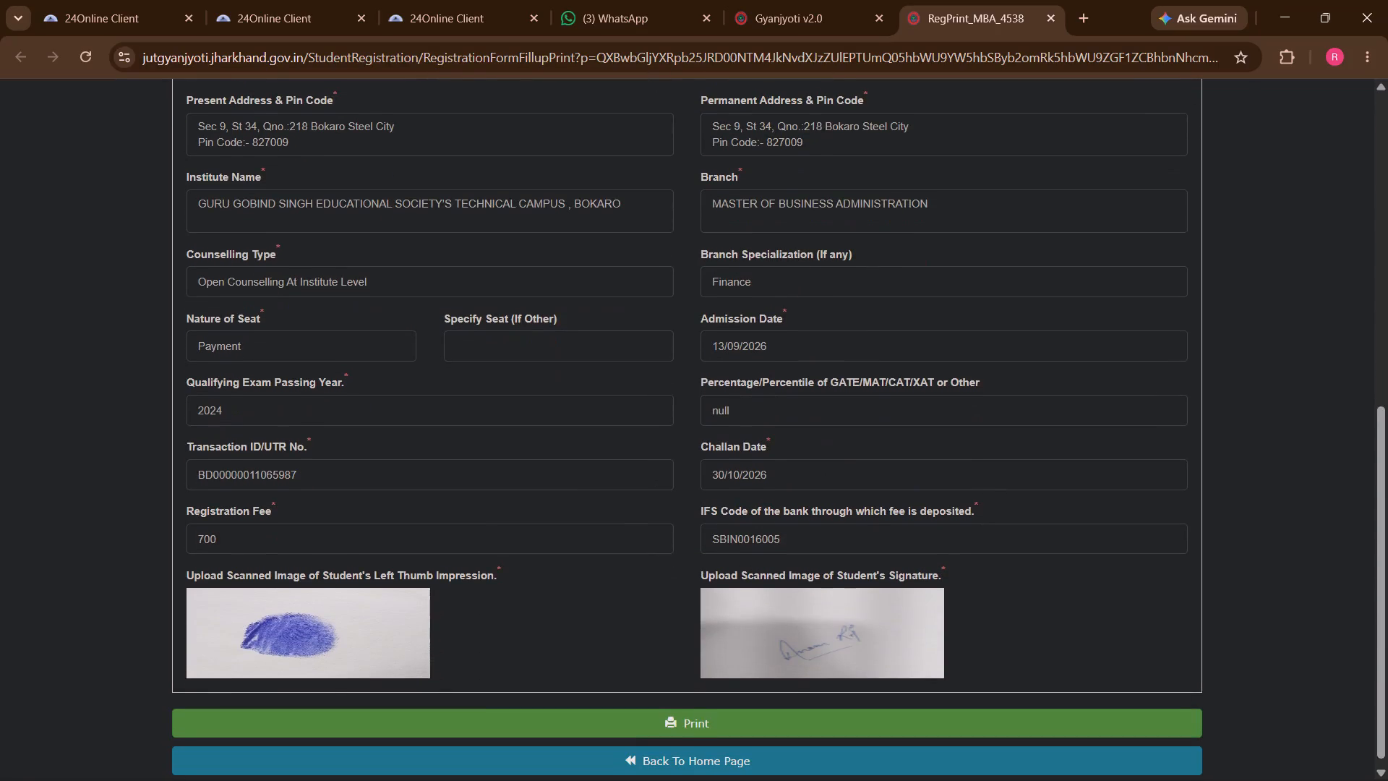
scroll(654, 533, "down", 1)
scroll(723, 500, "up", 1)
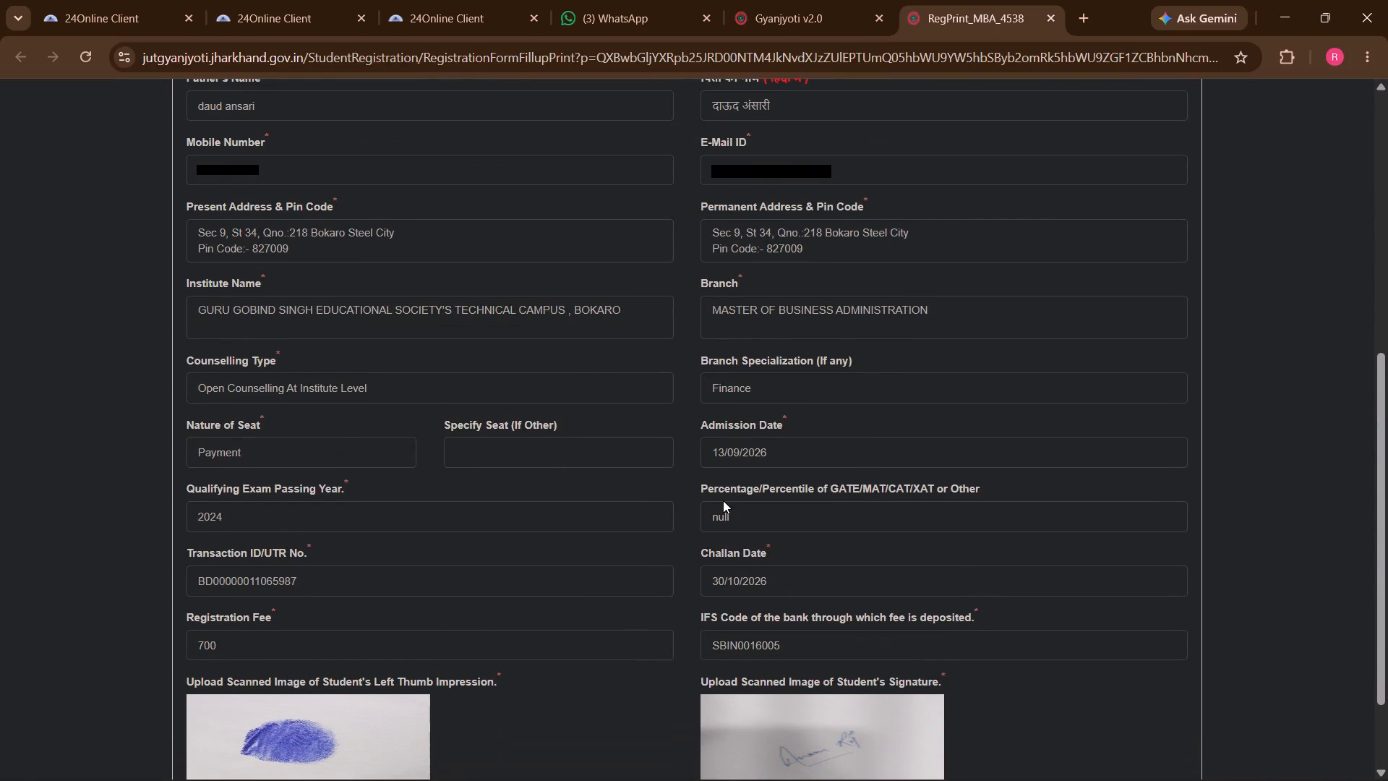
scroll(723, 500, "up", 5)
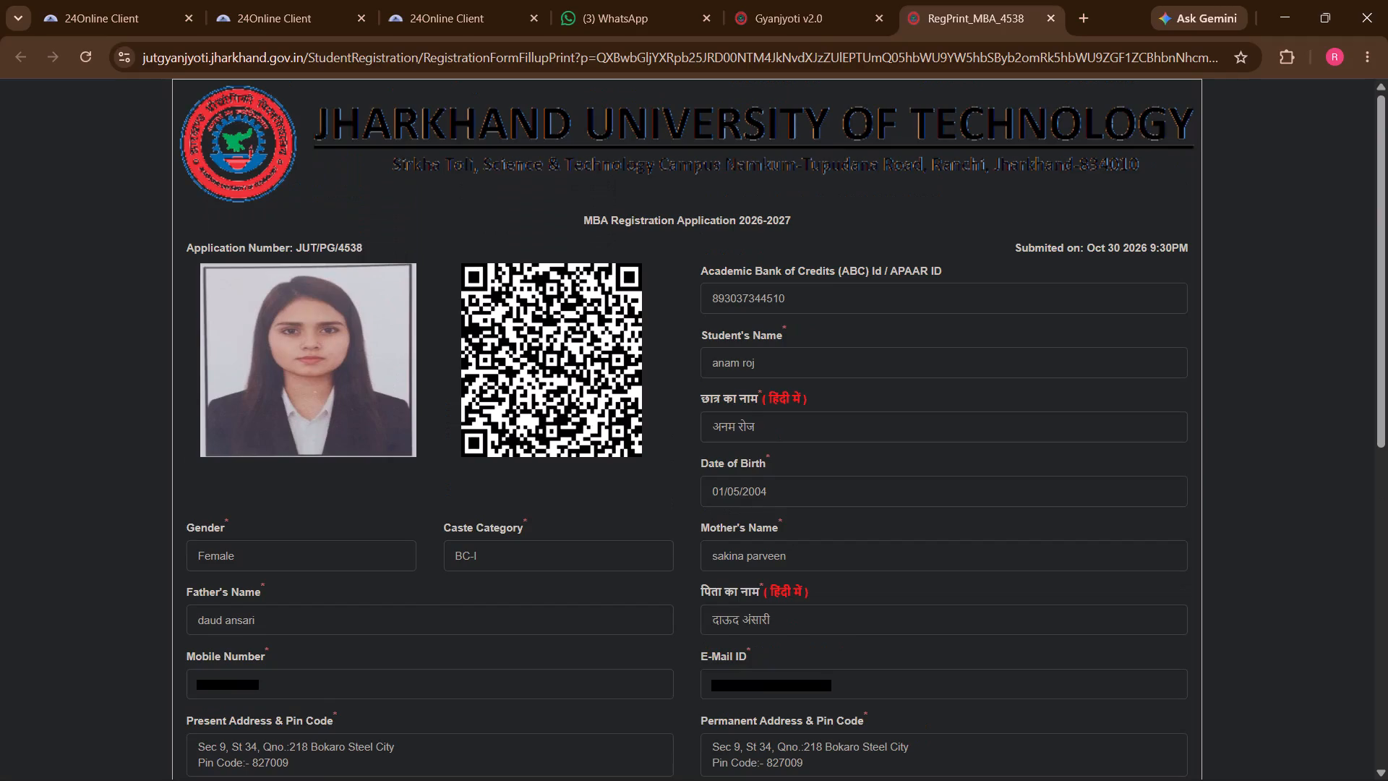
Reload the printable registration form and recheck its display and details from top to bottom.
left_click(95, 54)
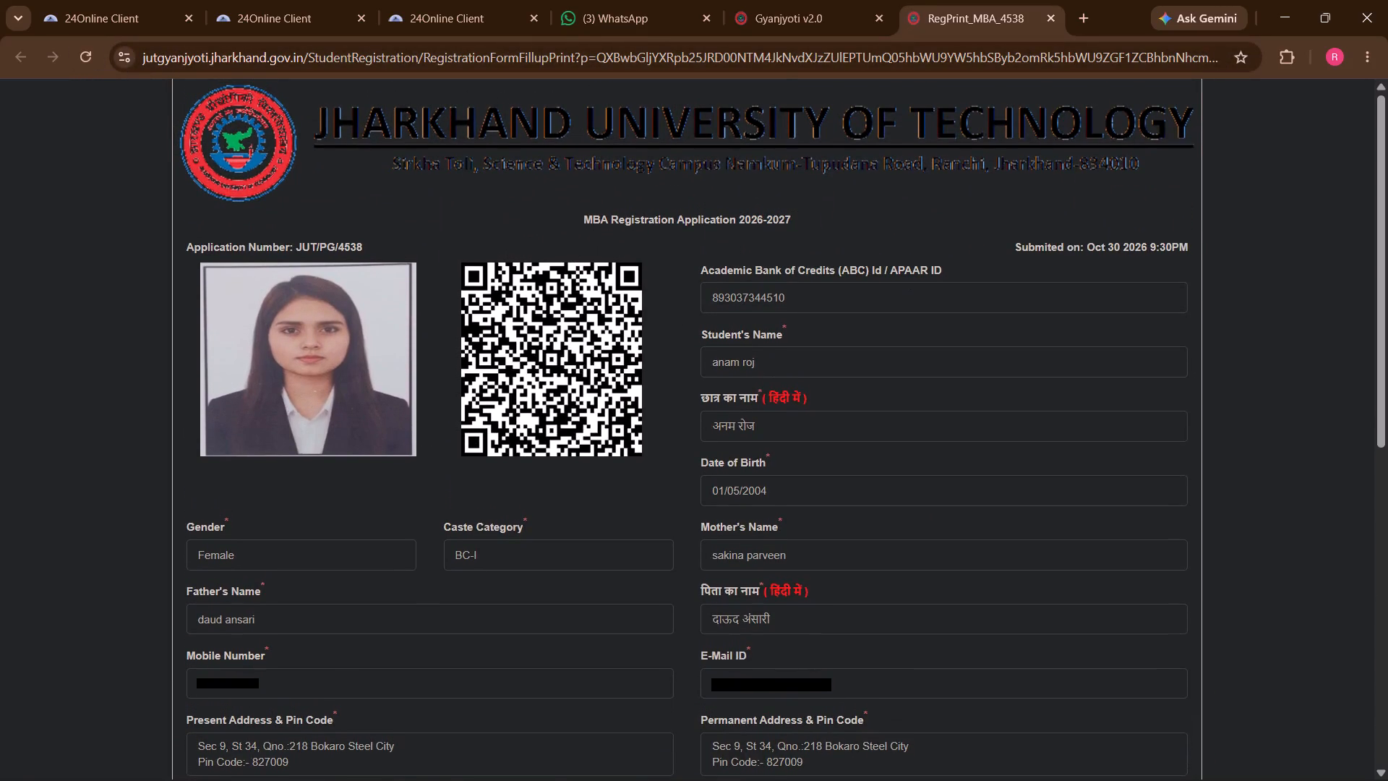
scroll(828, 420, "down", 6)
scroll(828, 420, "up", 3)
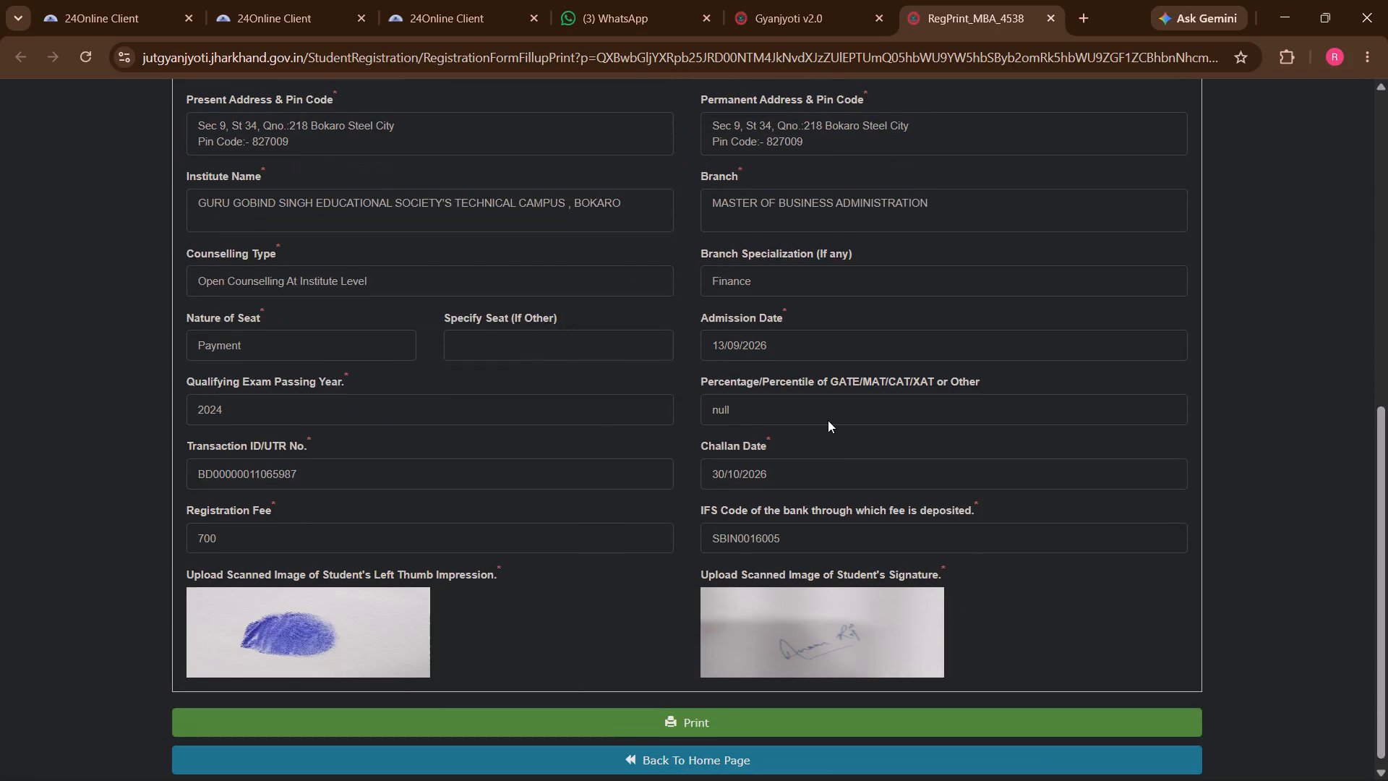
scroll(828, 420, "up", 3)
scroll(1028, 260, "up", 8)
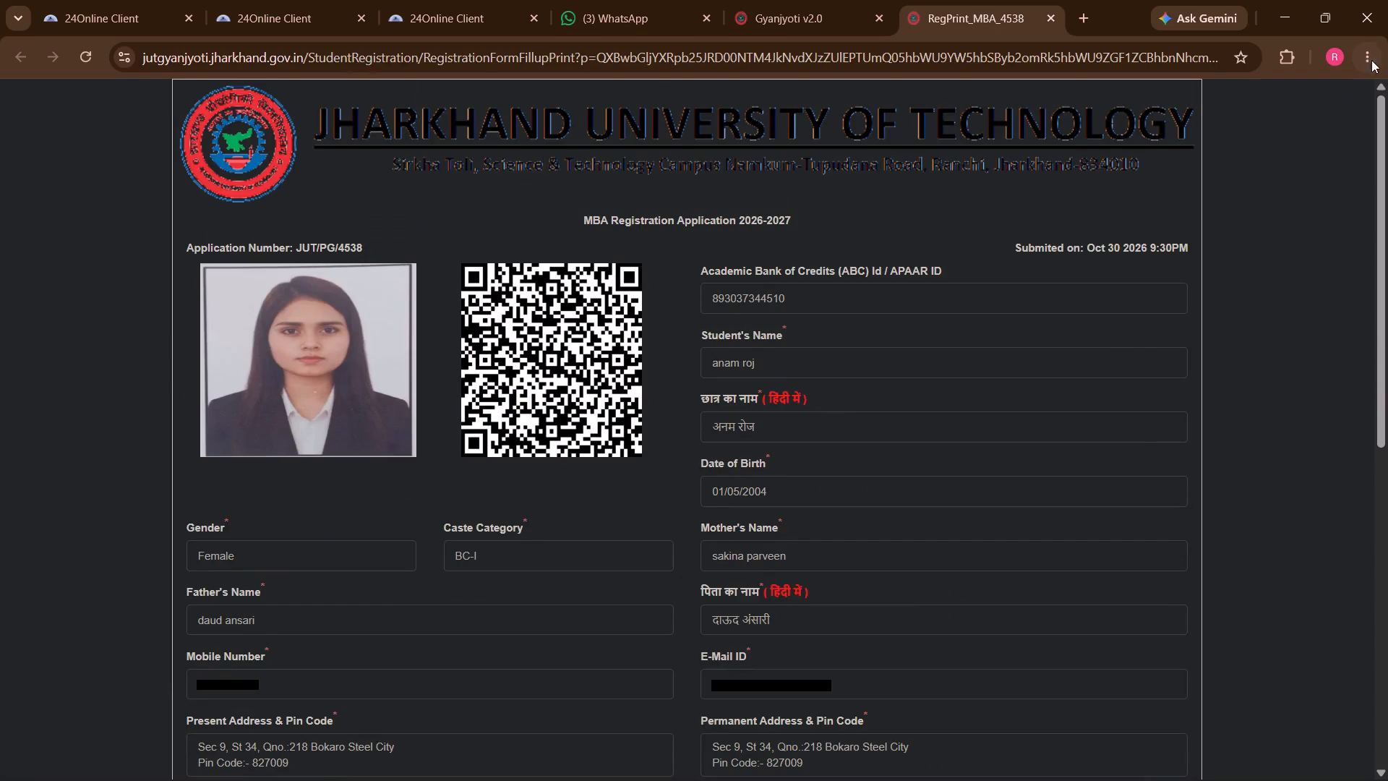
Open the Chrome browser settings page.
left_click(1371, 57)
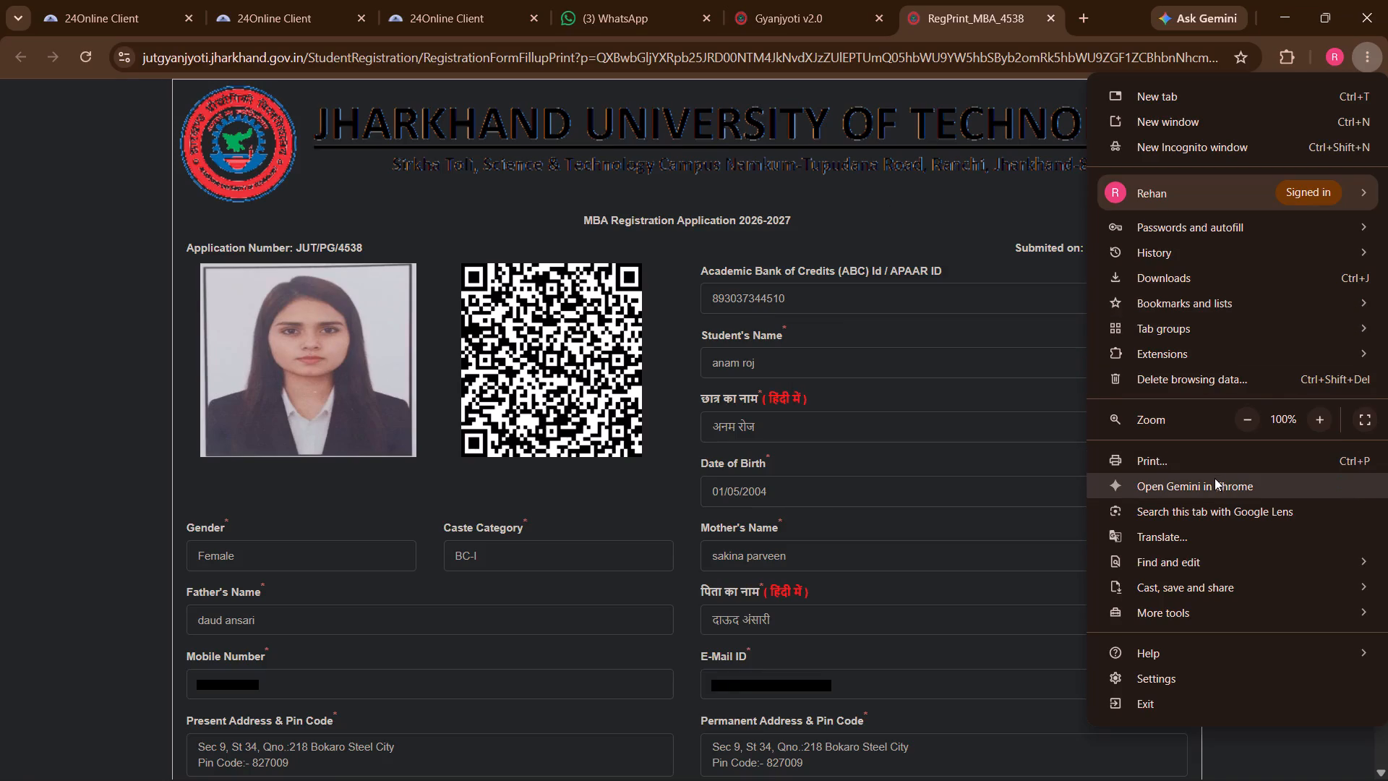
left_click(1139, 682)
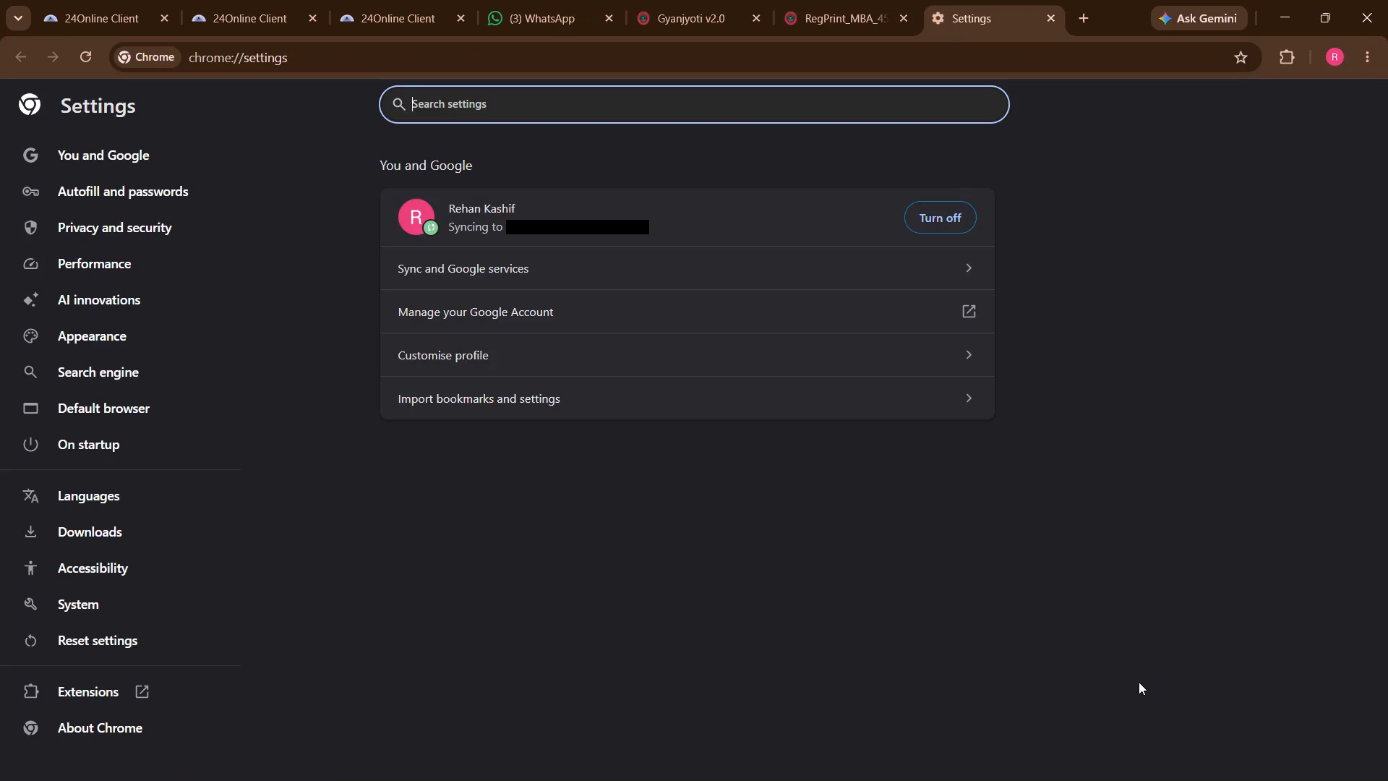
scroll(453, 575, "right", 7)
Return to the printable registration form and review its personal, admission and registration fee details.
left_click(818, 23)
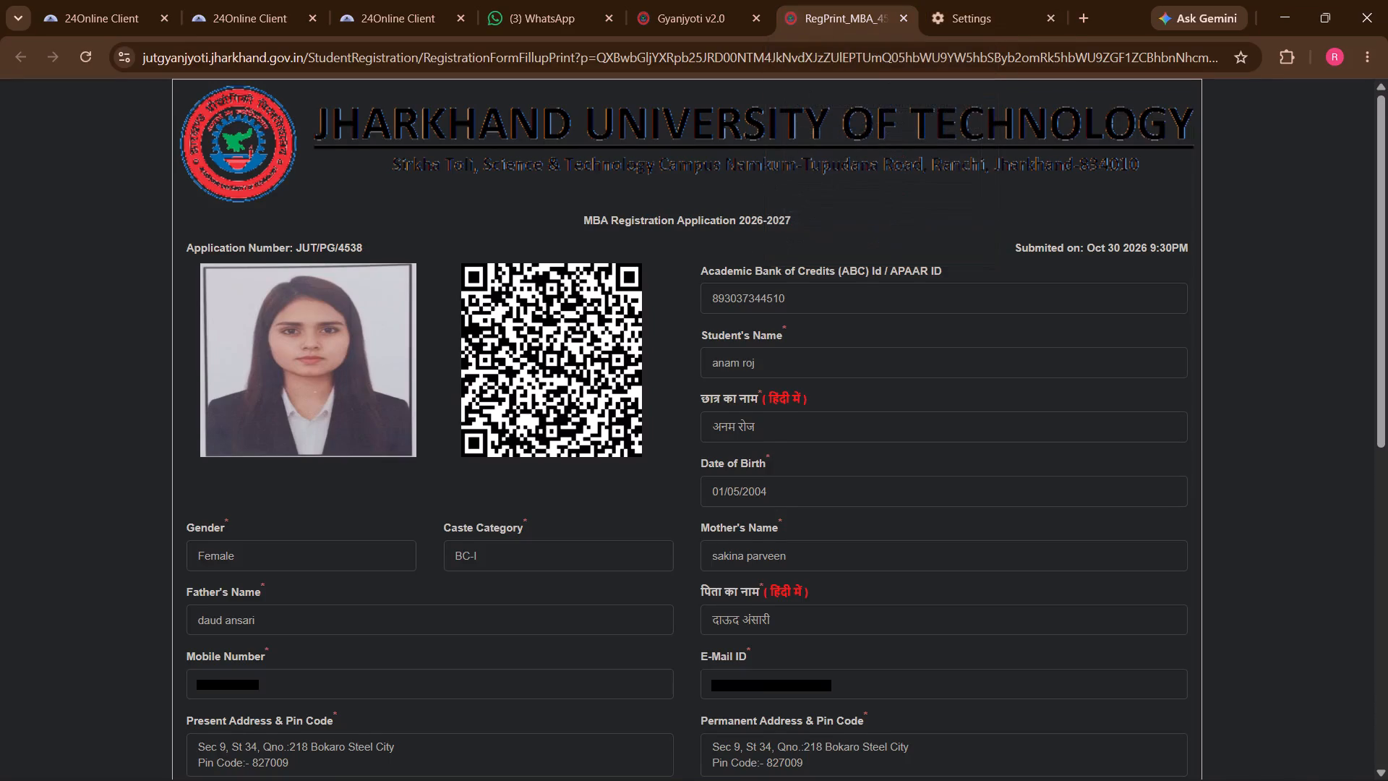
scroll(714, 289, "down", 2)
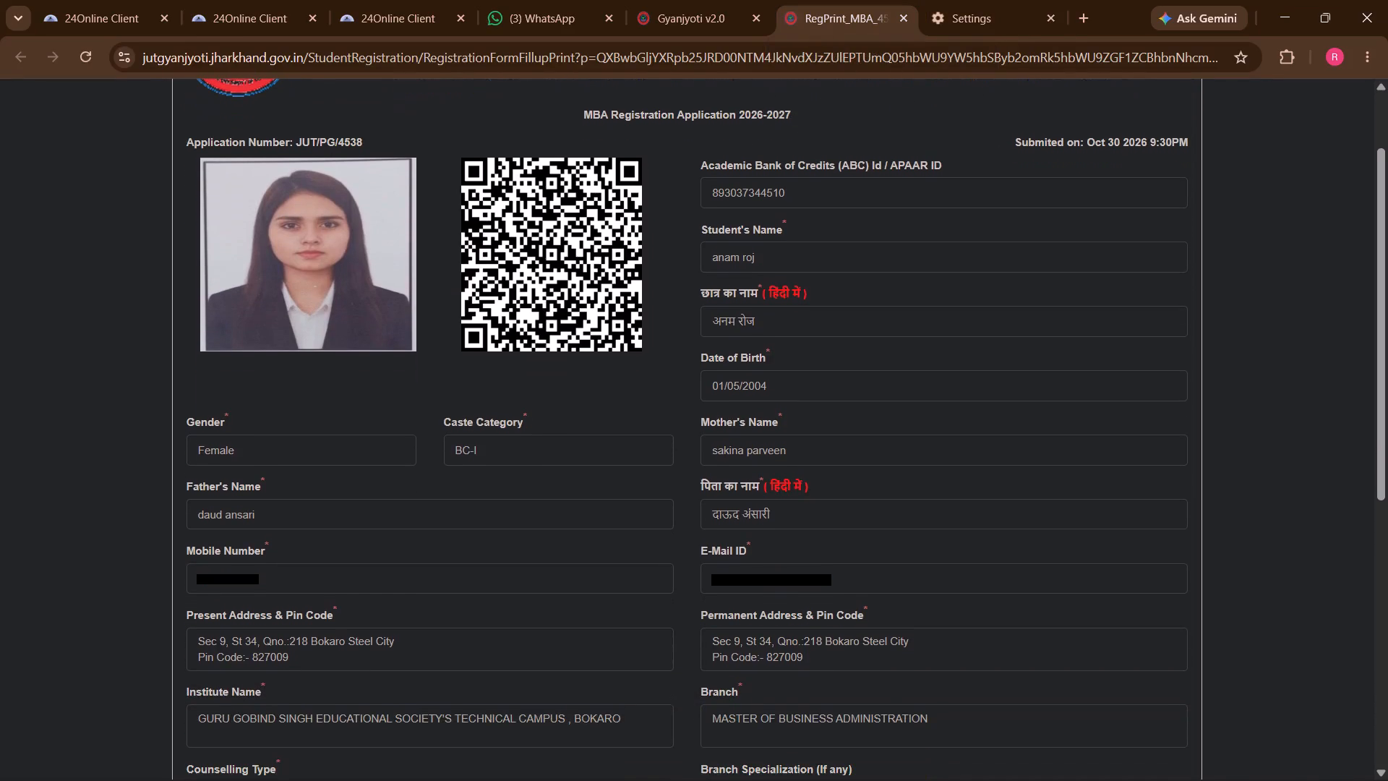
scroll(714, 289, "down", 5)
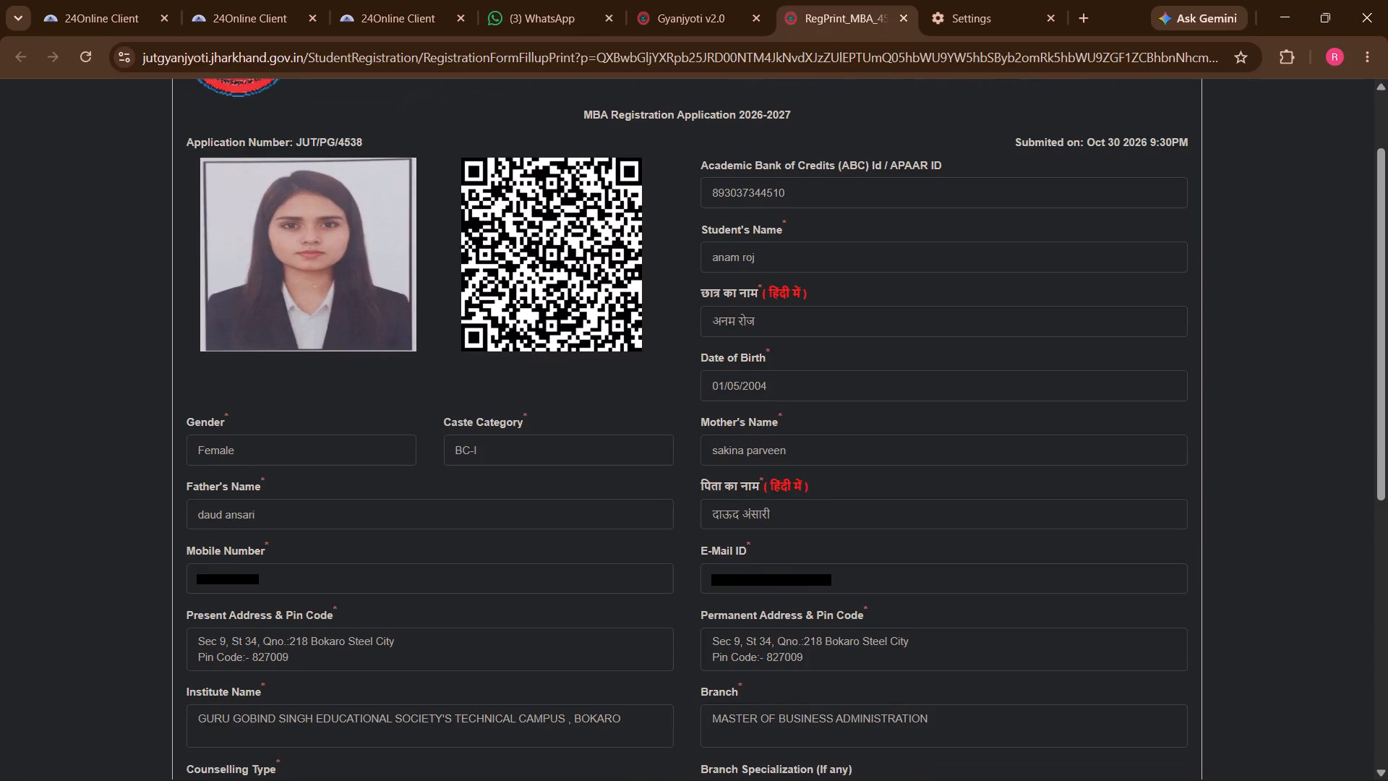
scroll(714, 289, "down", 4)
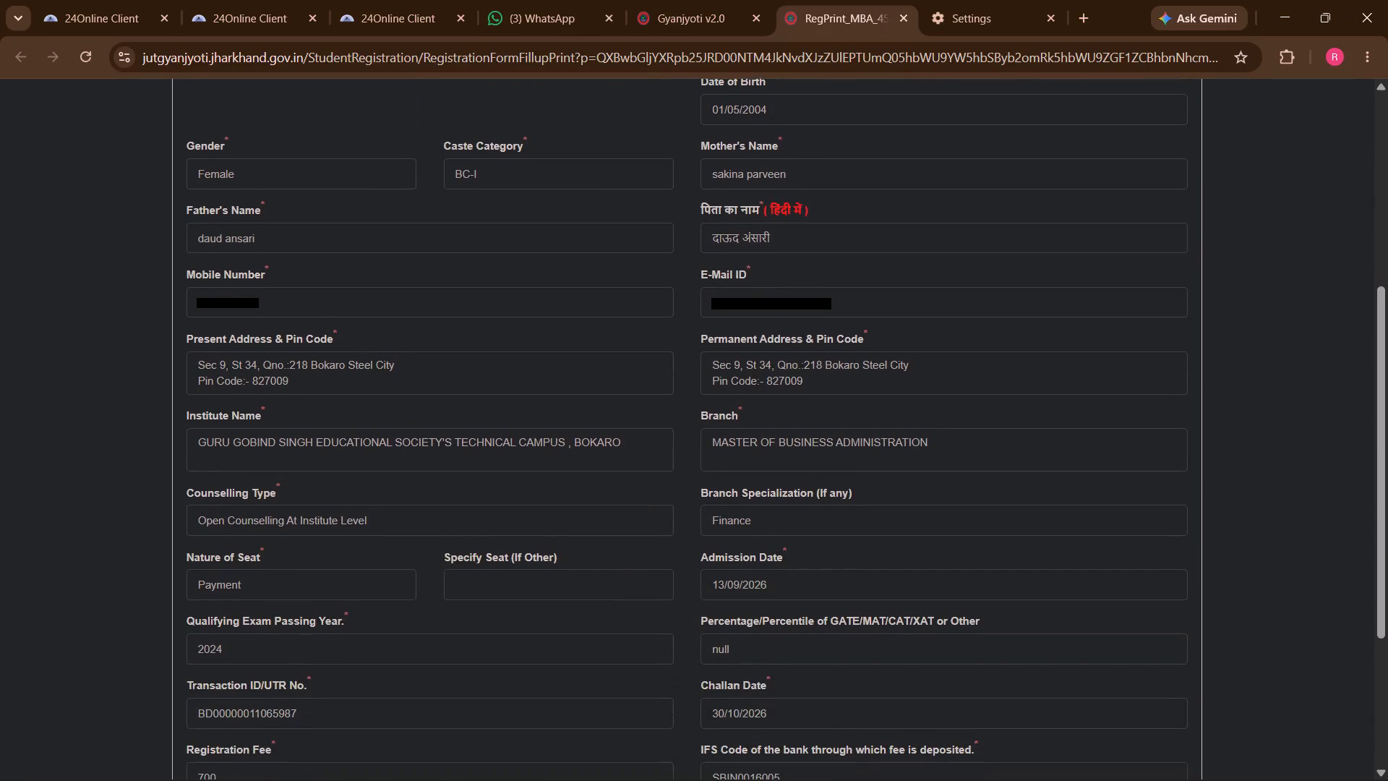
Check the end of the printable registration form, including the thumb impression and signature, and return to the university home page.
scroll(714, 289, "down", 7)
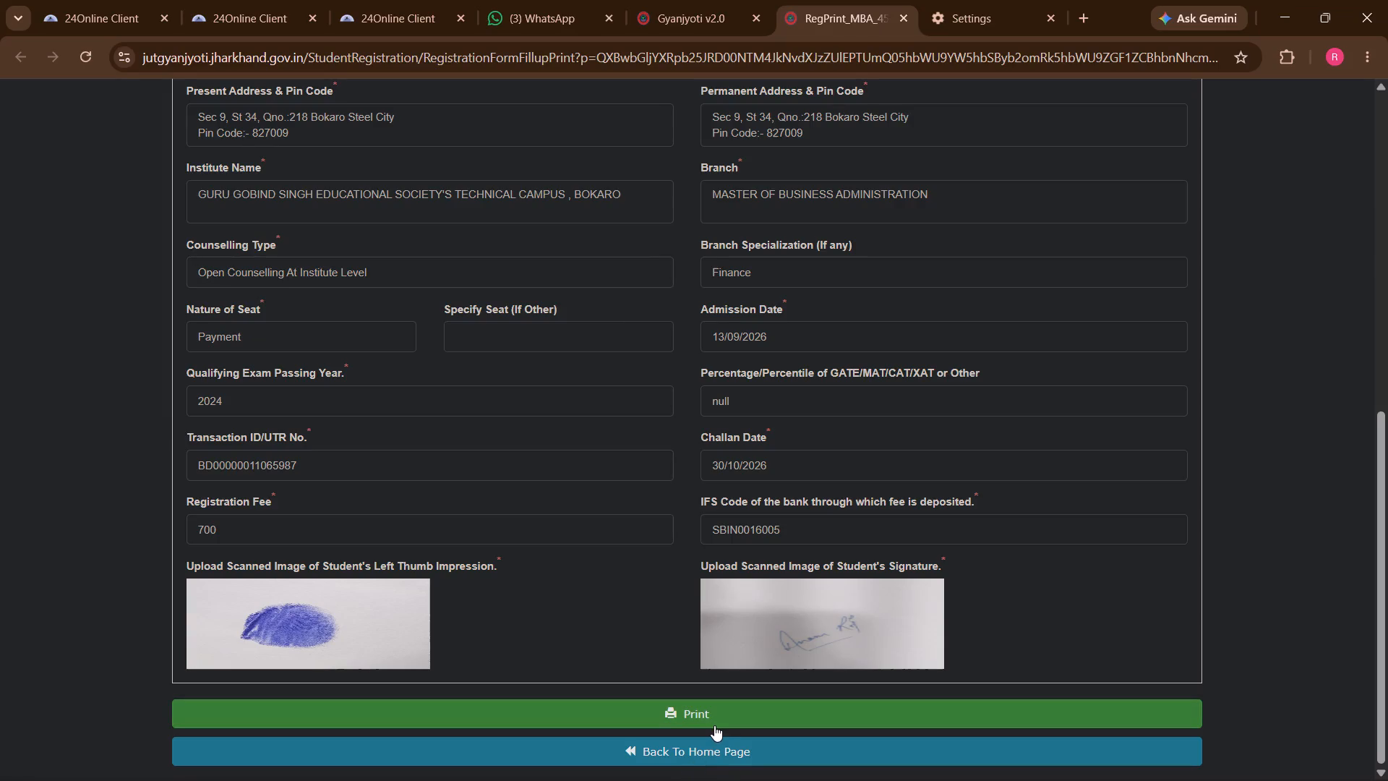
scroll(849, 616, "up", 6)
scroll(849, 616, "down", 7)
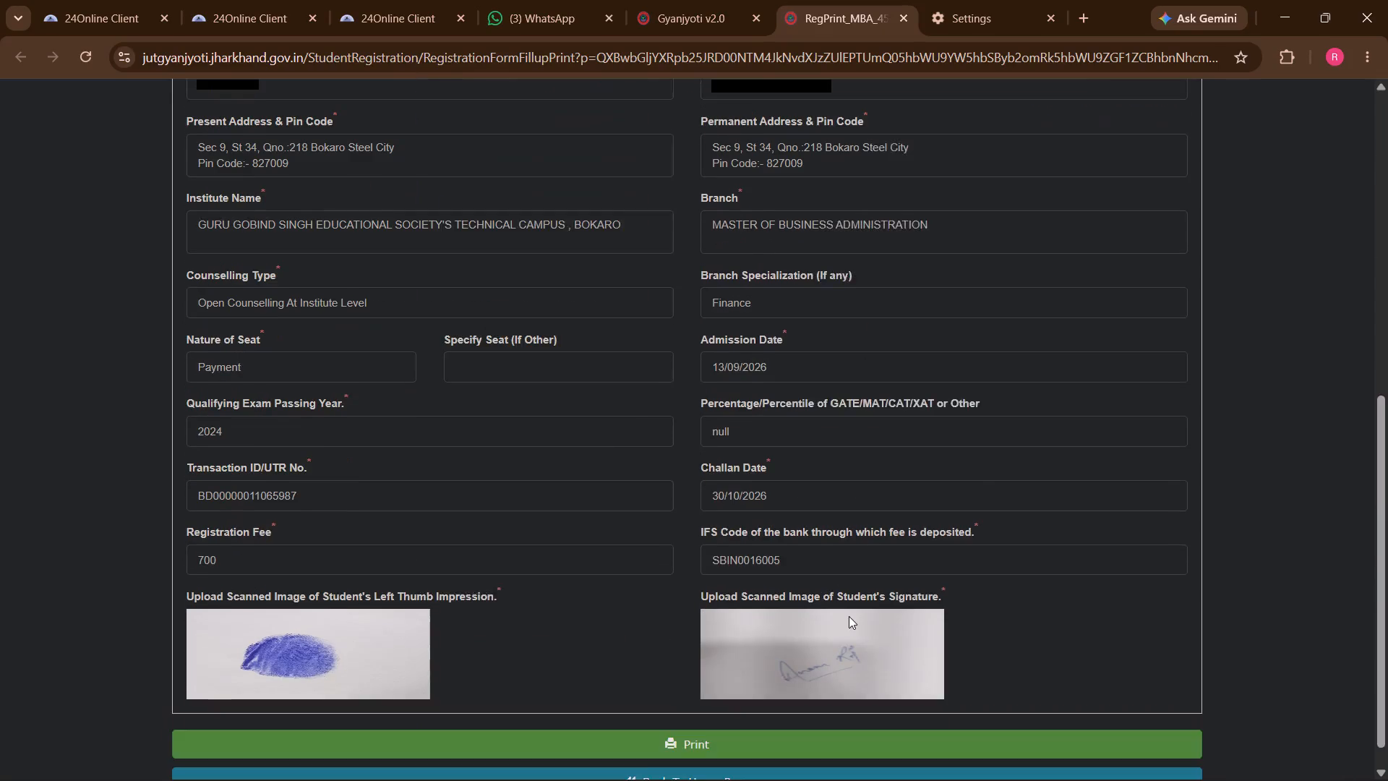
left_click(745, 750)
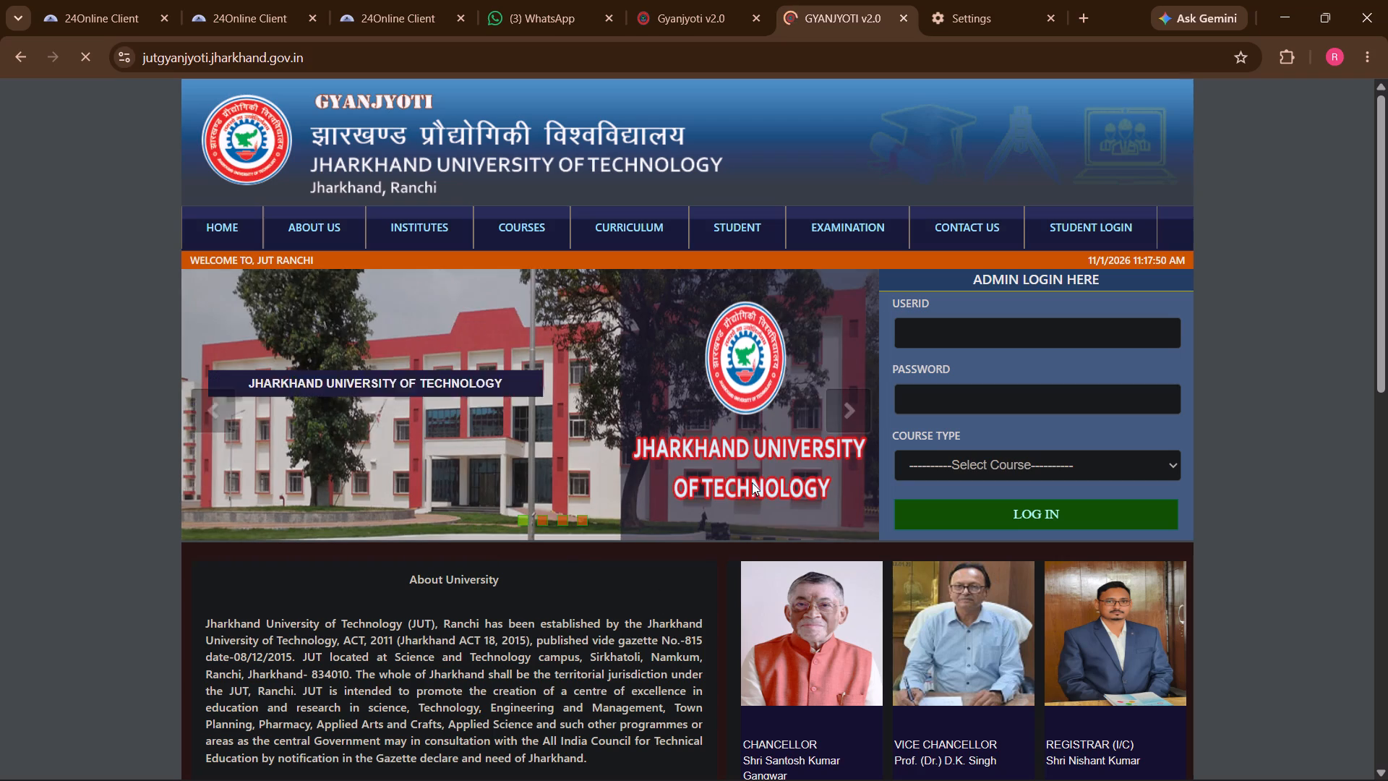
Open the Student Registration - 2026 login from the Student's Corner and choose MBA as the course.
scroll(609, 442, "down", 4)
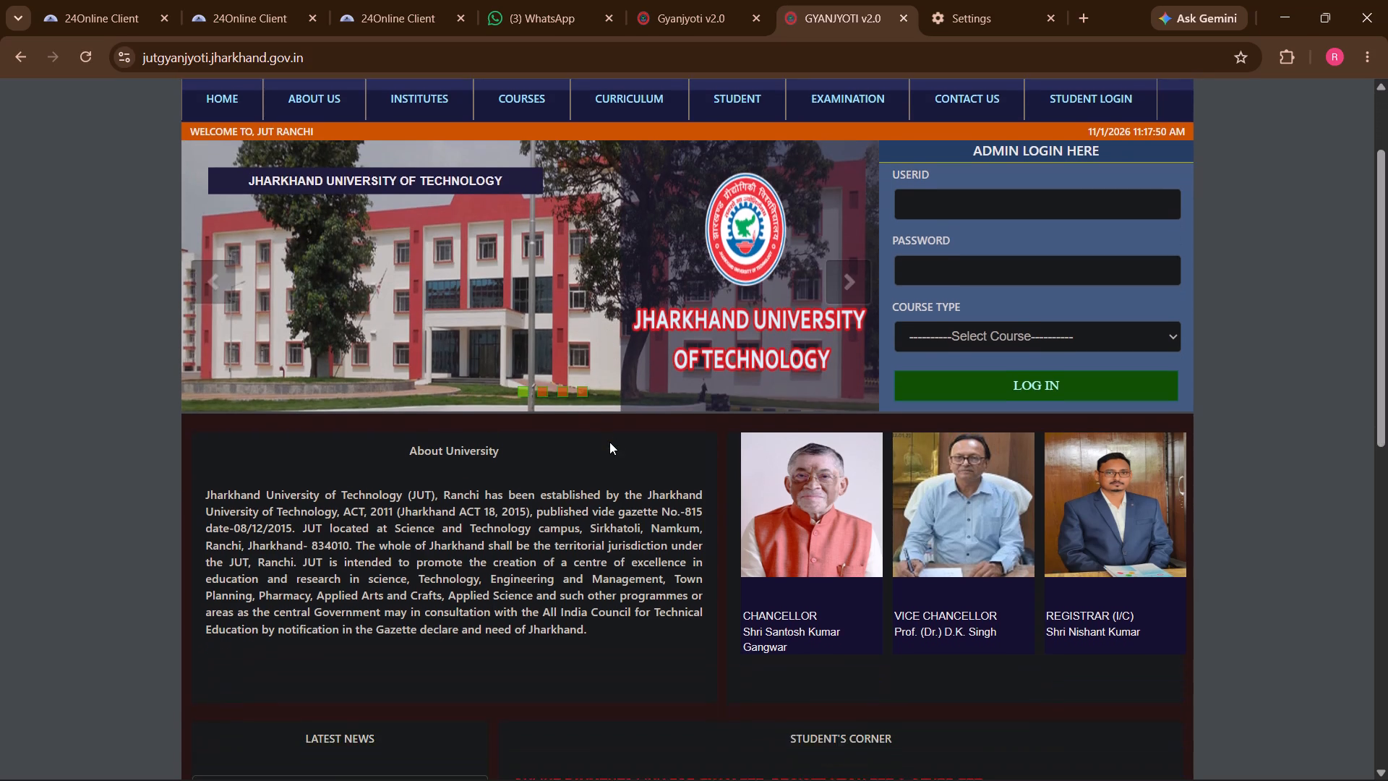
scroll(609, 442, "down", 4)
scroll(609, 442, "up", 3)
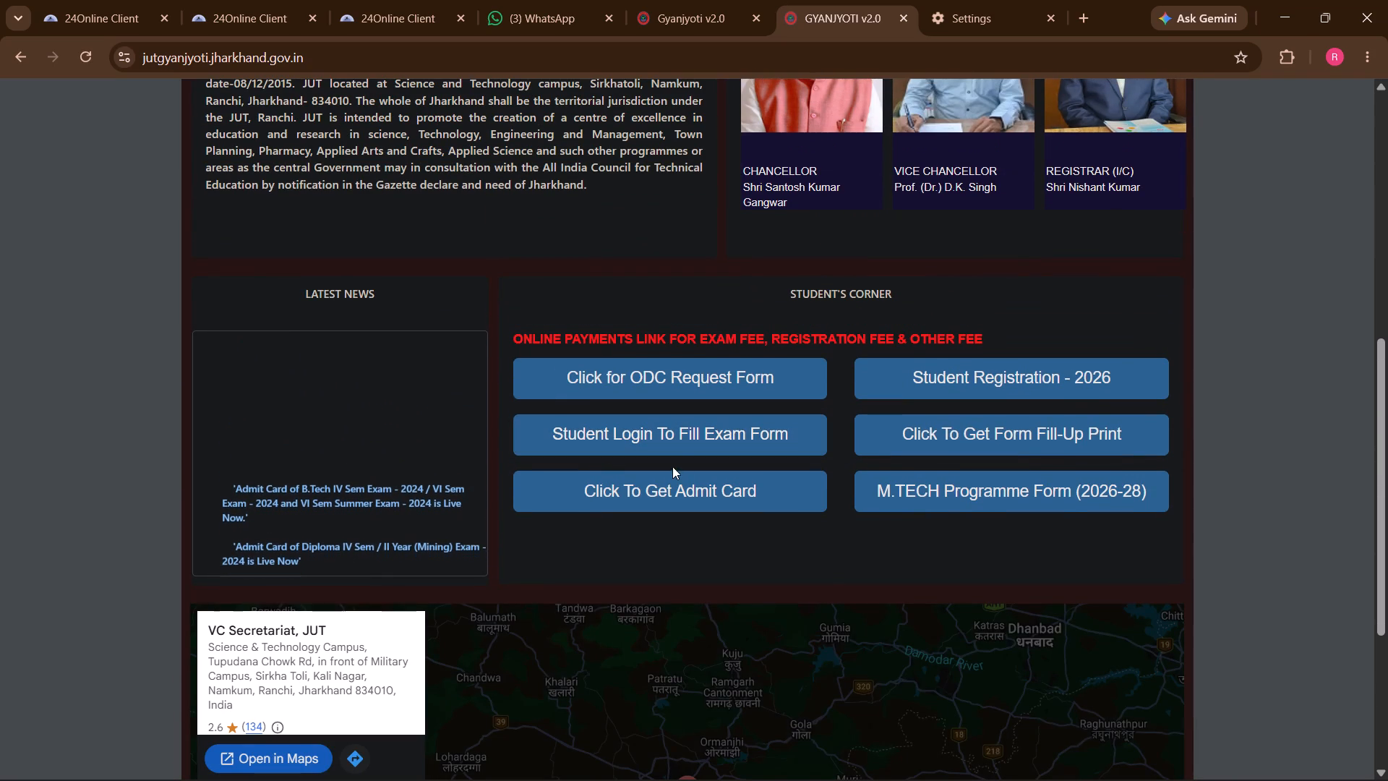
left_click(969, 361)
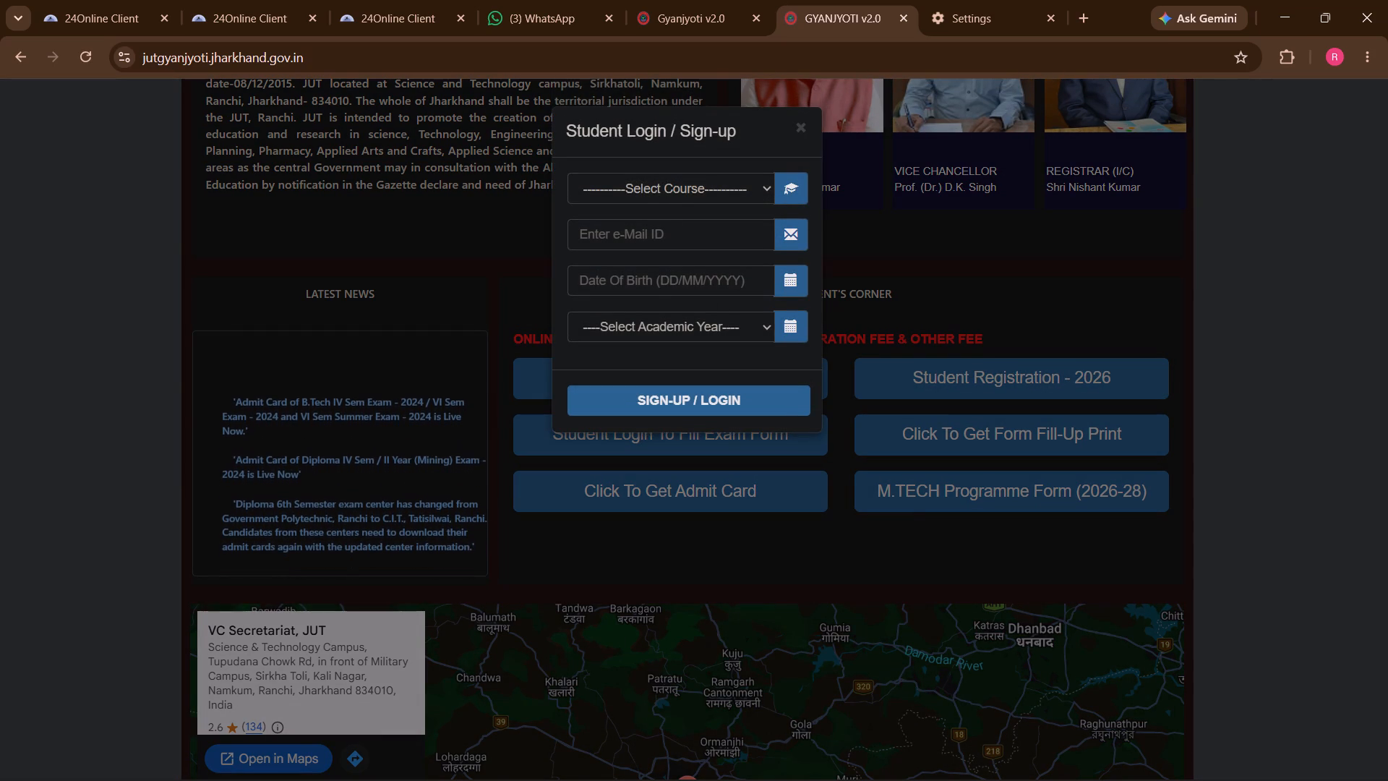
left_click(658, 191)
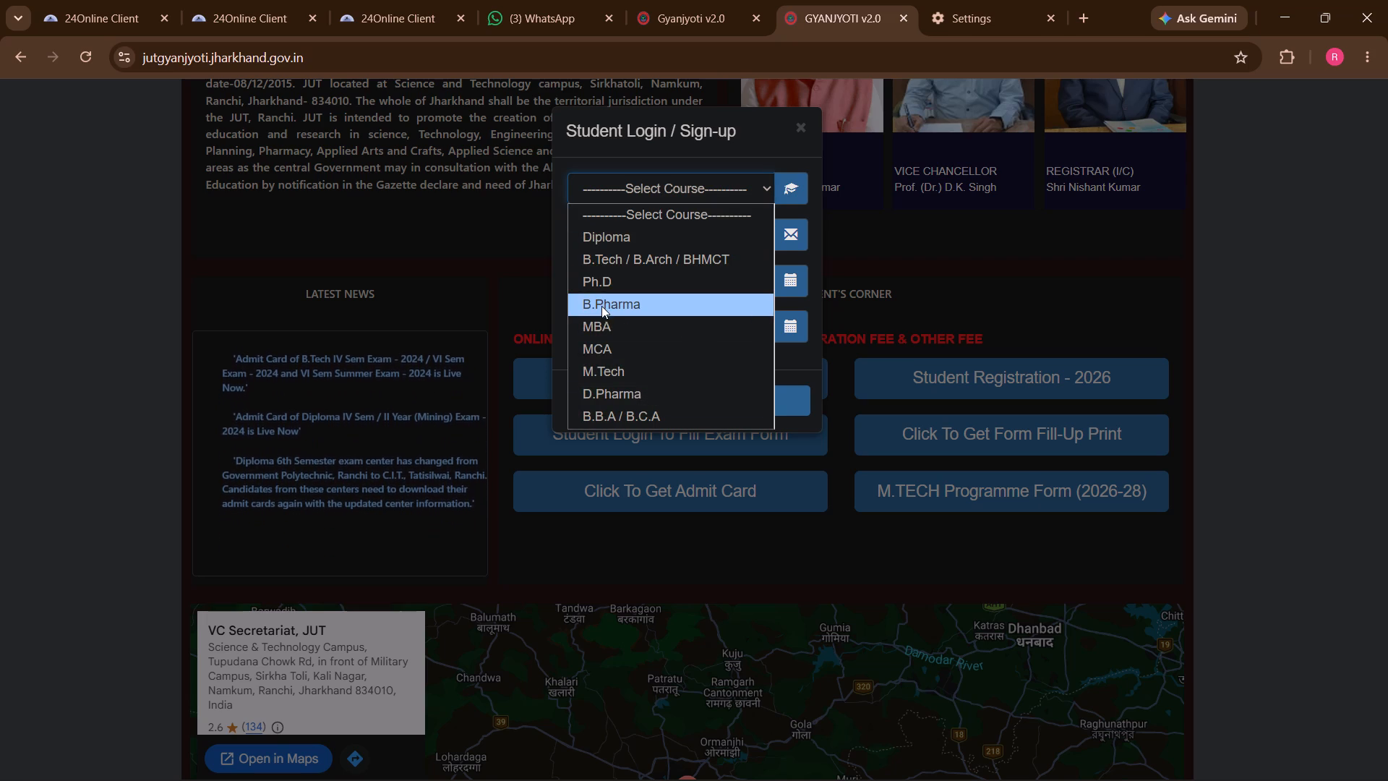
left_click(601, 323)
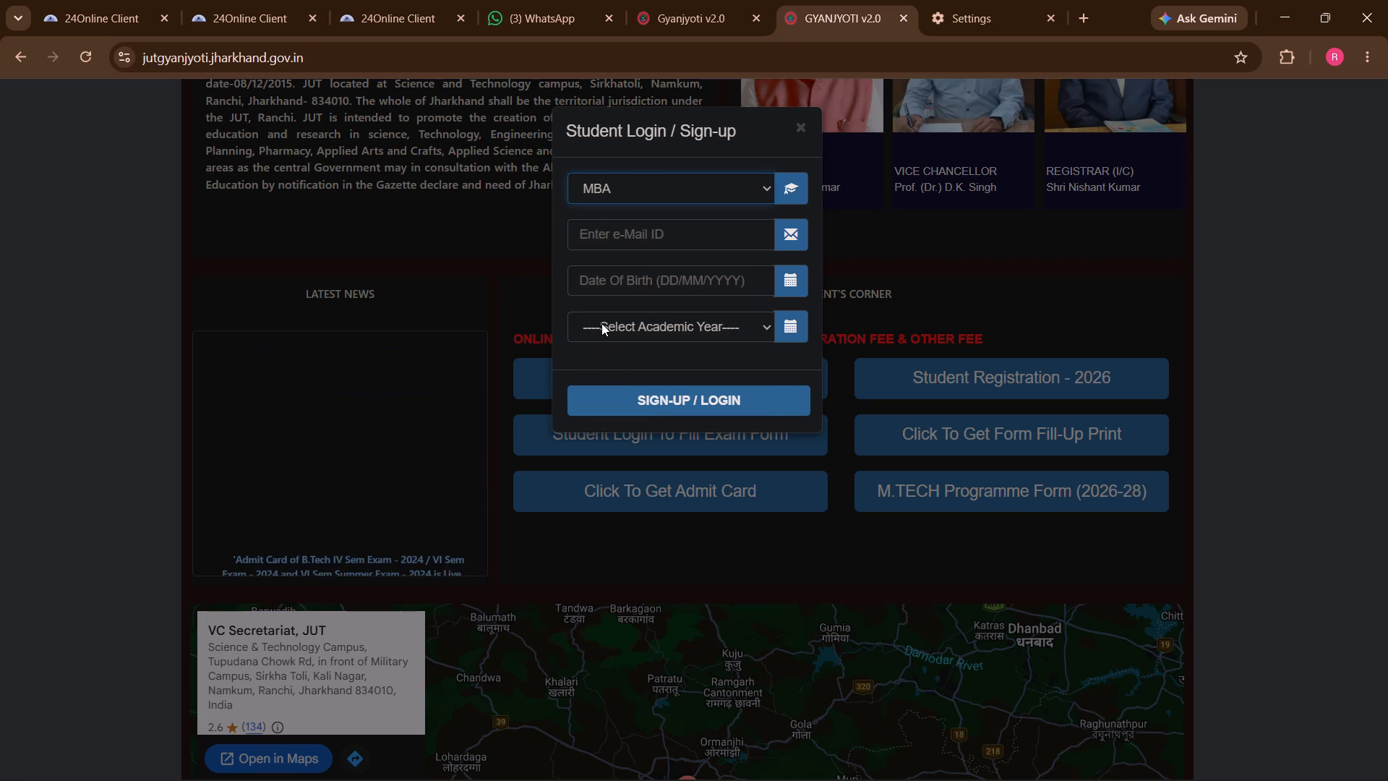
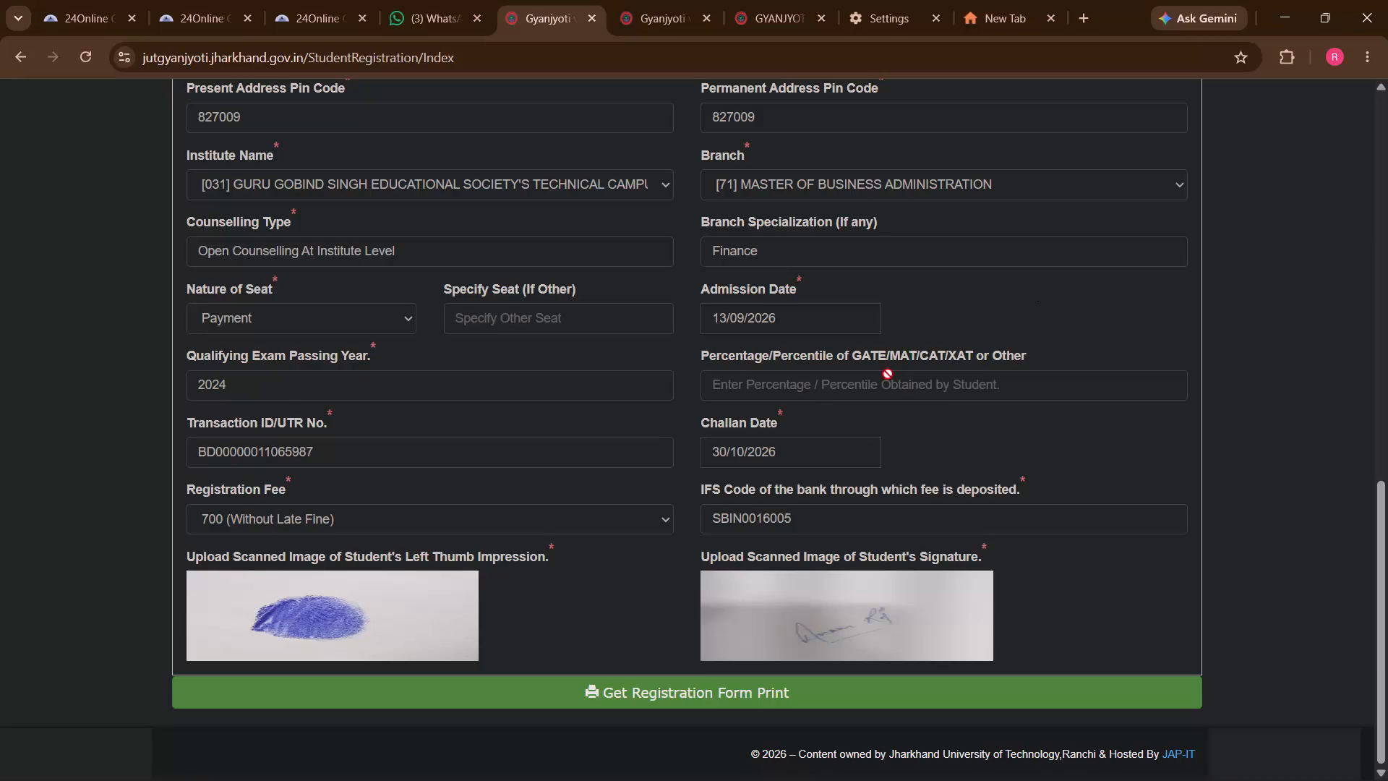
Open the printable version of the submitted registration form.
scroll(814, 397, "down", 4)
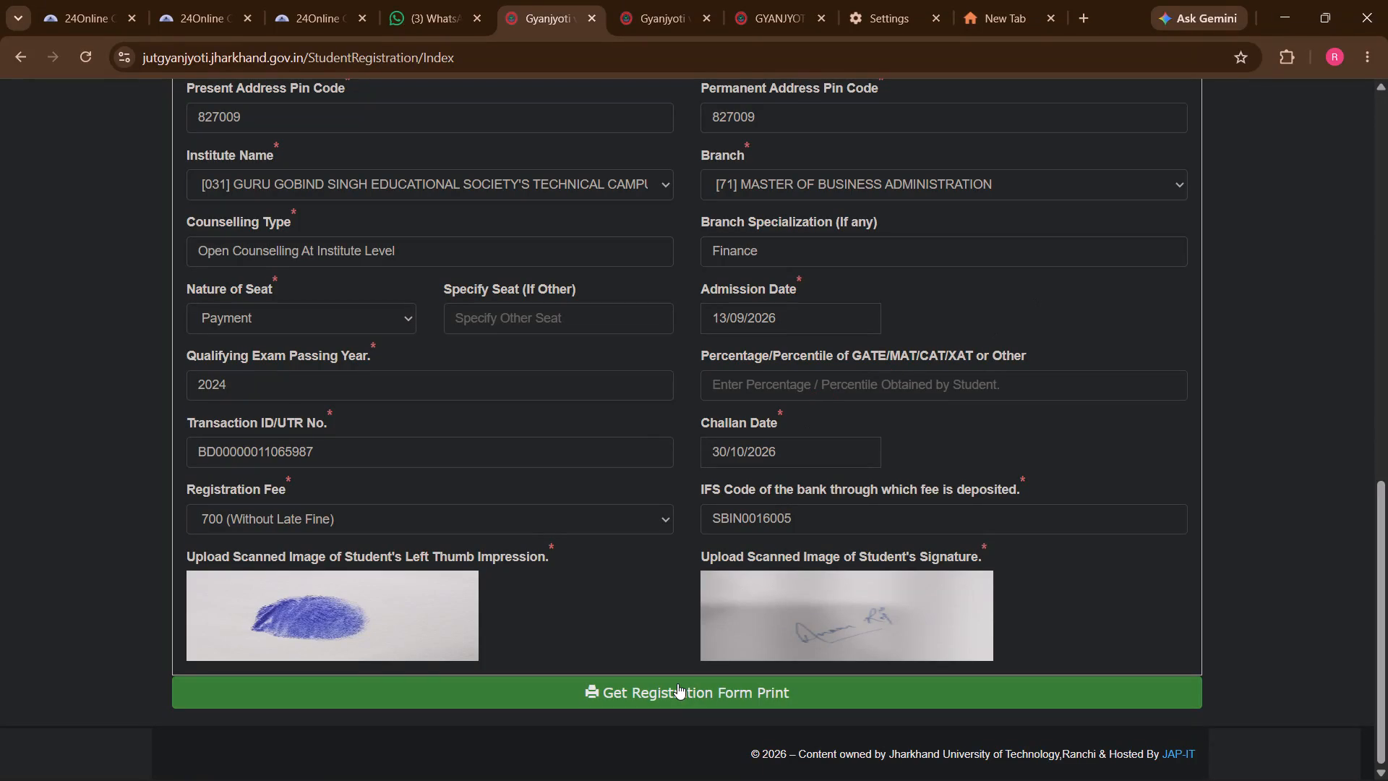
scroll(677, 683, "down", 4)
scroll(609, 616, "down", 5)
scroll(1010, 557, "up", 5)
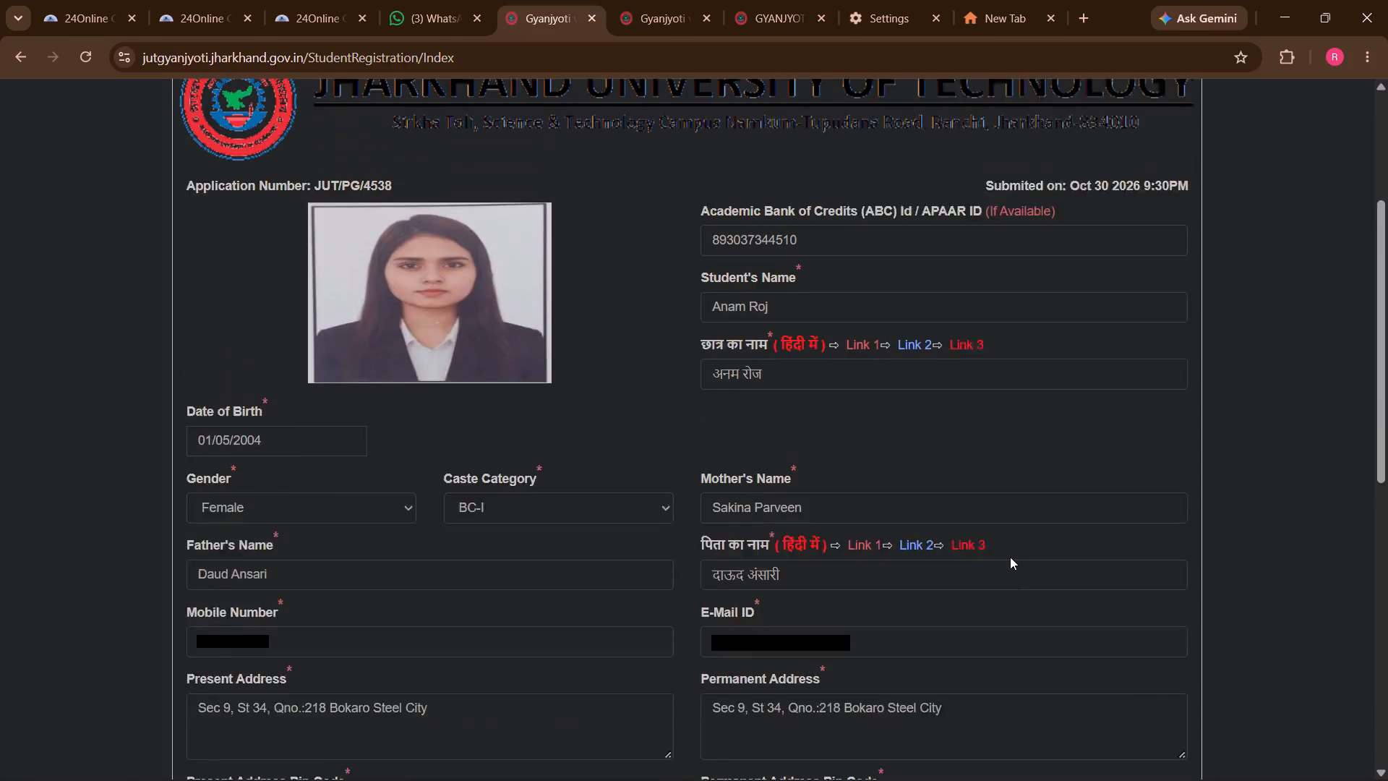
scroll(1010, 557, "up", 3)
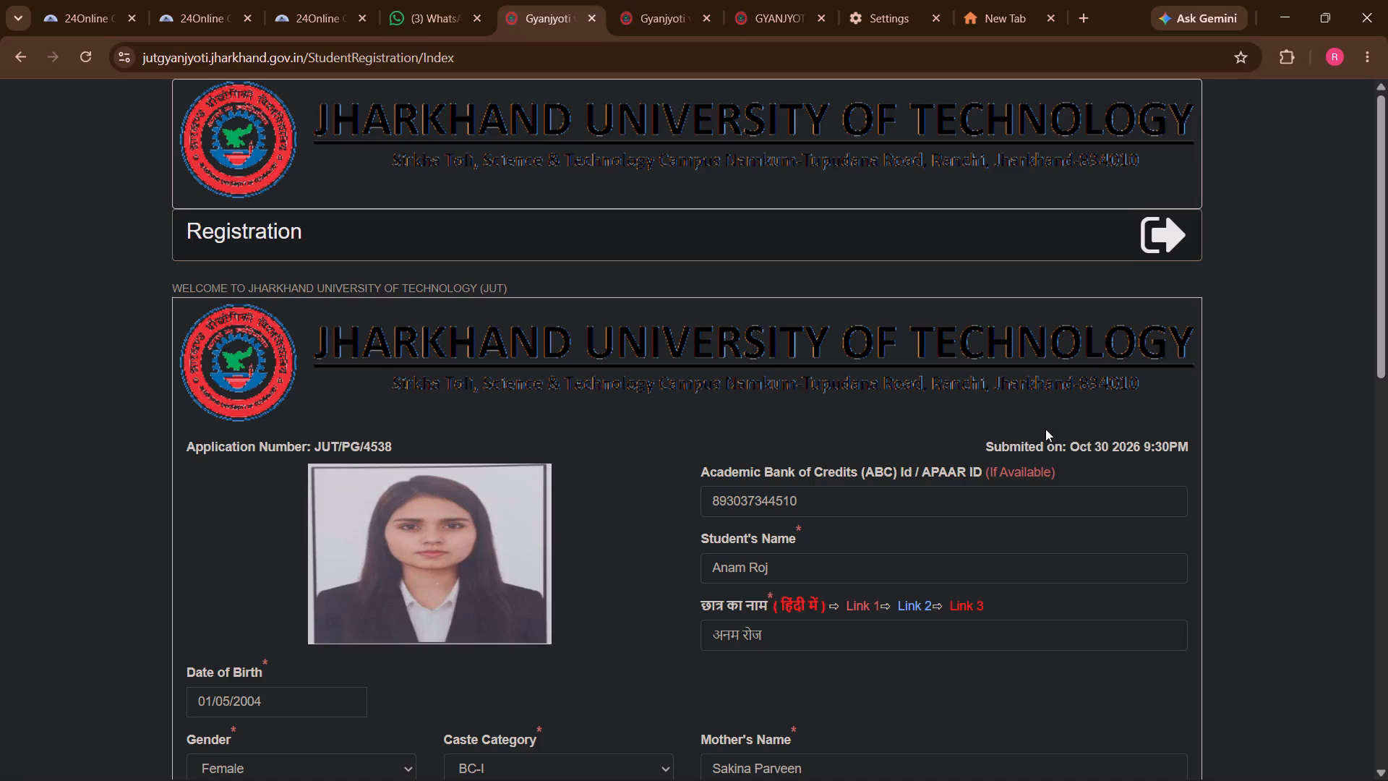
scroll(862, 385, "down", 6)
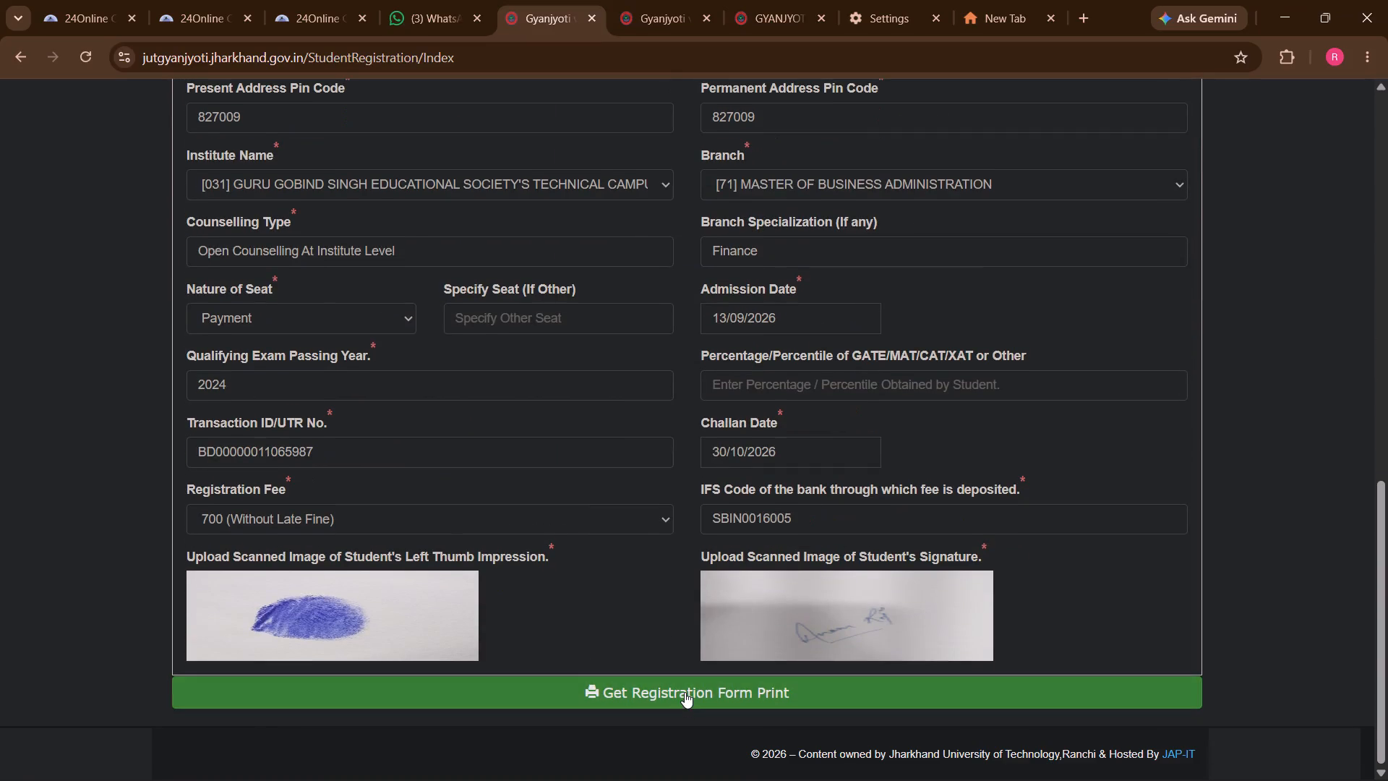
left_click(685, 692)
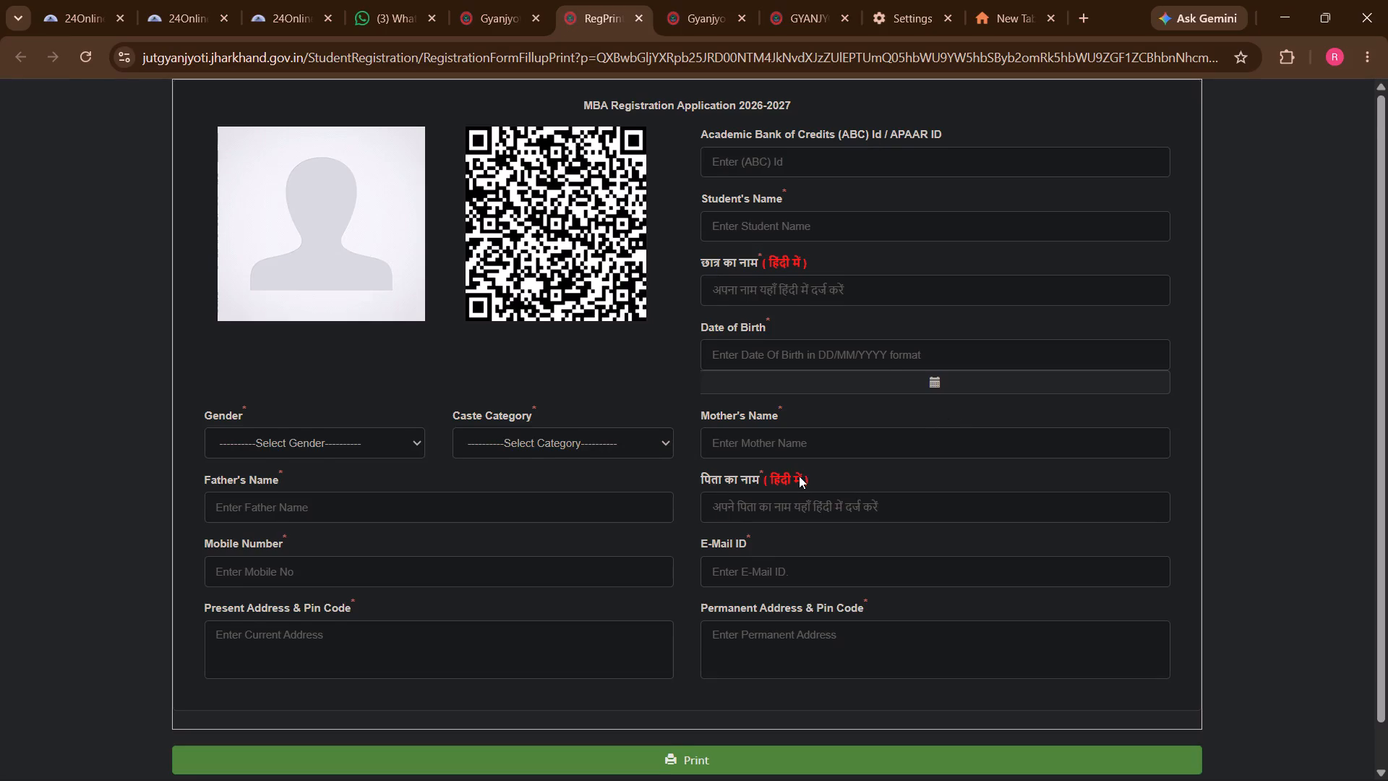
Look through the printable MBA Registration Application 2026-2027 and open its print preview.
scroll(799, 476, "down", 5)
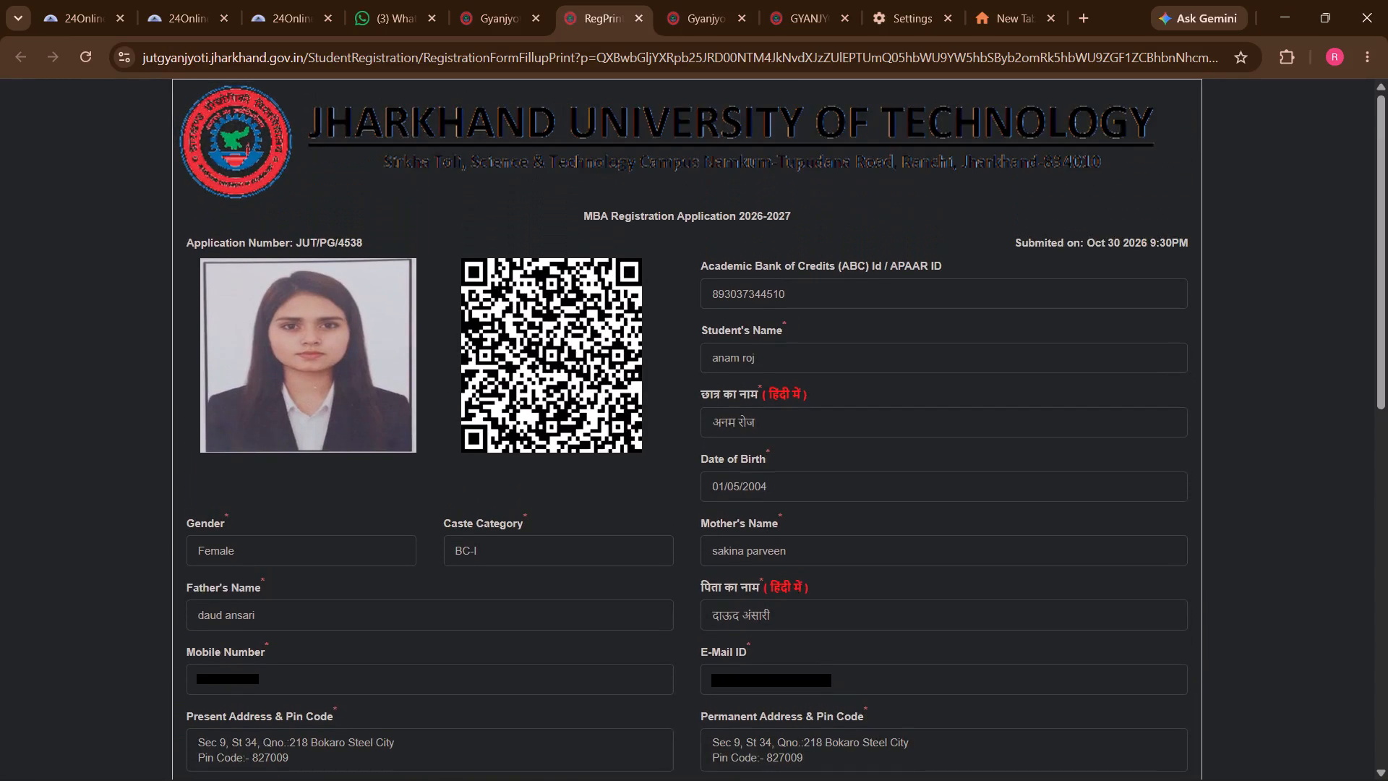
scroll(799, 476, "down", 1)
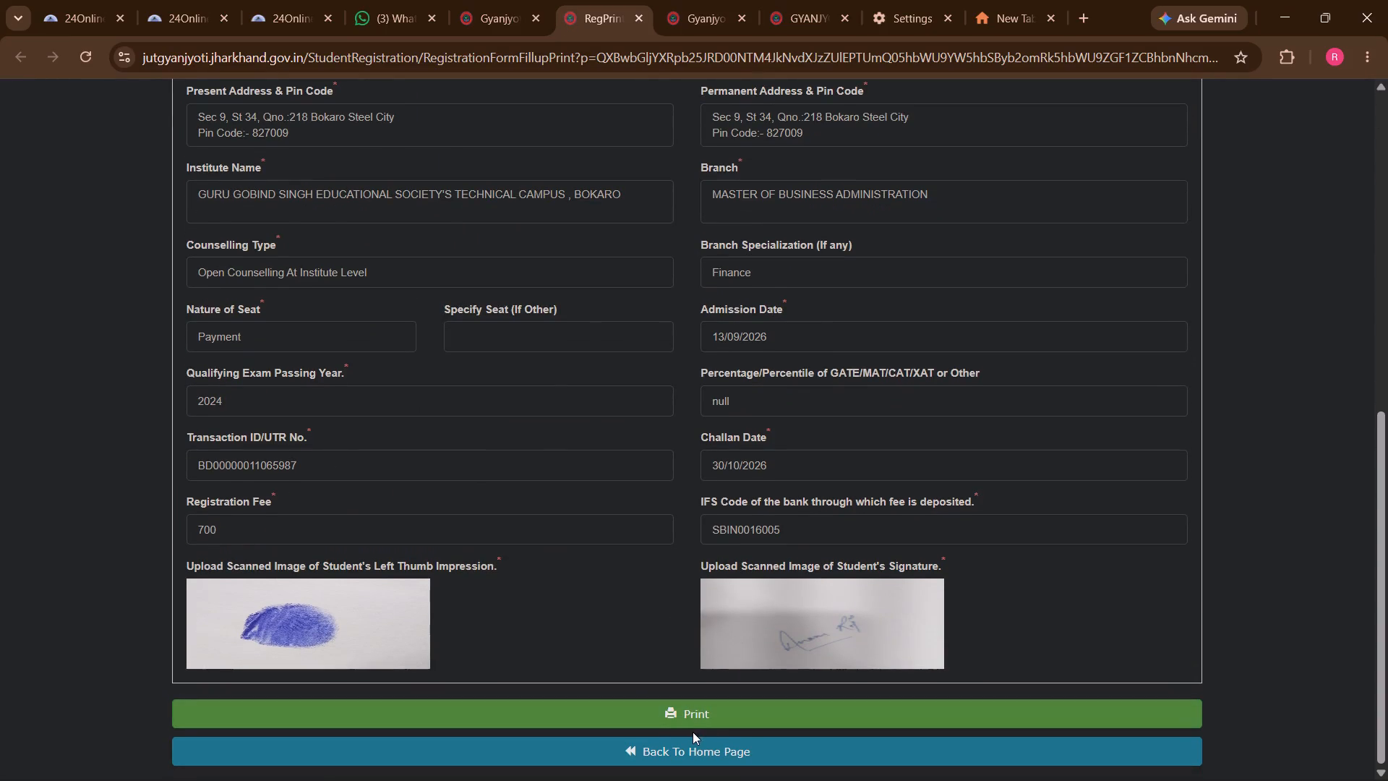
left_click(708, 720)
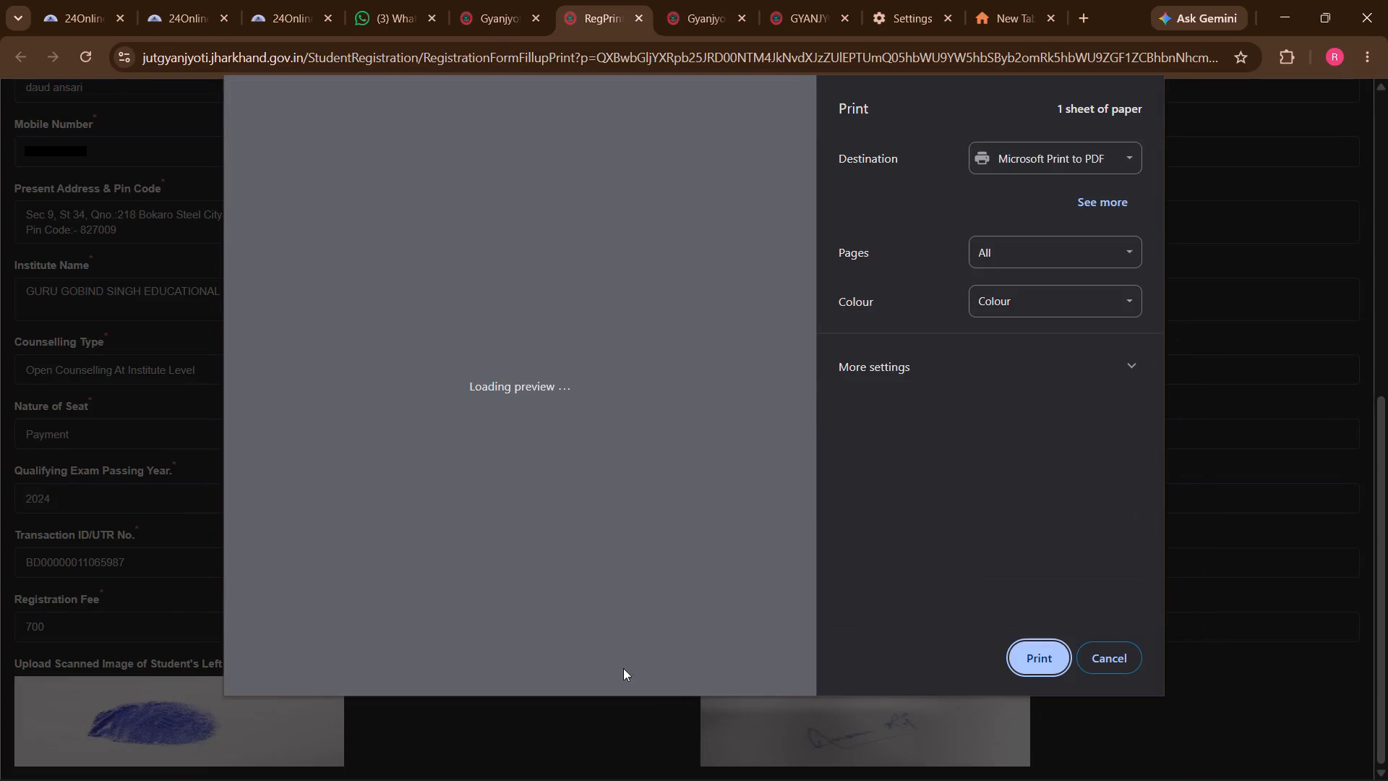
scroll(656, 469, "down", 1)
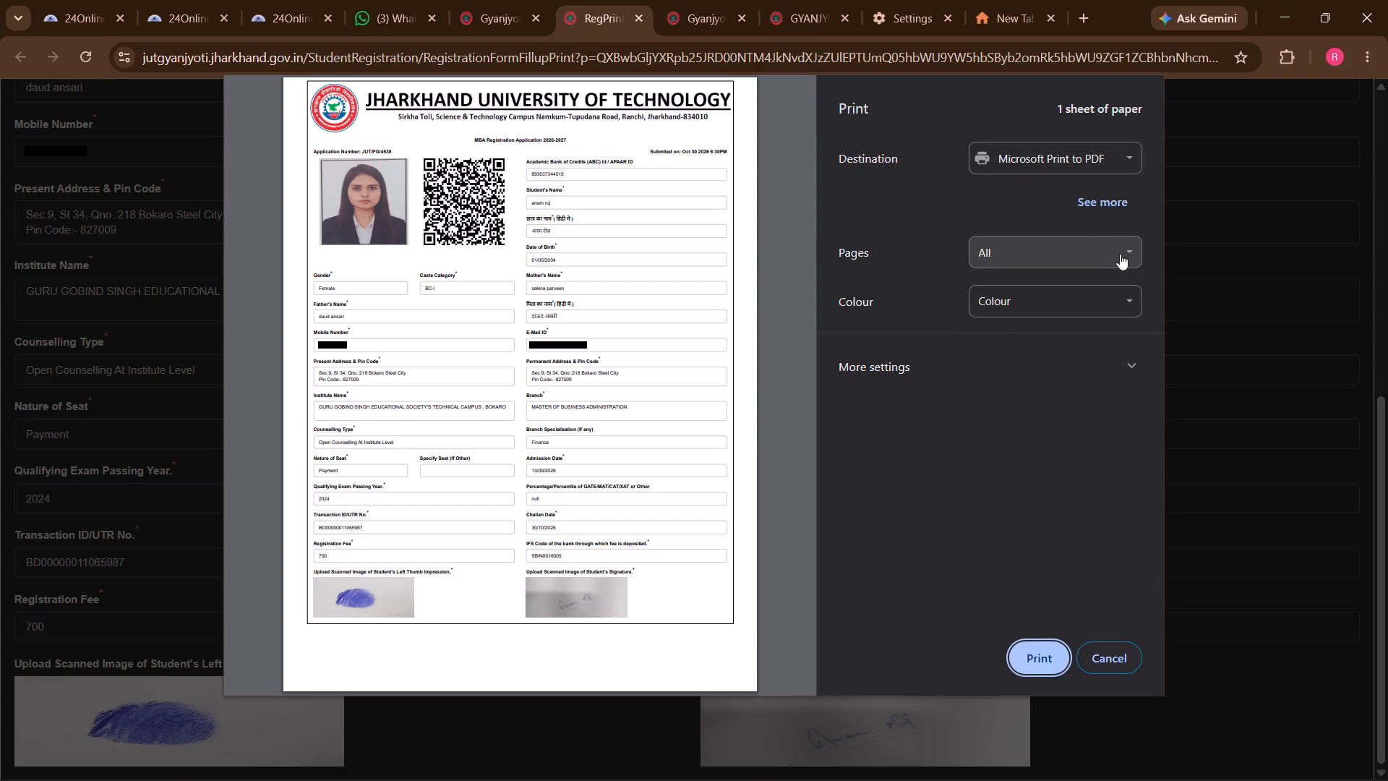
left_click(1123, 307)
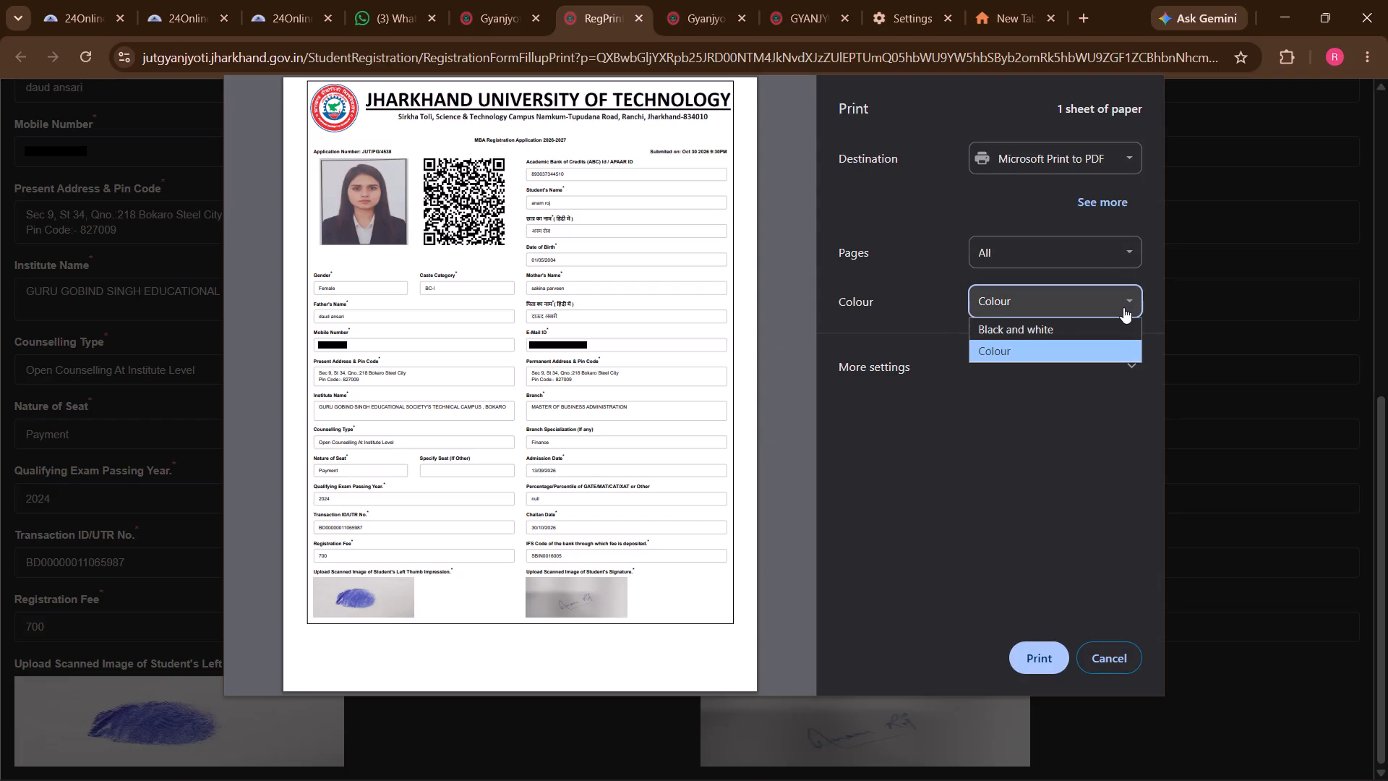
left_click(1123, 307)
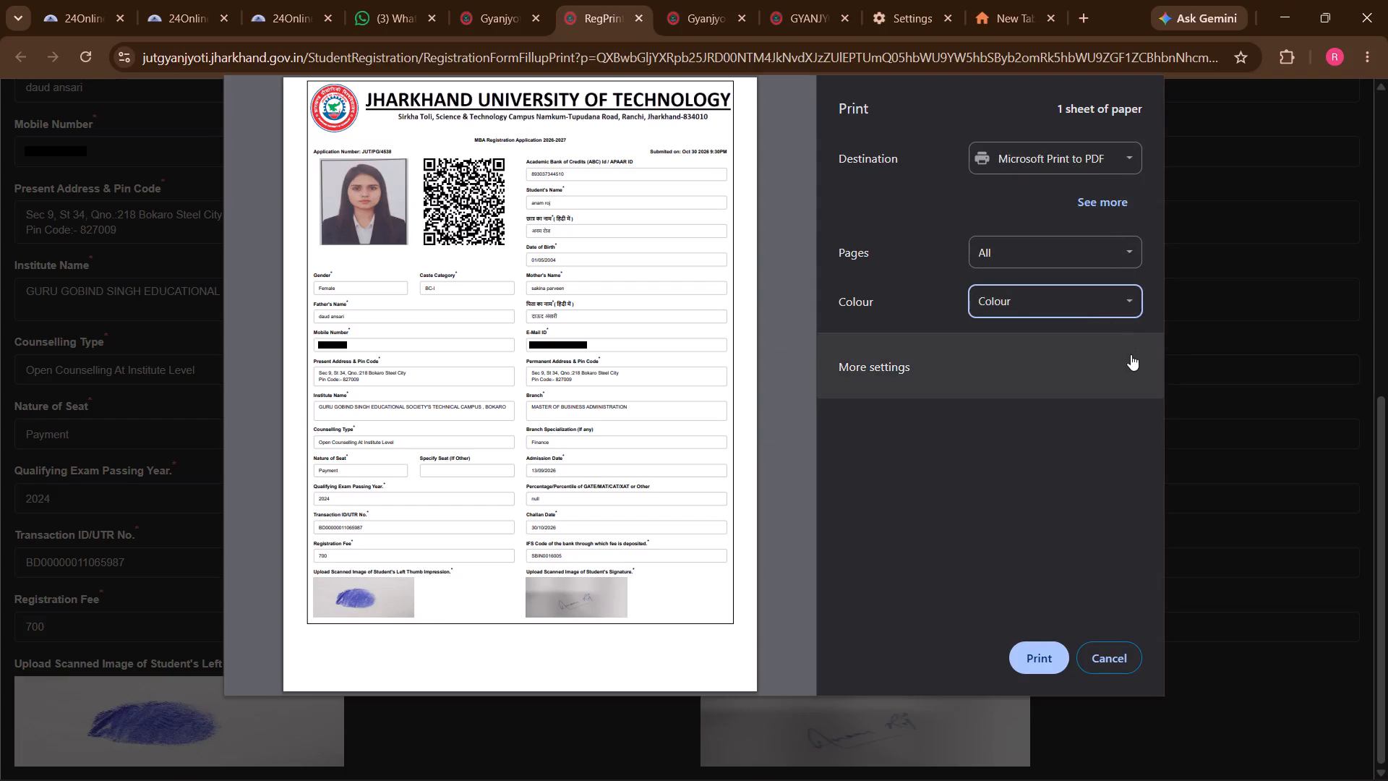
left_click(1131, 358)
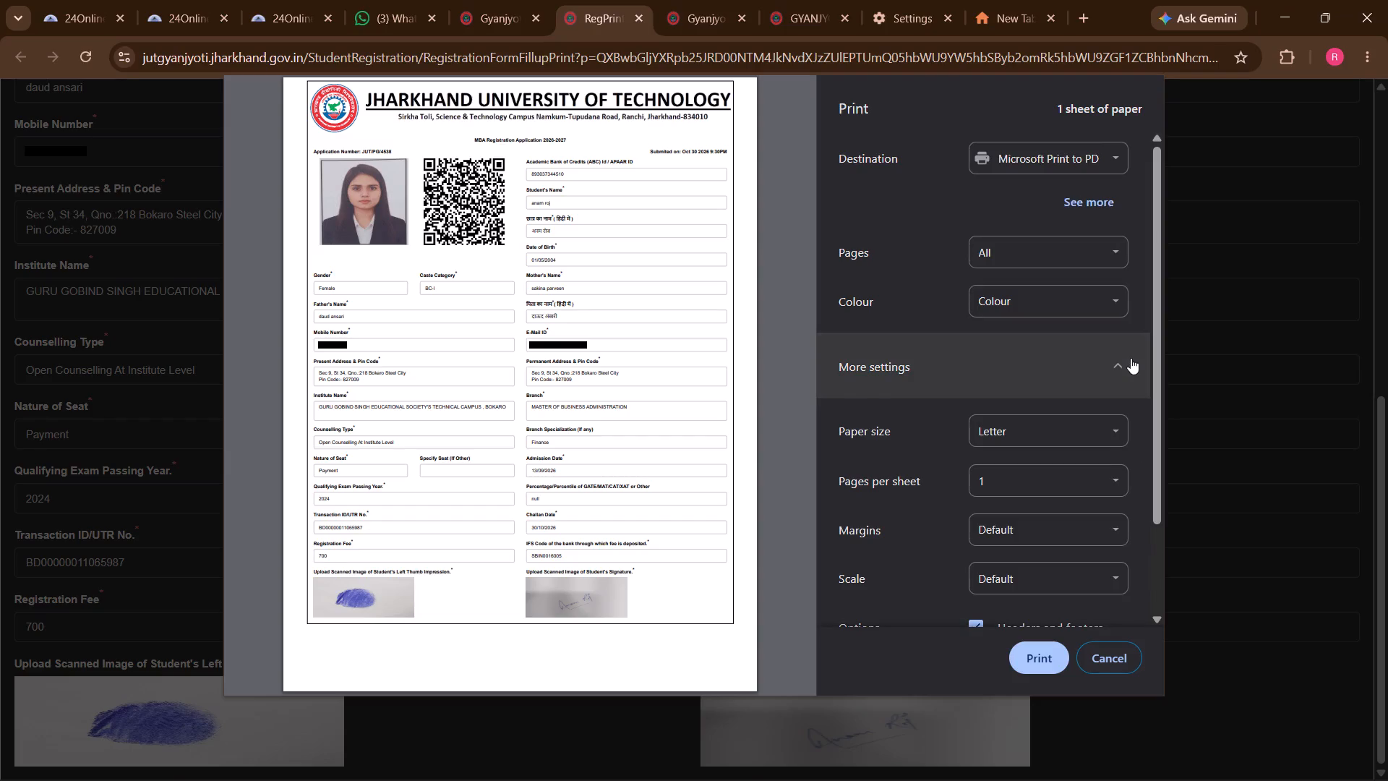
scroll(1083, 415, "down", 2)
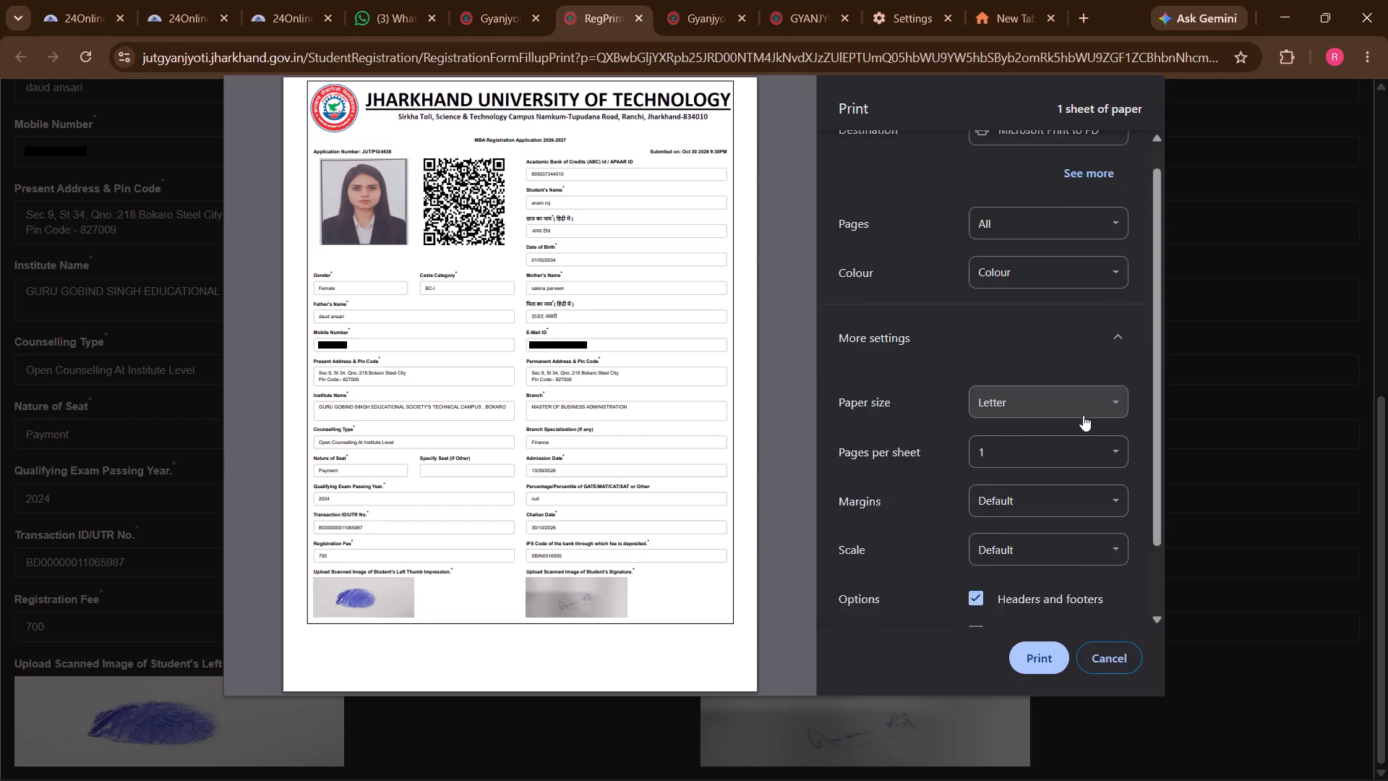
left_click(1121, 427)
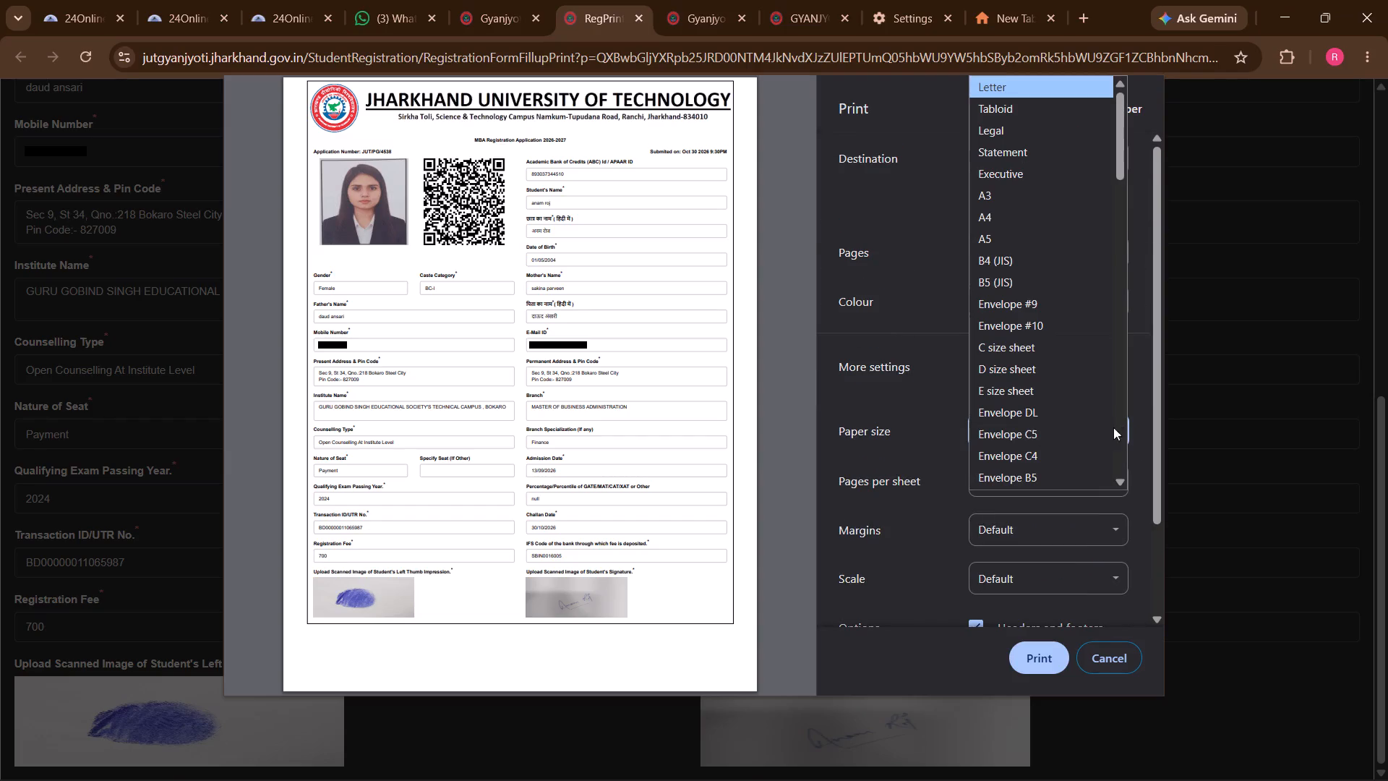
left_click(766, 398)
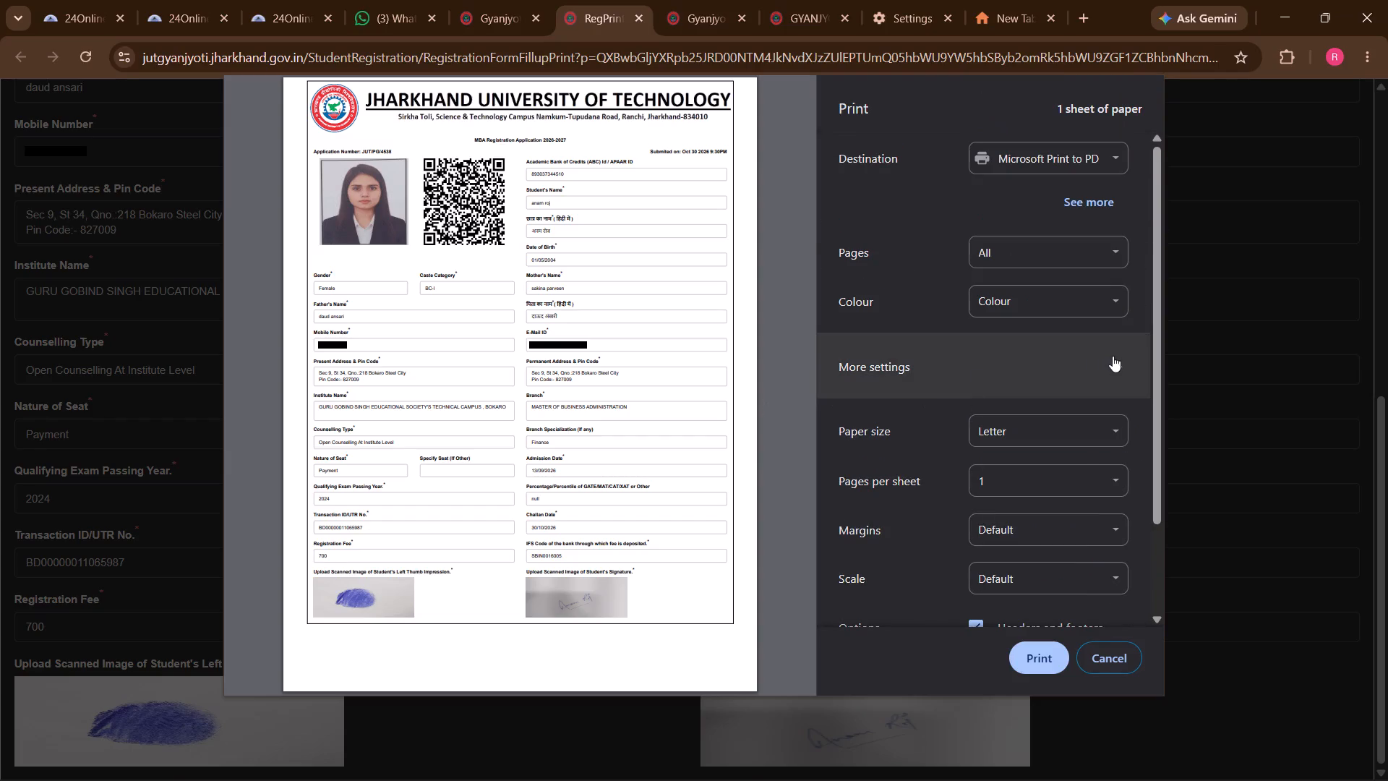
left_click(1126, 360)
Set the print destination to Save as PDF.
left_click(1126, 161)
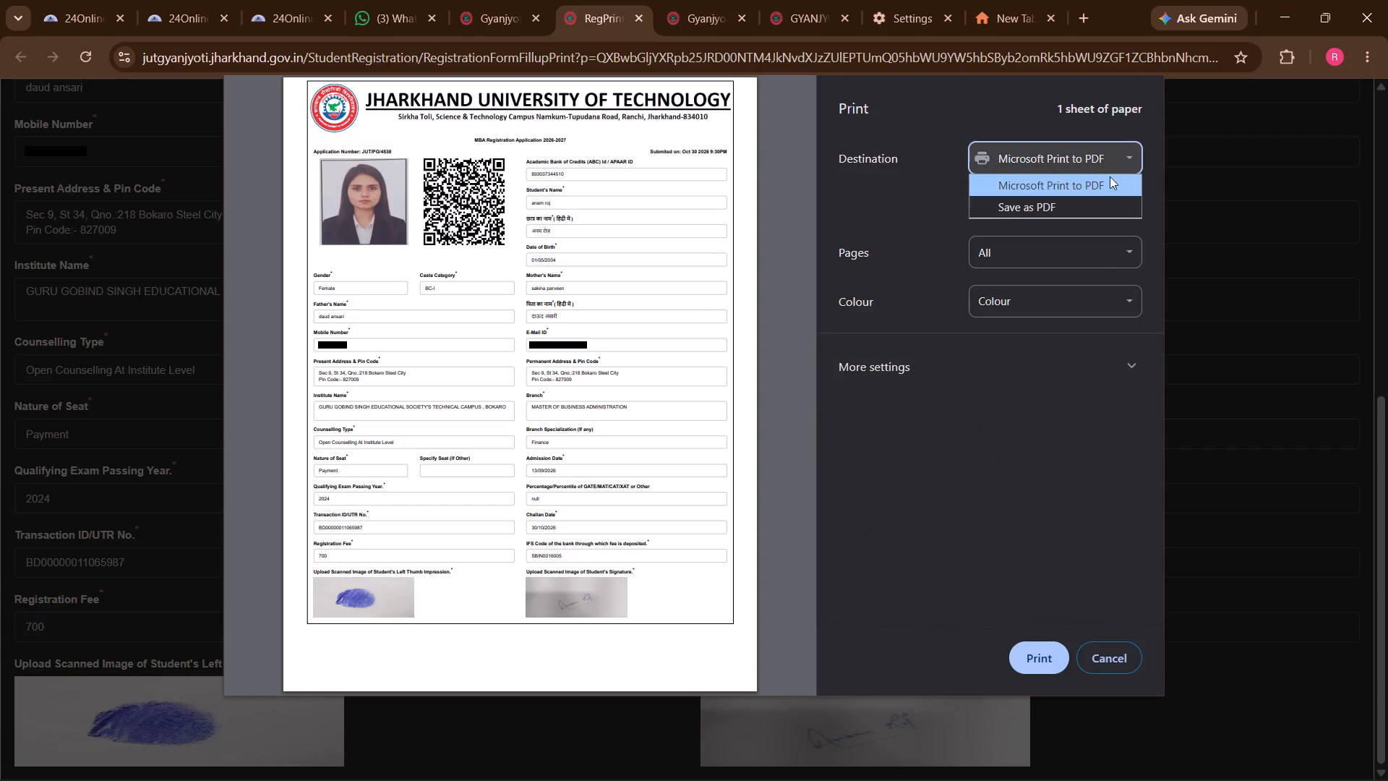
left_click(1045, 202)
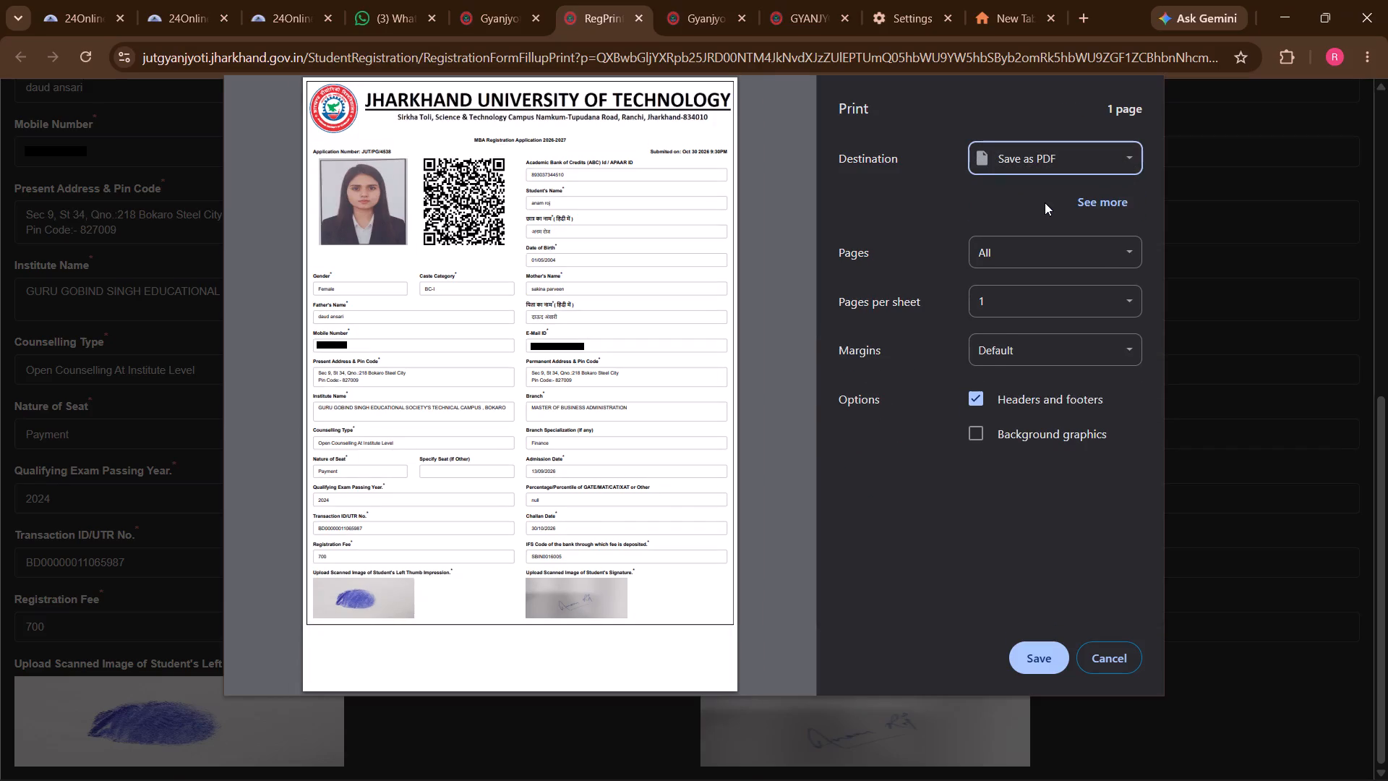
Save the registration form PDF in the Important Documents folder with the file name Anu_aapi_document.
left_click(1039, 658)
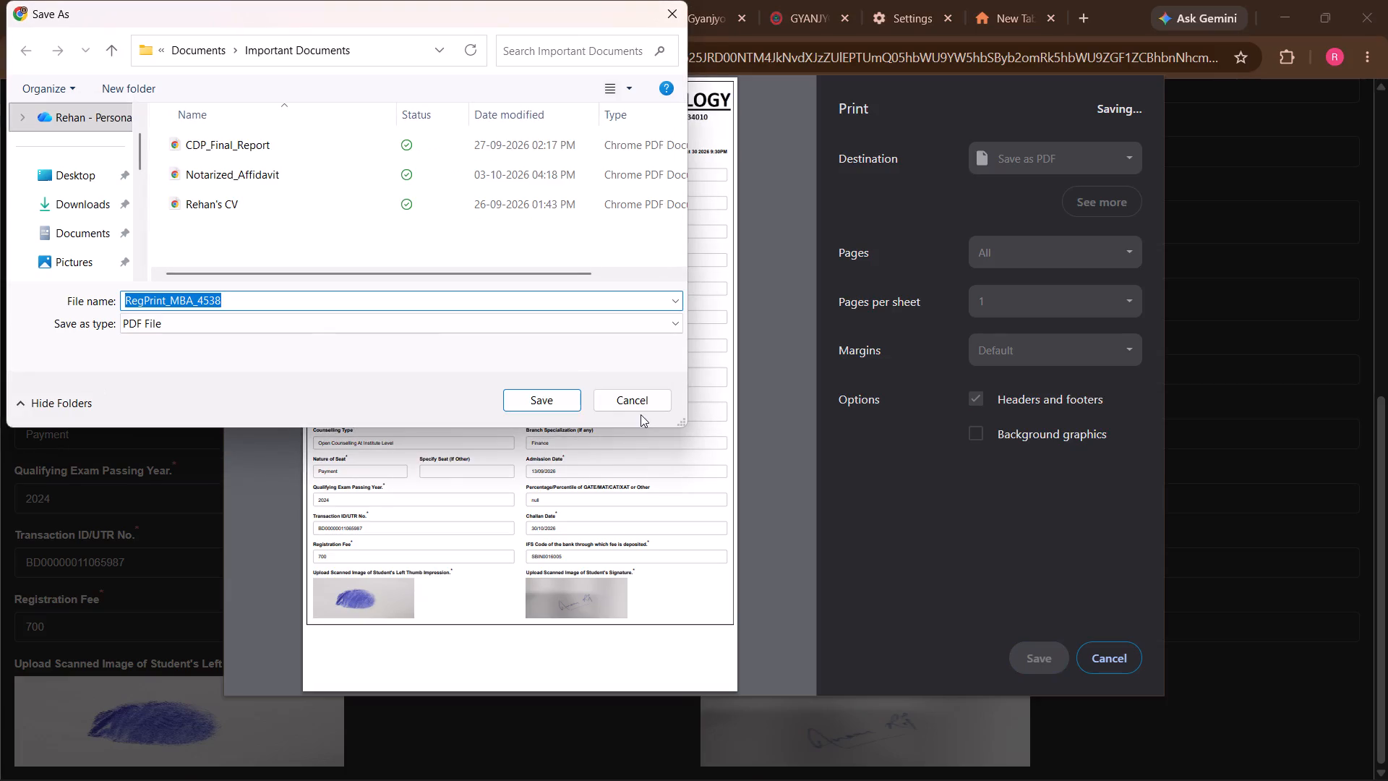
left_click(234, 296)
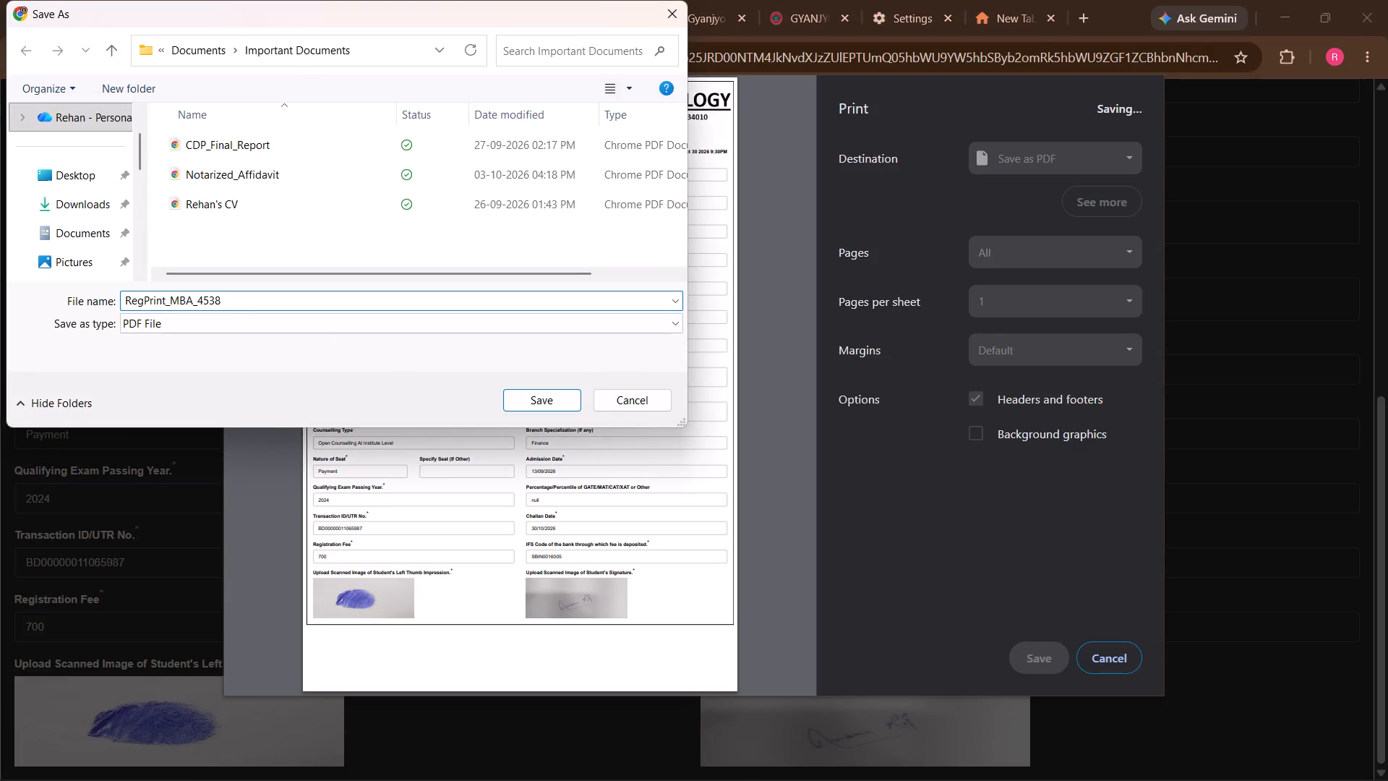
key("BackSpace")
key("BackSpace")
key("BackSpace")
key("BackSpace")
key("BackSpace")
key("BackSpace")
key("BackSpace")
key("BackSpace")
key("BackSpace")
key("BackSpace")
key("BackSpace")
key("BackSpace")
key("BackSpace")
key("BackSpace")
key("BackSpace")
key("BackSpace")
key("BackSpace")
key("shift+a")
type("ba")
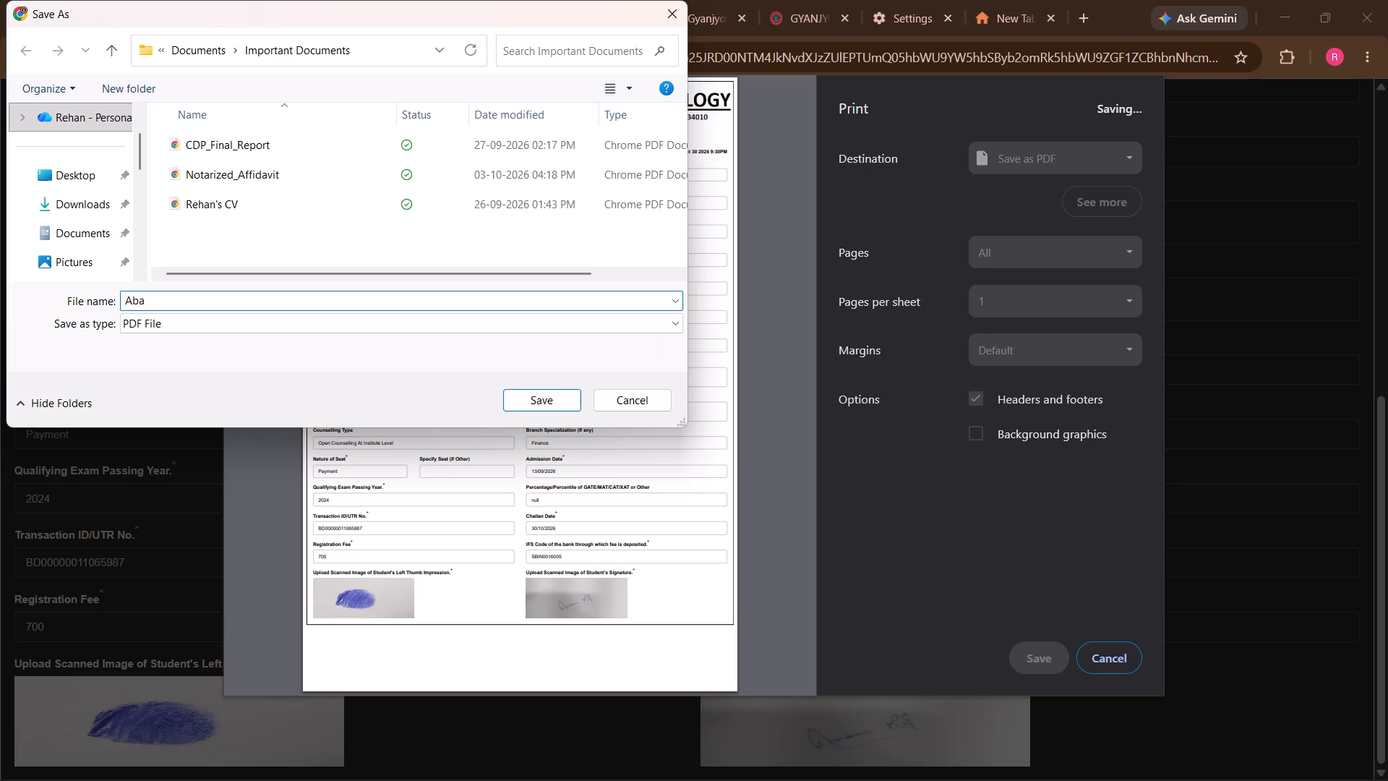
key("BackSpace")
key("BackSpace")
type("nu")
type("_aapi")
key("space")
key("BackSpace")
type("_do")
type("cm")
key("BackSpace")
type("ument")
key("Return")
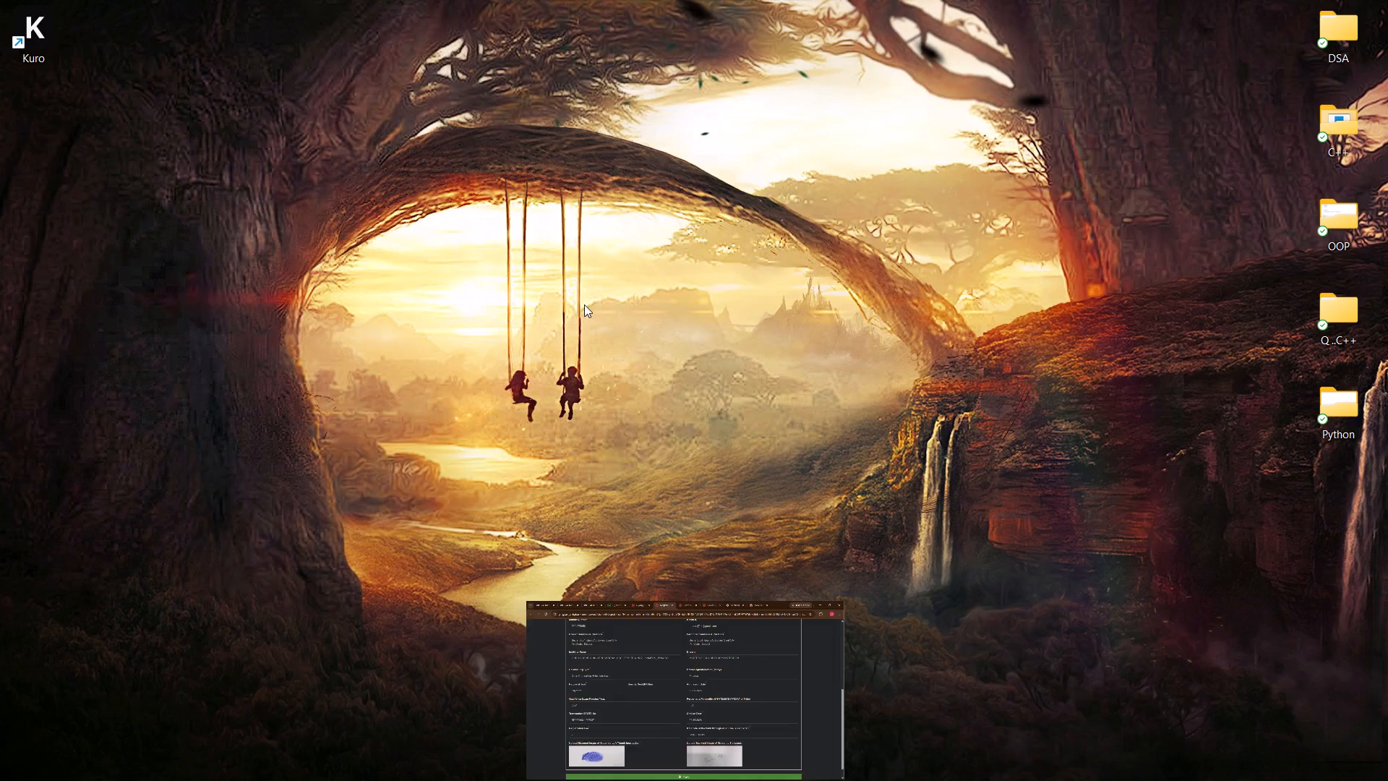
Switch to File Explorer and open the saved Anu_aapi_document PDF from the recent files.
left_click(685, 763)
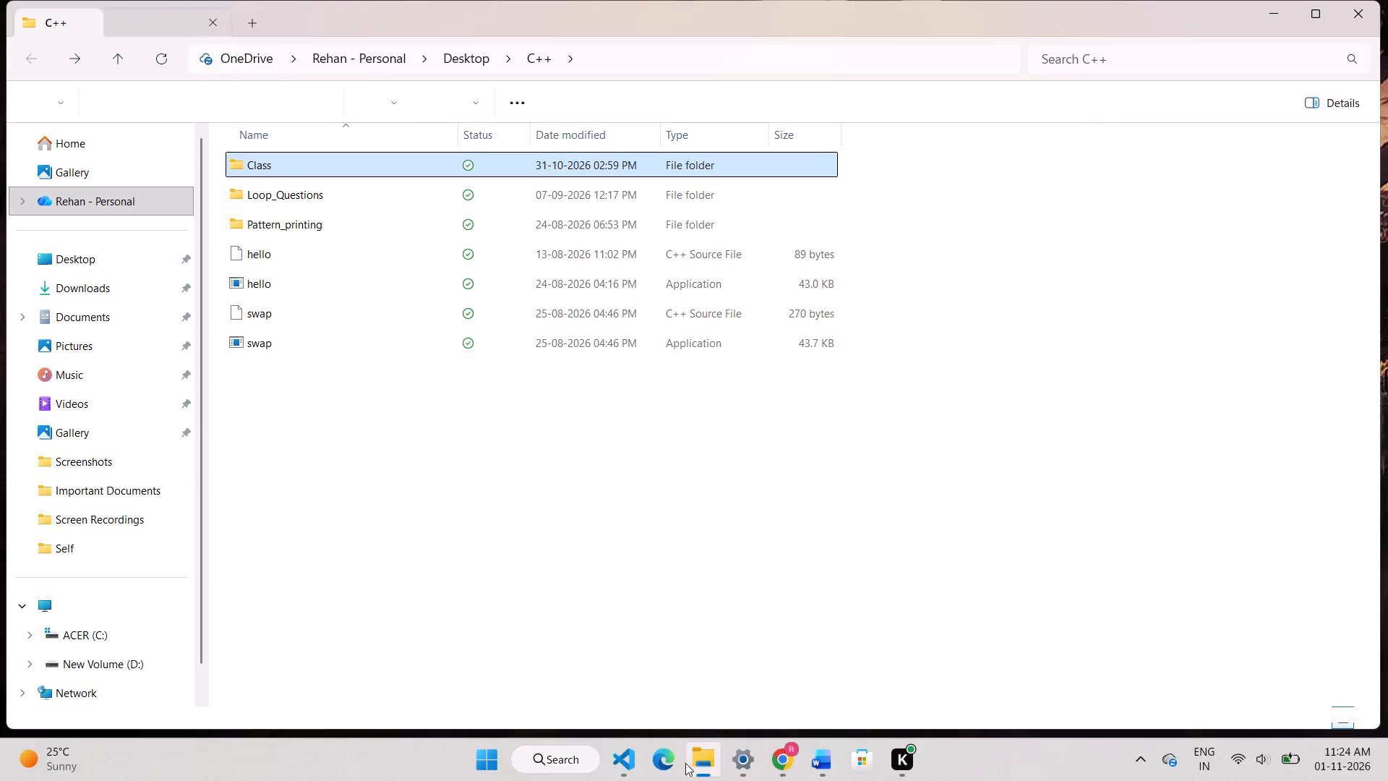
left_click(107, 150)
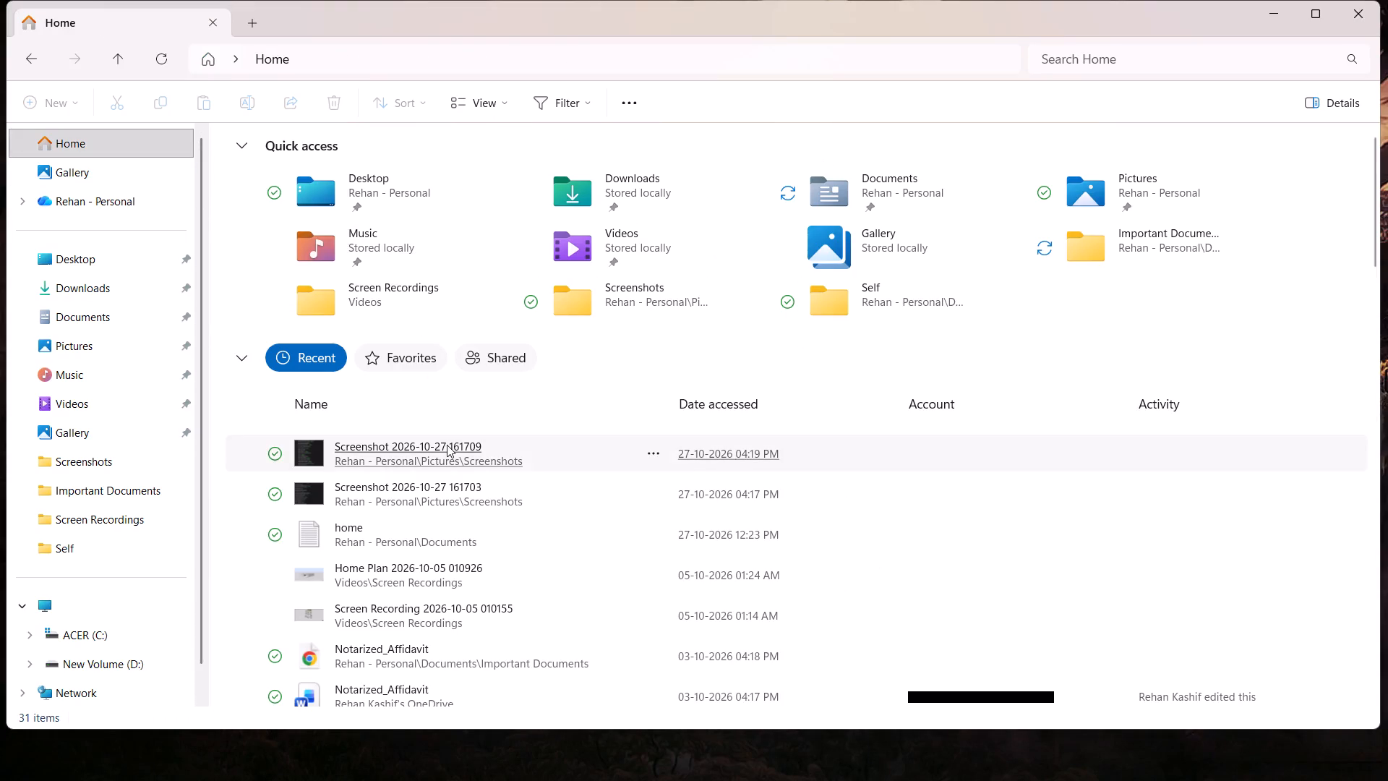
scroll(447, 445, "up", 5)
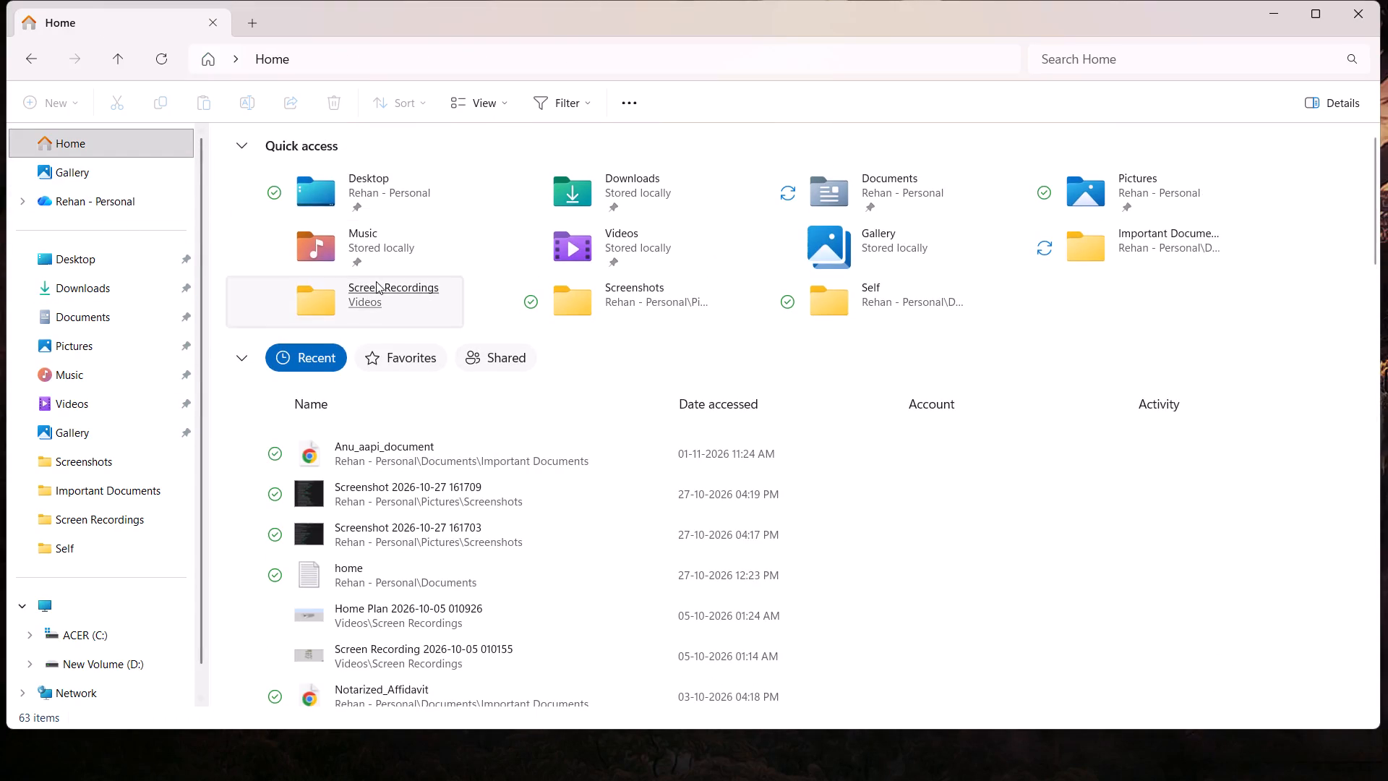
scroll(376, 281, "down", 1)
left_click(389, 412)
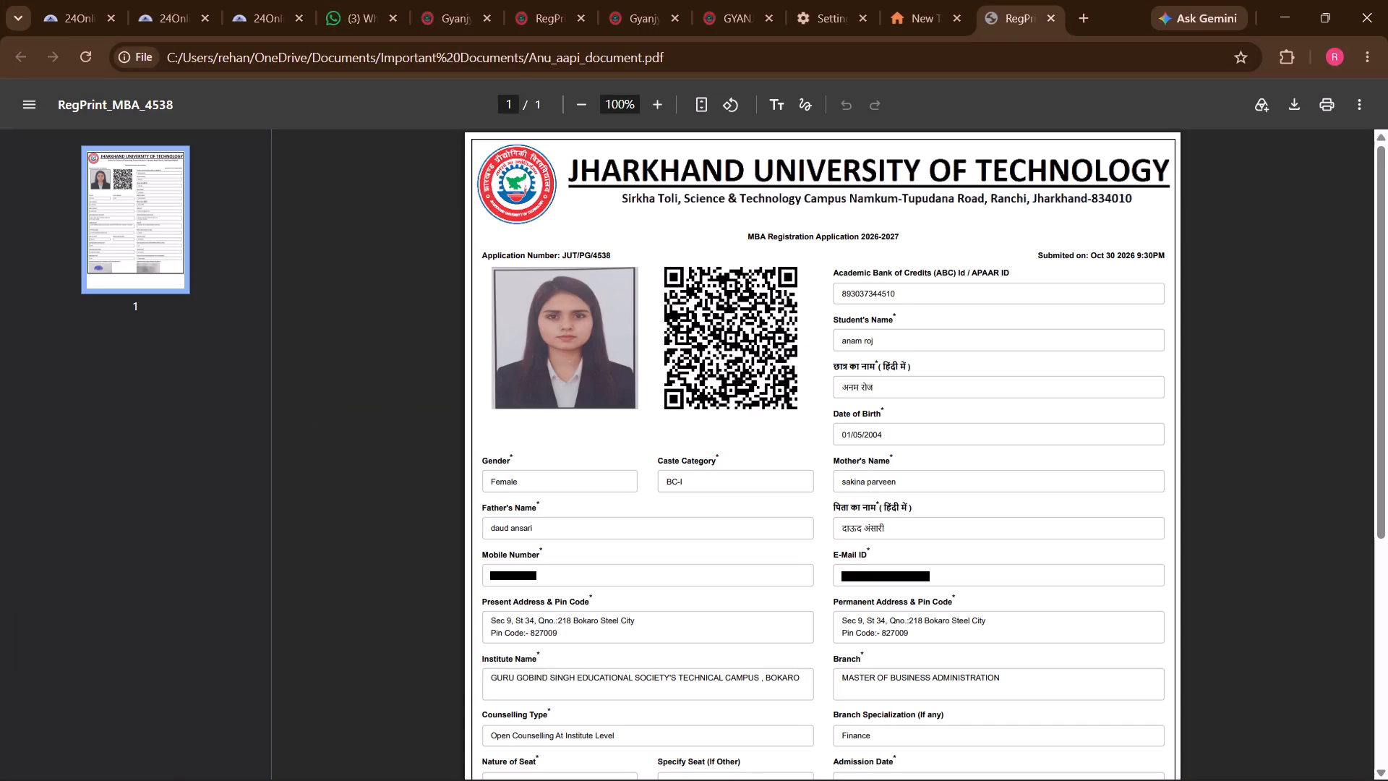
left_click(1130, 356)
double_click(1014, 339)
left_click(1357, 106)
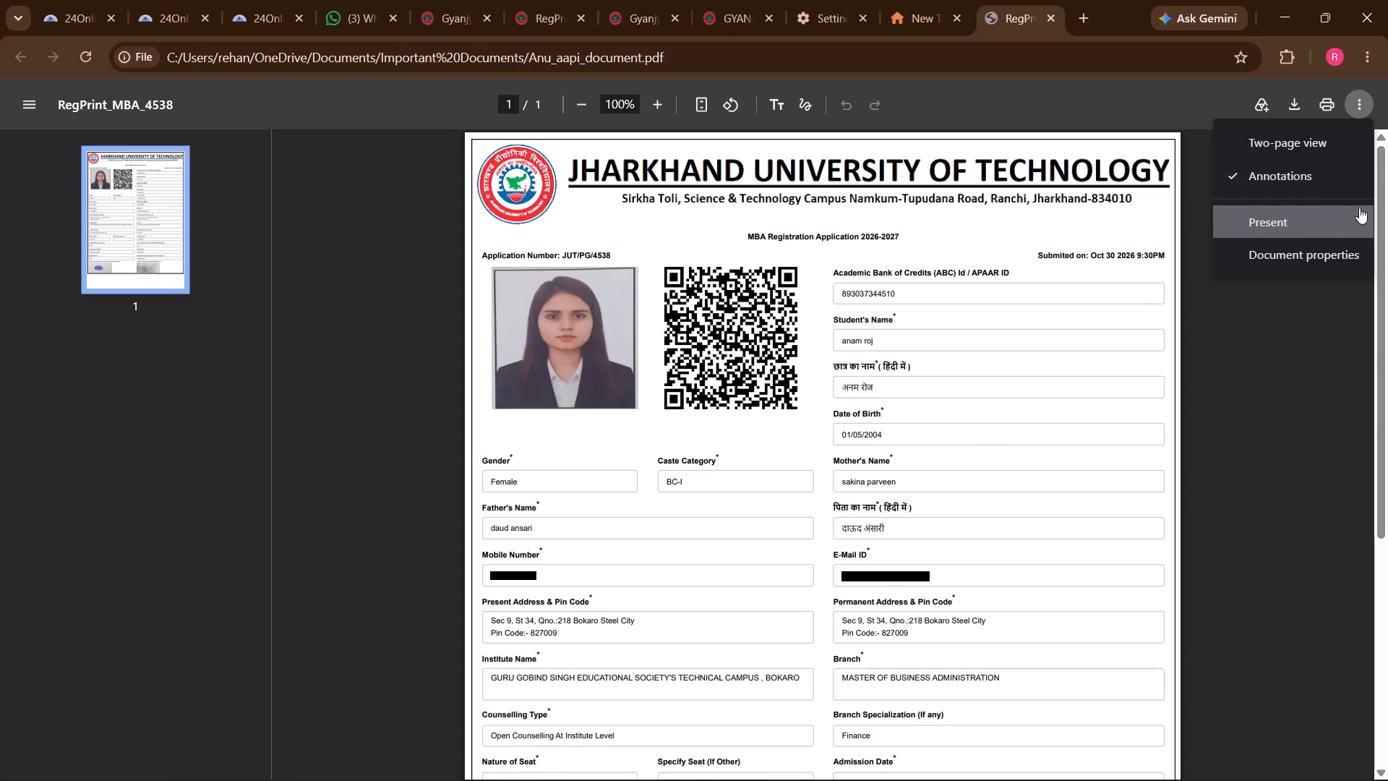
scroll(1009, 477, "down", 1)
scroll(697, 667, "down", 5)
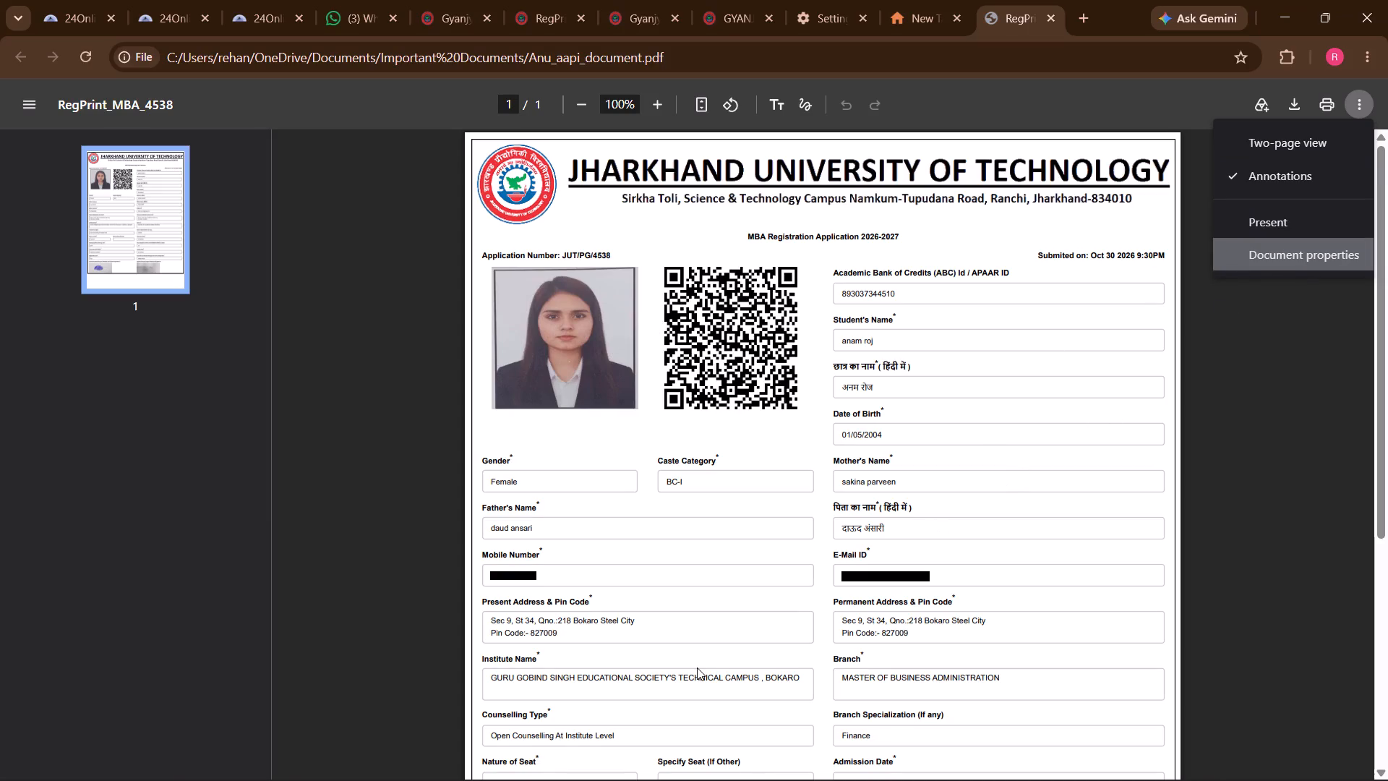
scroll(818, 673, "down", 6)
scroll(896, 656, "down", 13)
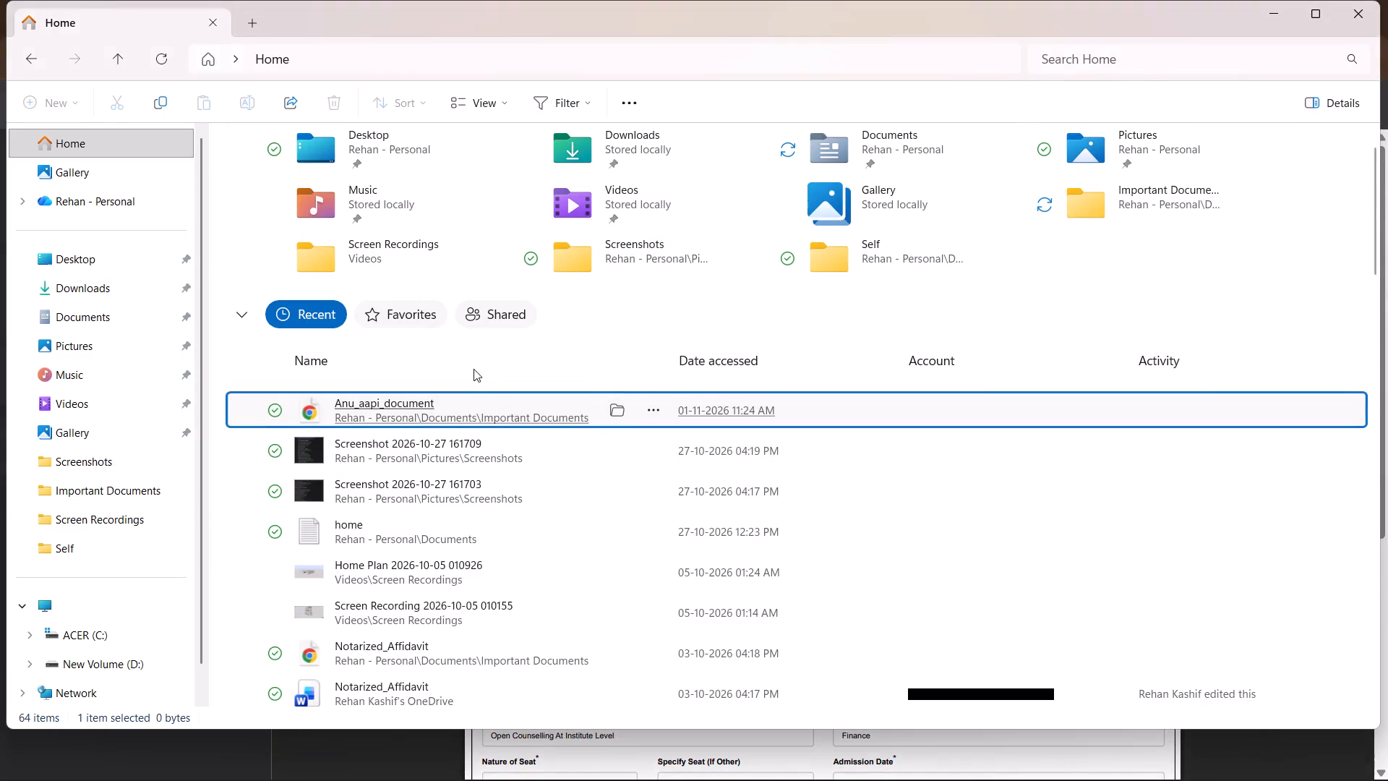
Switch to File Explorer and open the Anu_aapi_document PDF in Word just once, accepting its conversion to an editable document.
right_click(477, 411)
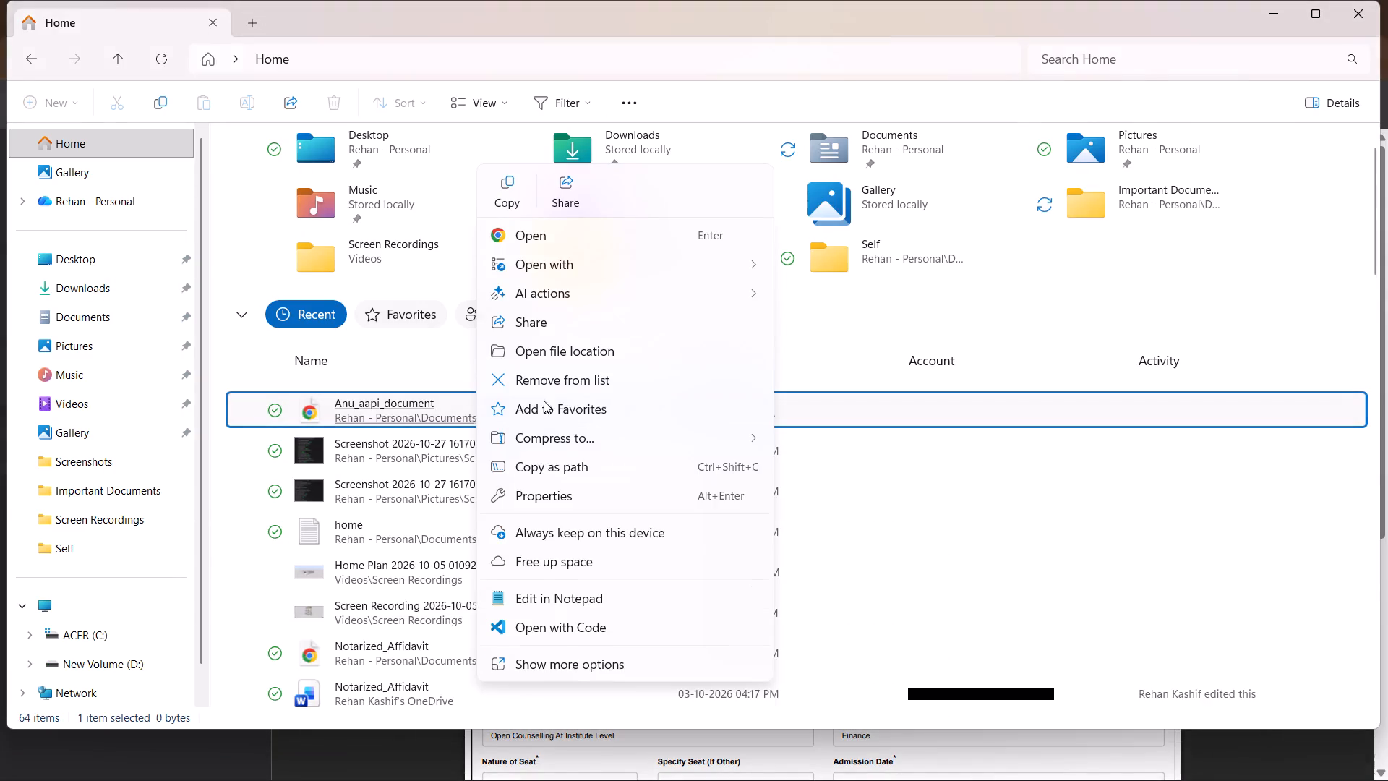
left_click(585, 261)
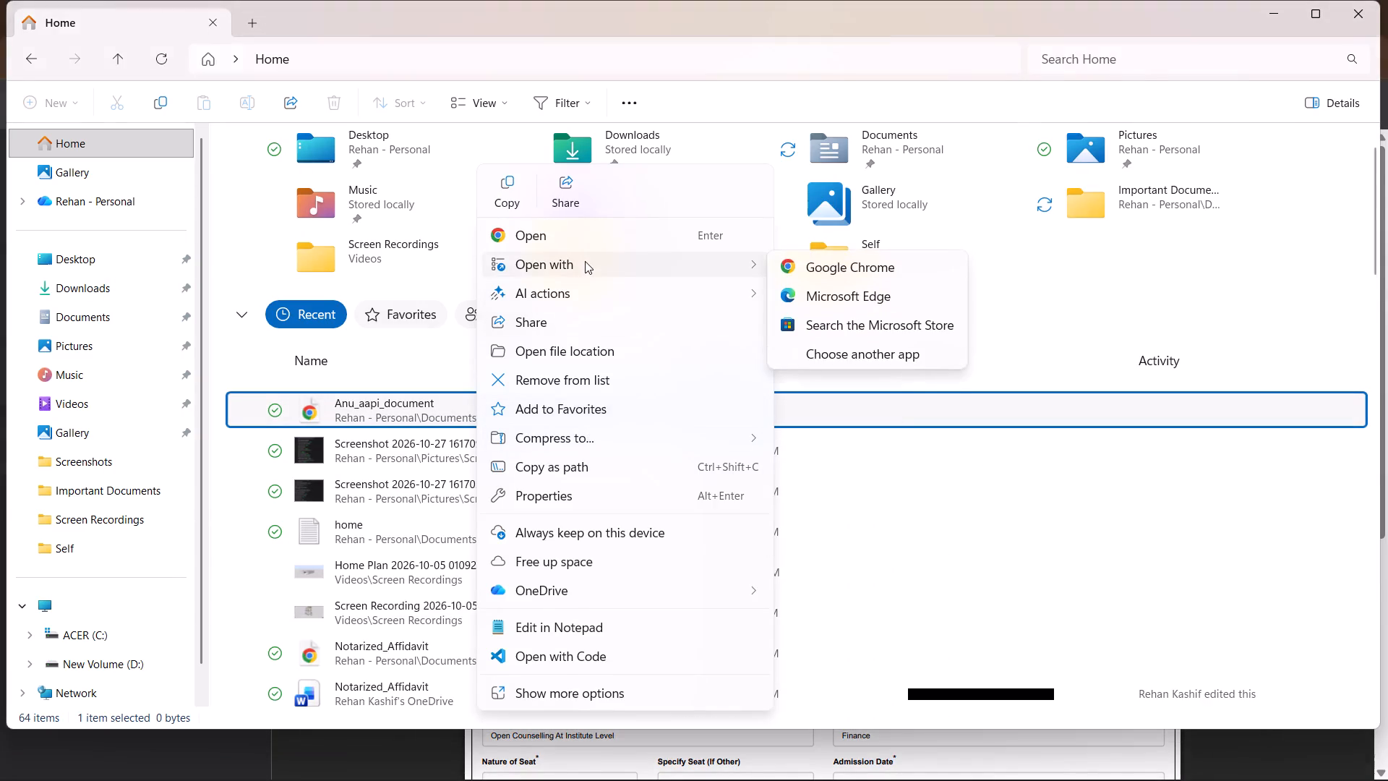
scroll(849, 330, "down", 1)
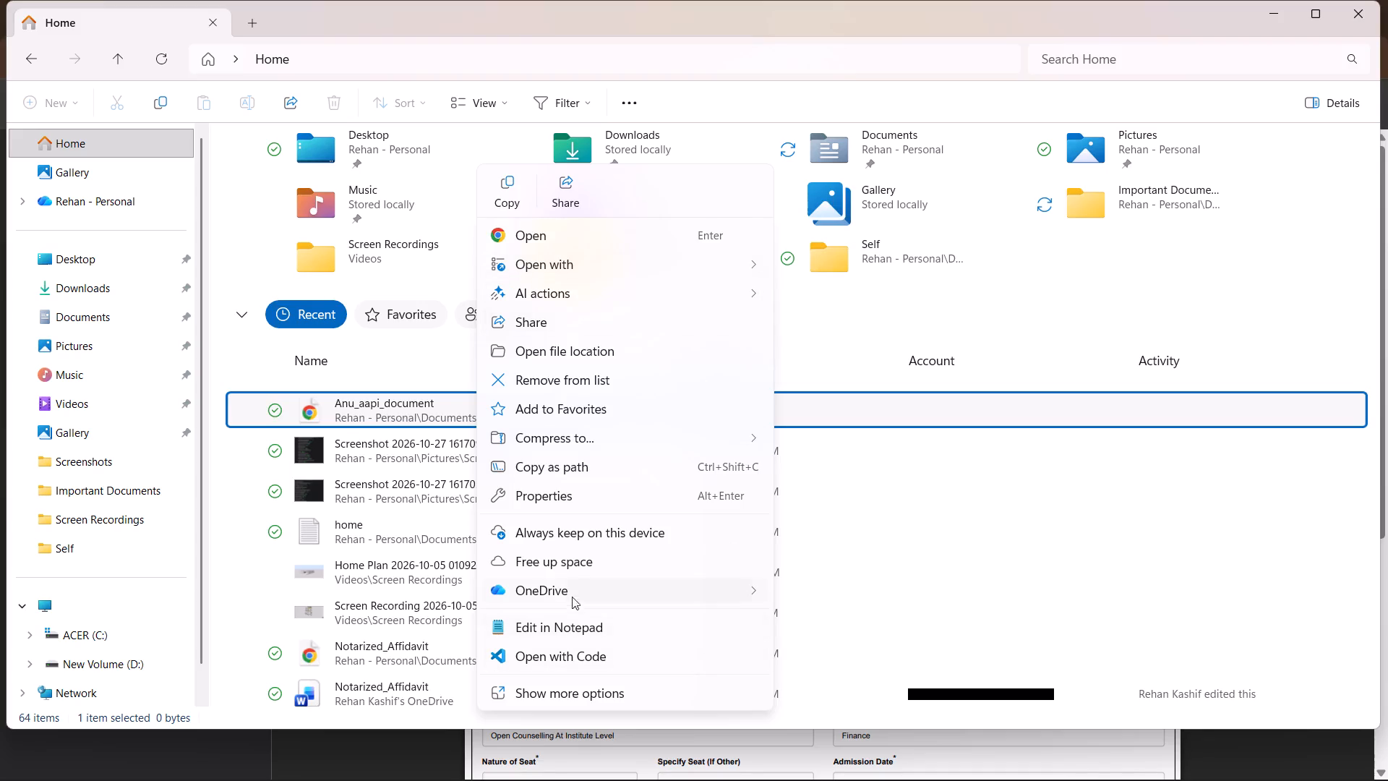
scroll(630, 489, "down", 1)
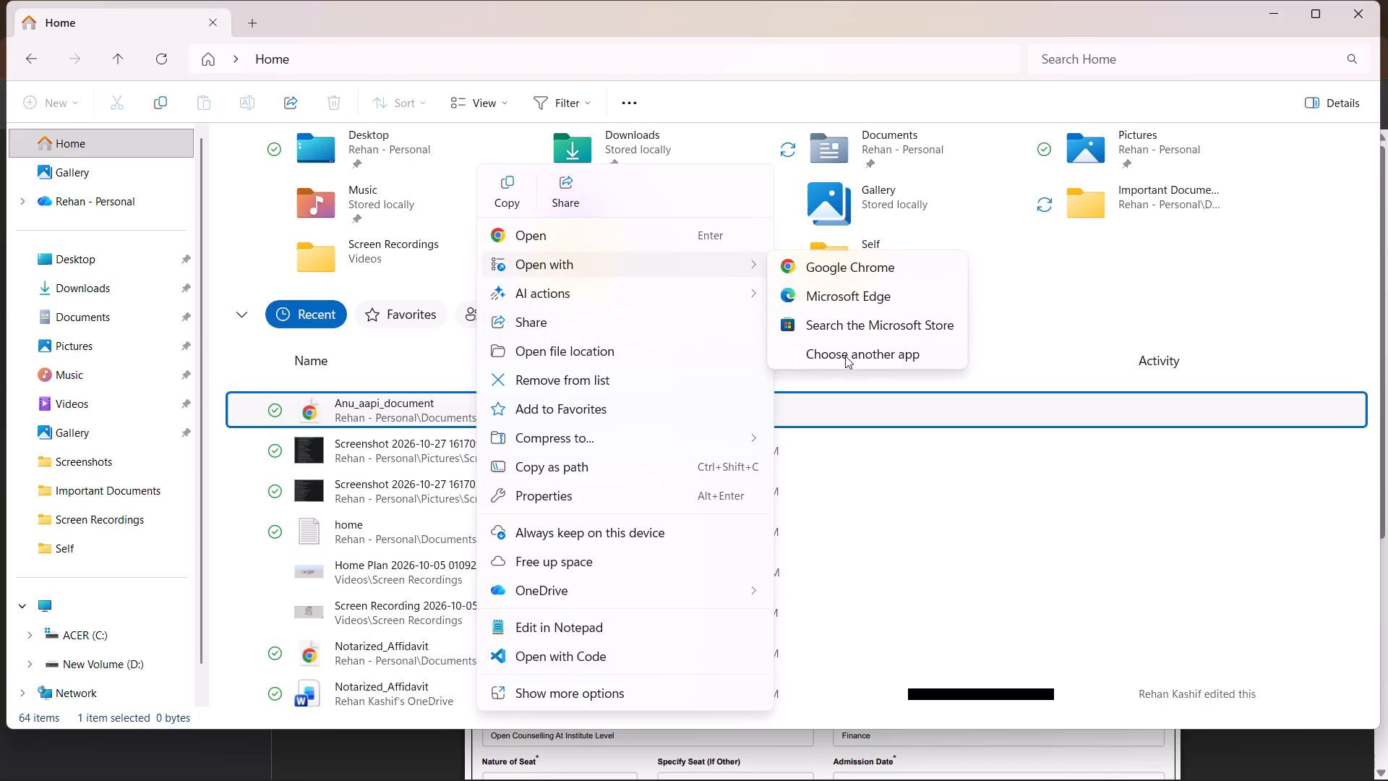
left_click(846, 357)
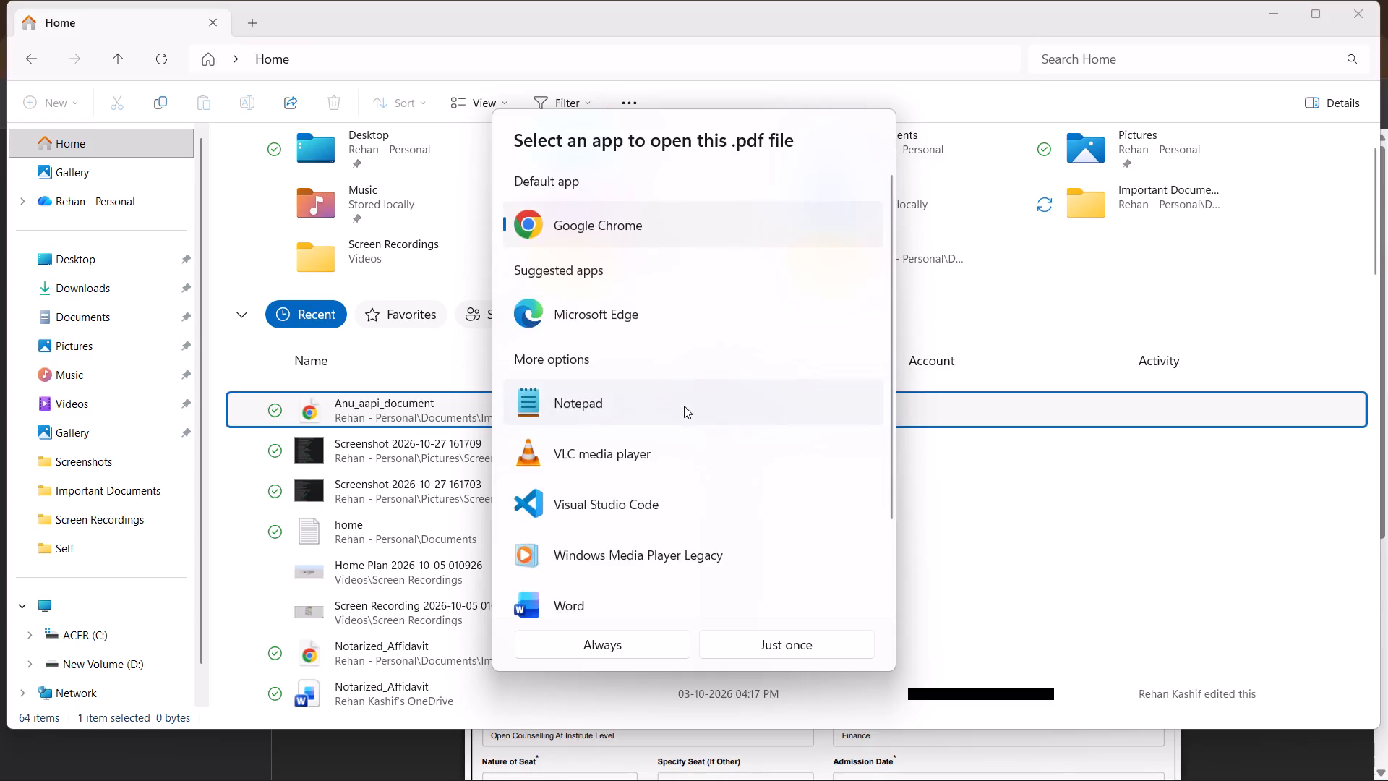
scroll(684, 406, "down", 4)
left_click(564, 497)
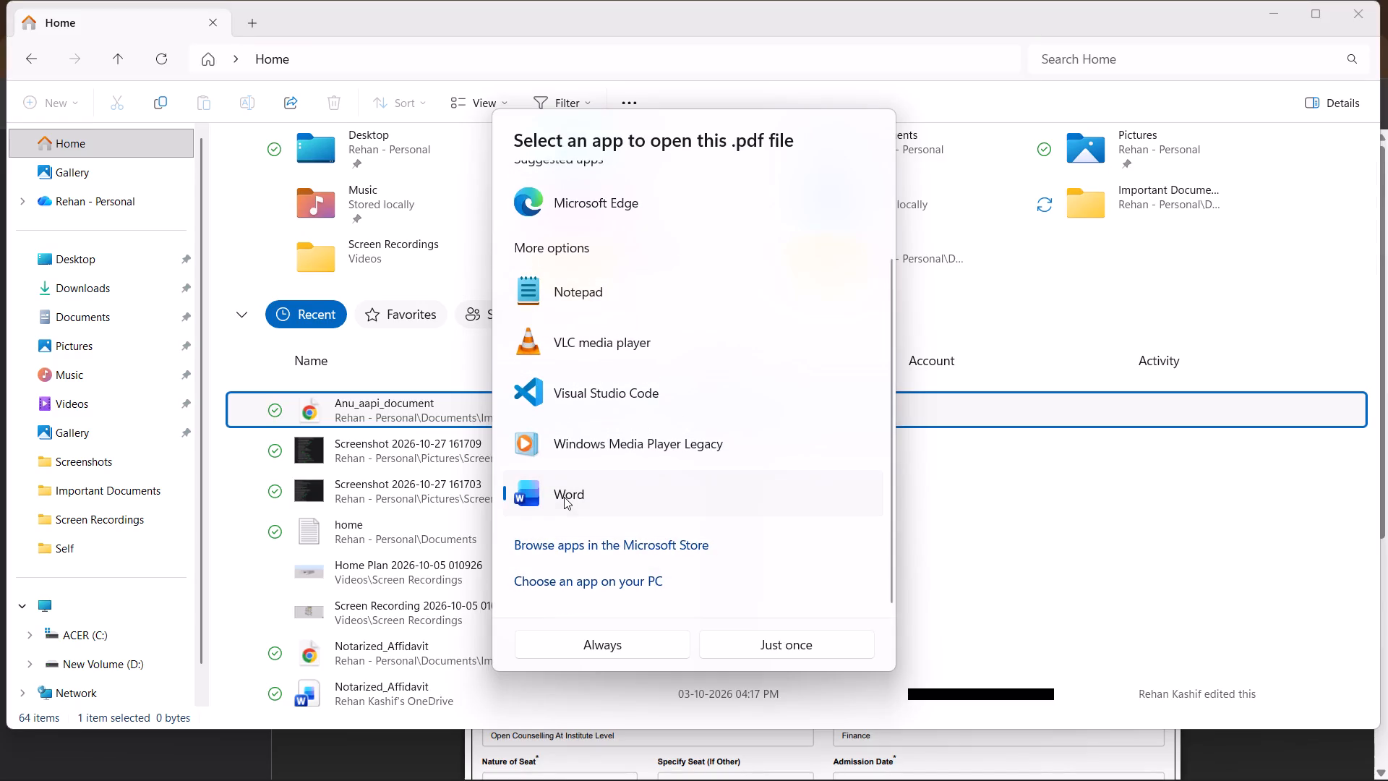
left_click(759, 642)
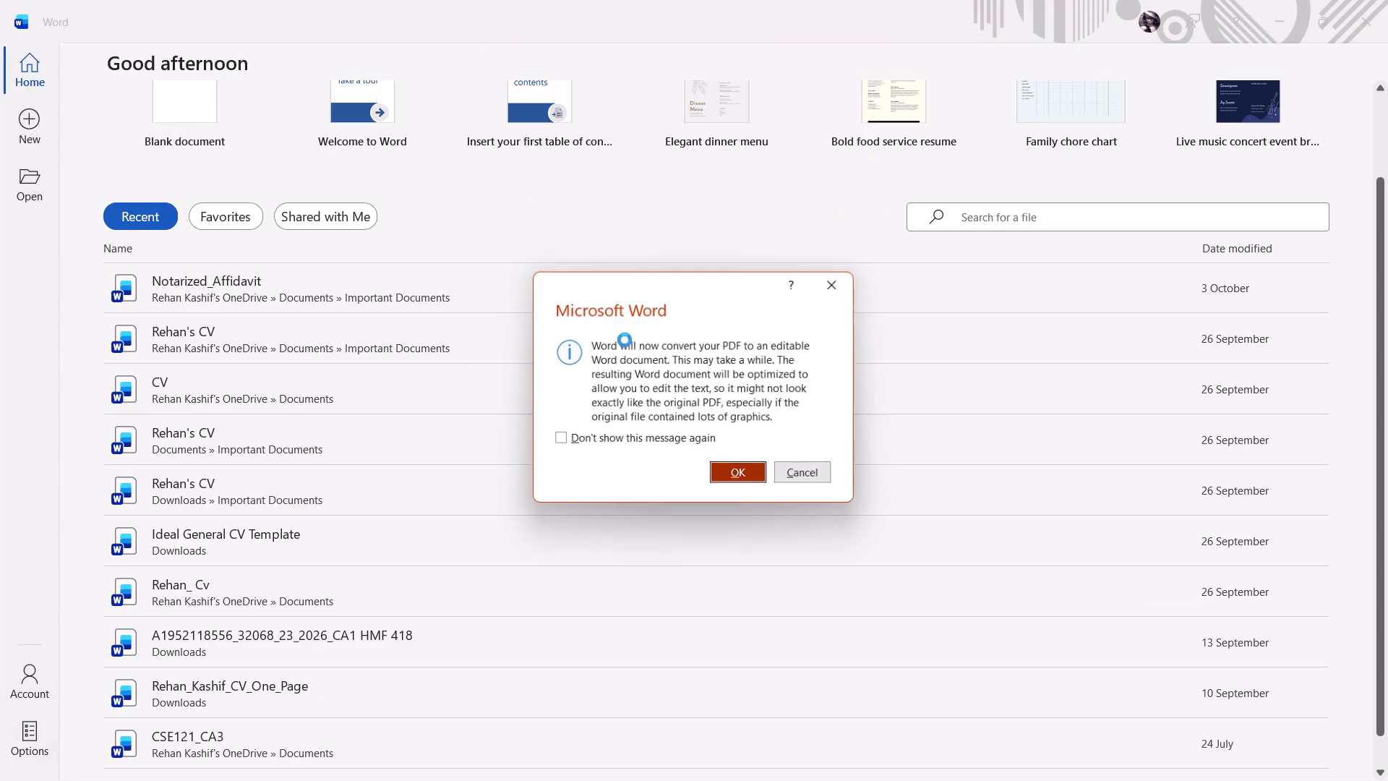
left_click(742, 477)
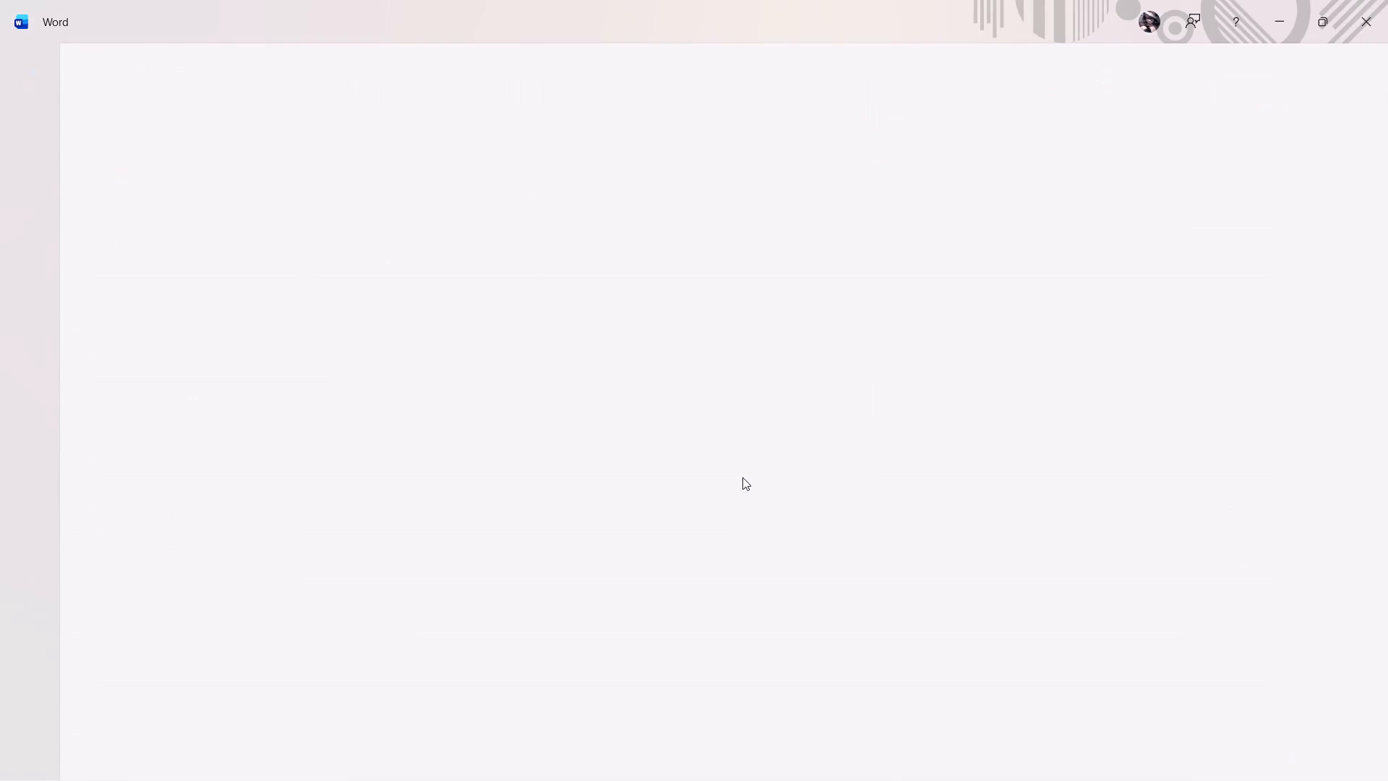
scroll(742, 477, "down", 1)
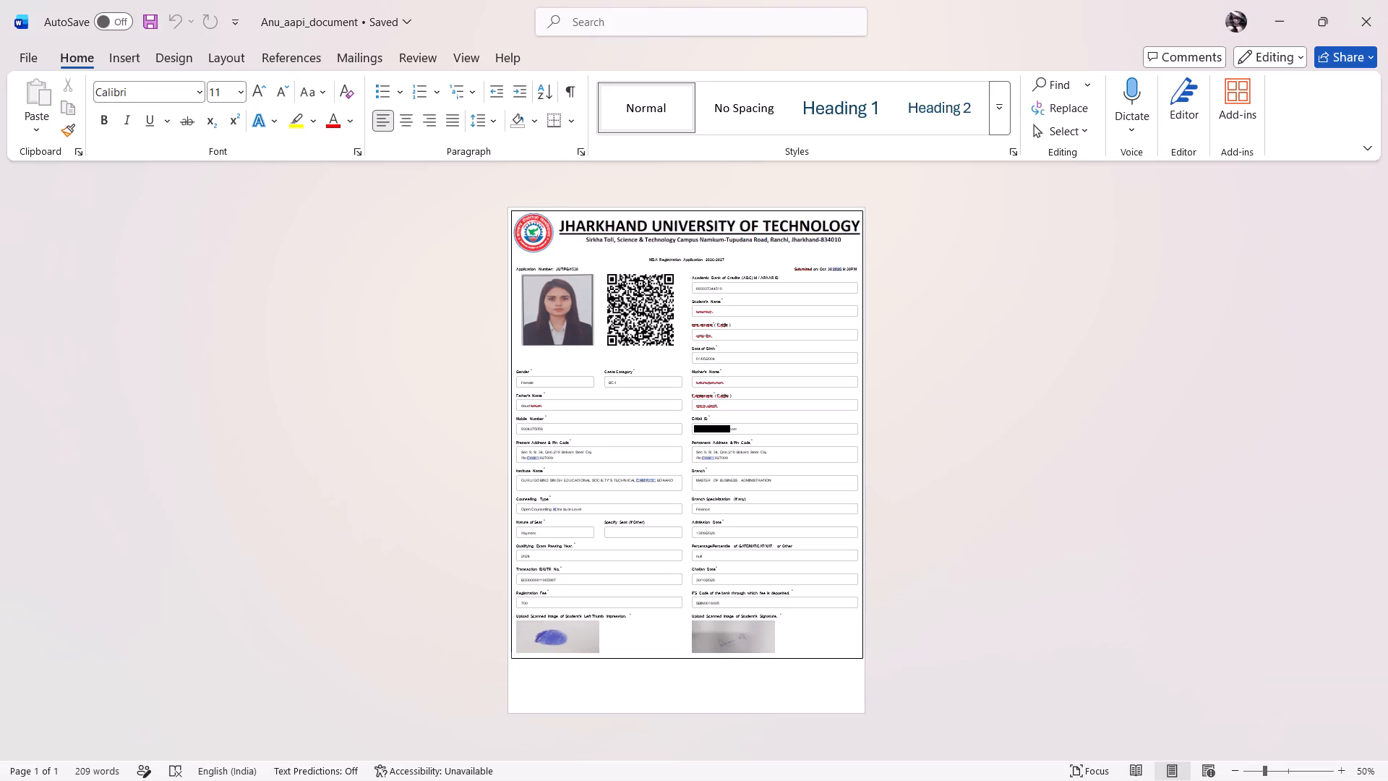
Look through the converted registration form from the student details down to the thumb impression and signature.
scroll(772, 443, "left", 1)
scroll(812, 371, "up", 7)
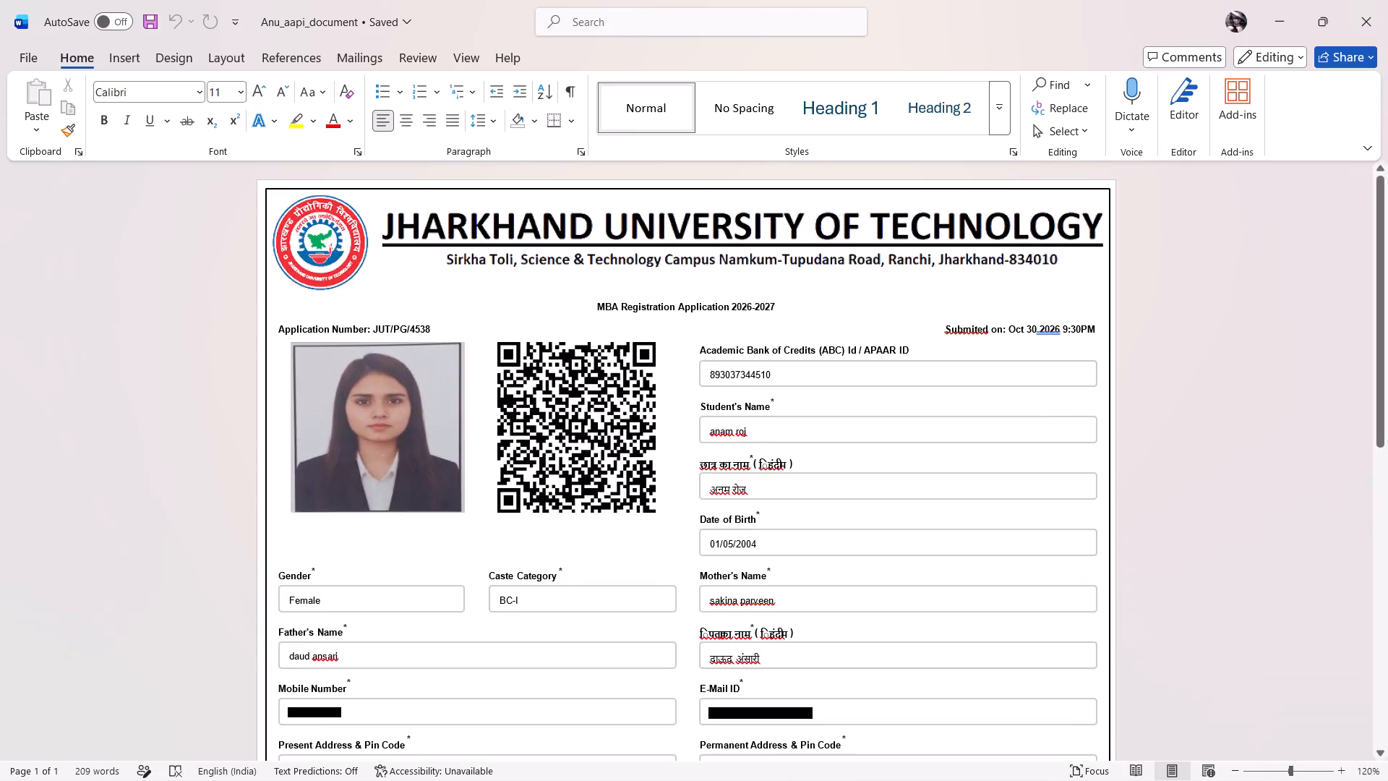
scroll(808, 453, "up", 4)
scroll(808, 453, "down", 1)
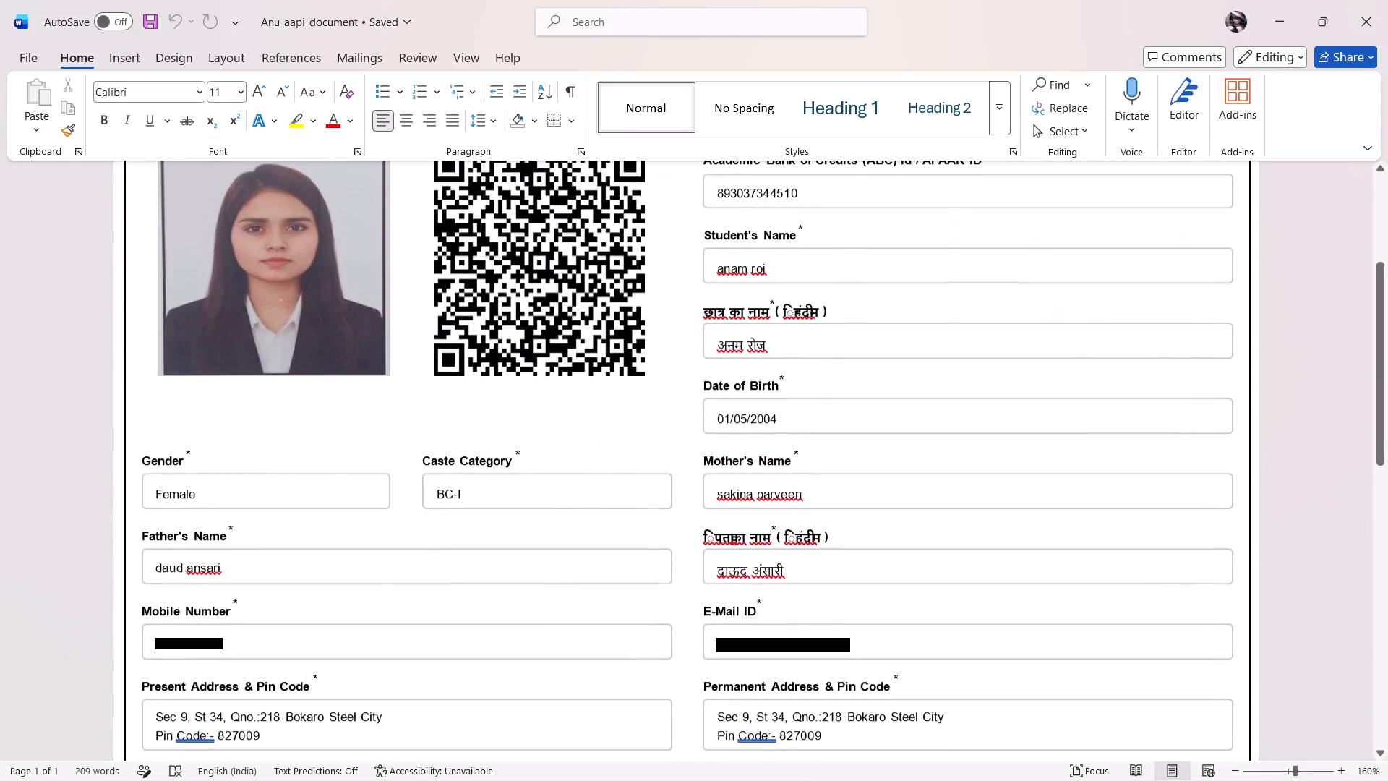
left_click(797, 492)
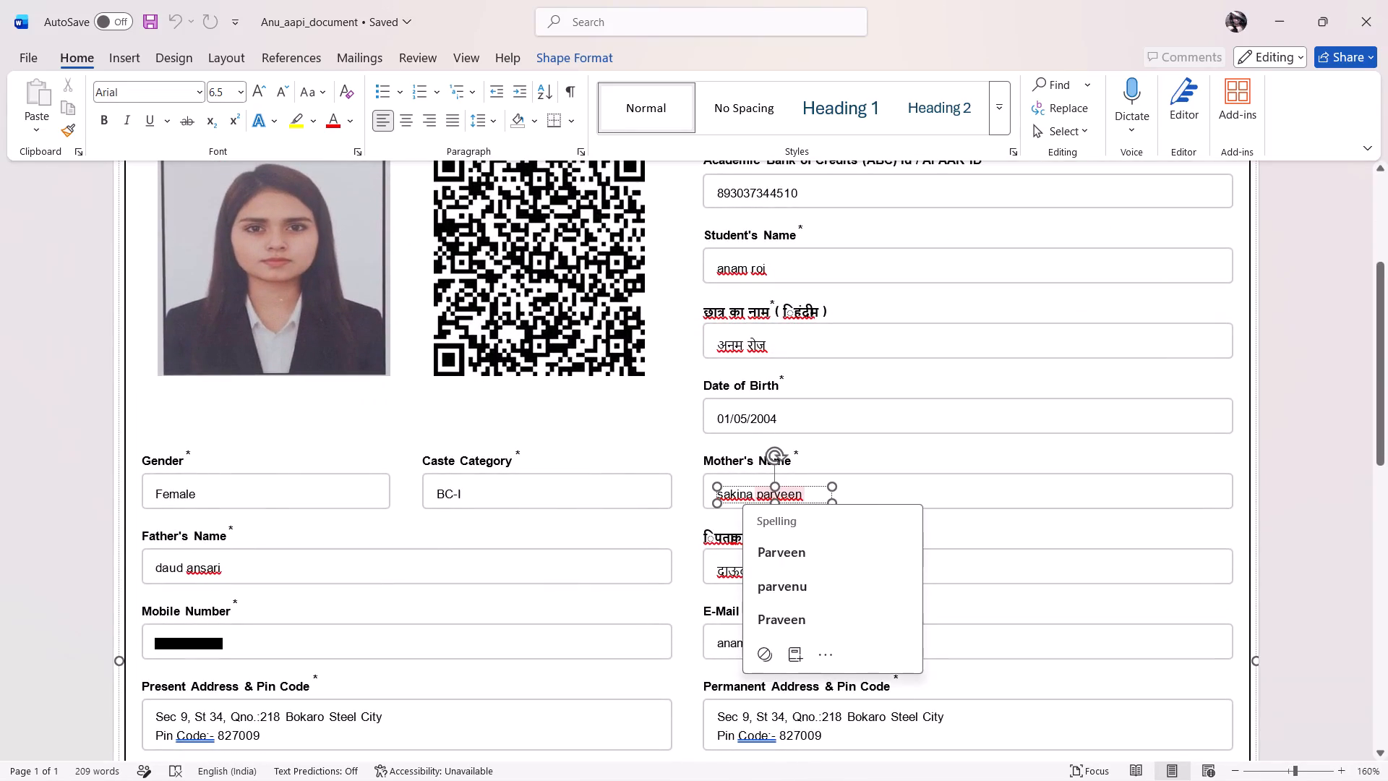
scroll(850, 492, "down", 6)
scroll(850, 492, "up", 2)
scroll(850, 492, "down", 1)
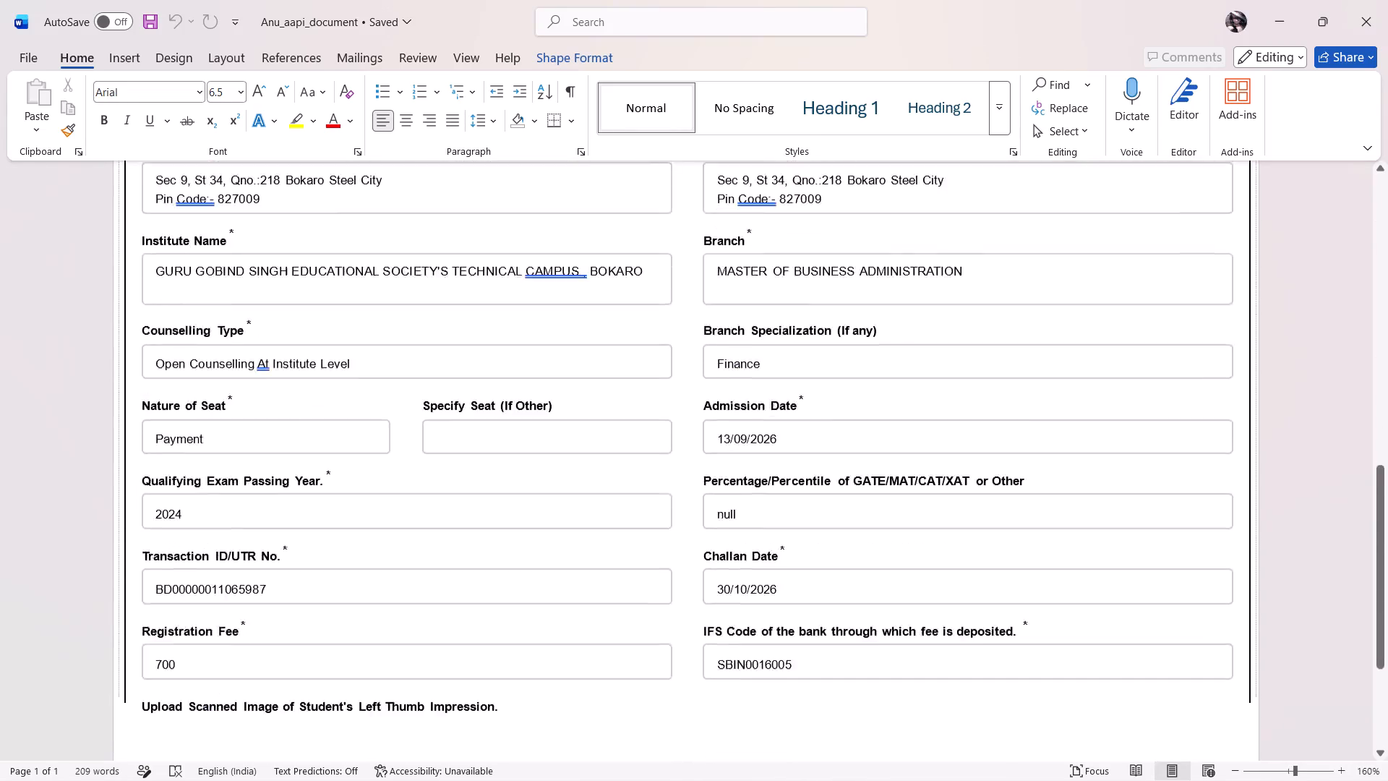
scroll(850, 492, "down", 1)
Change the Challan Date in the registration form to 31/10/2026.
left_click(805, 366)
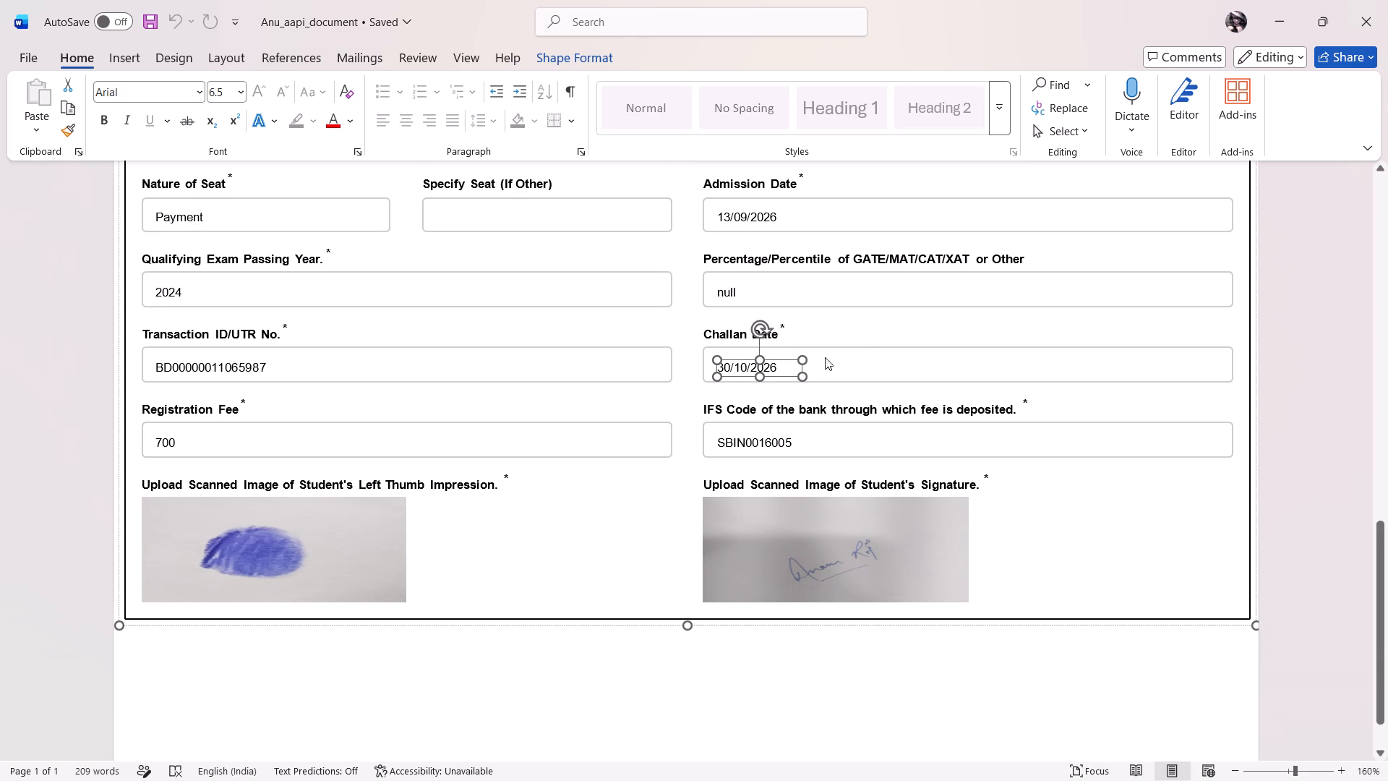
left_click(862, 357)
left_click(818, 367)
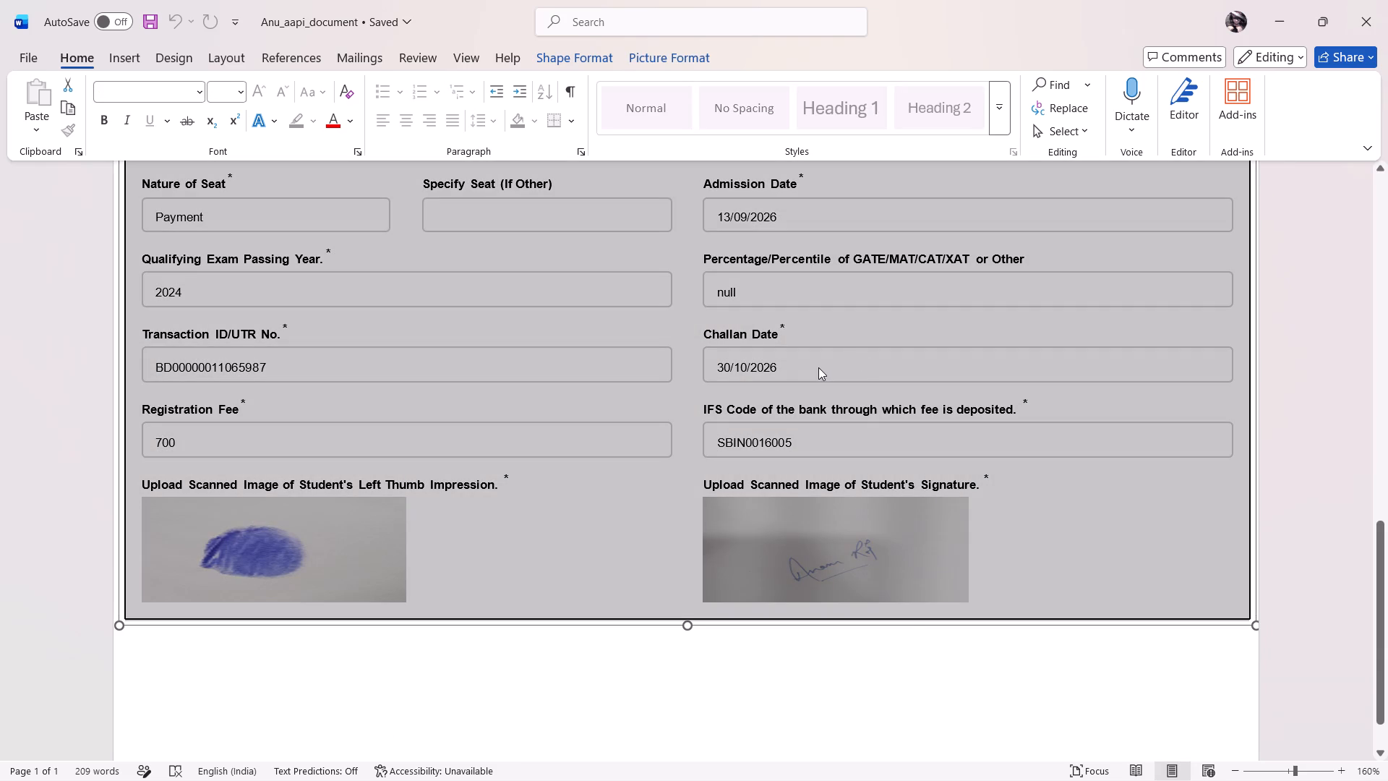
left_click(778, 367)
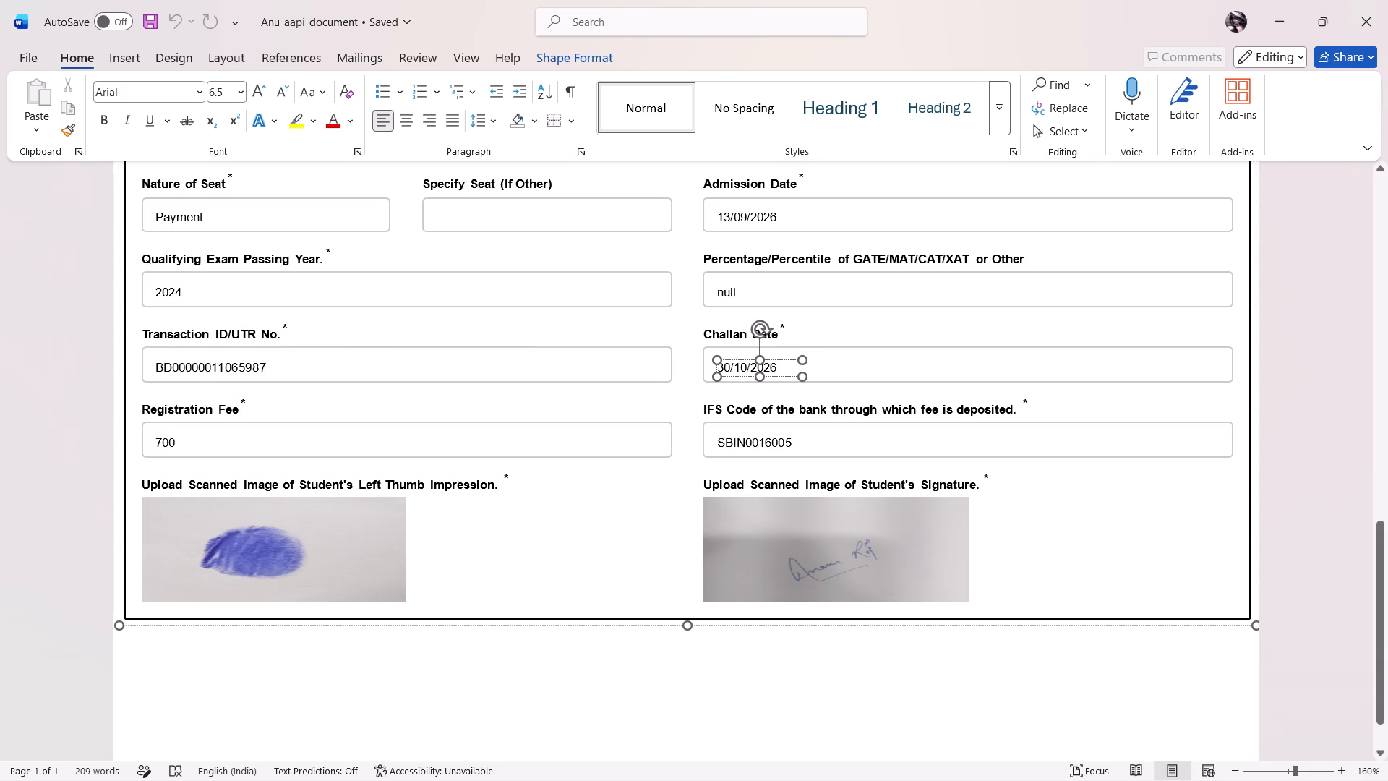
left_click(729, 365)
key("BackSpace")
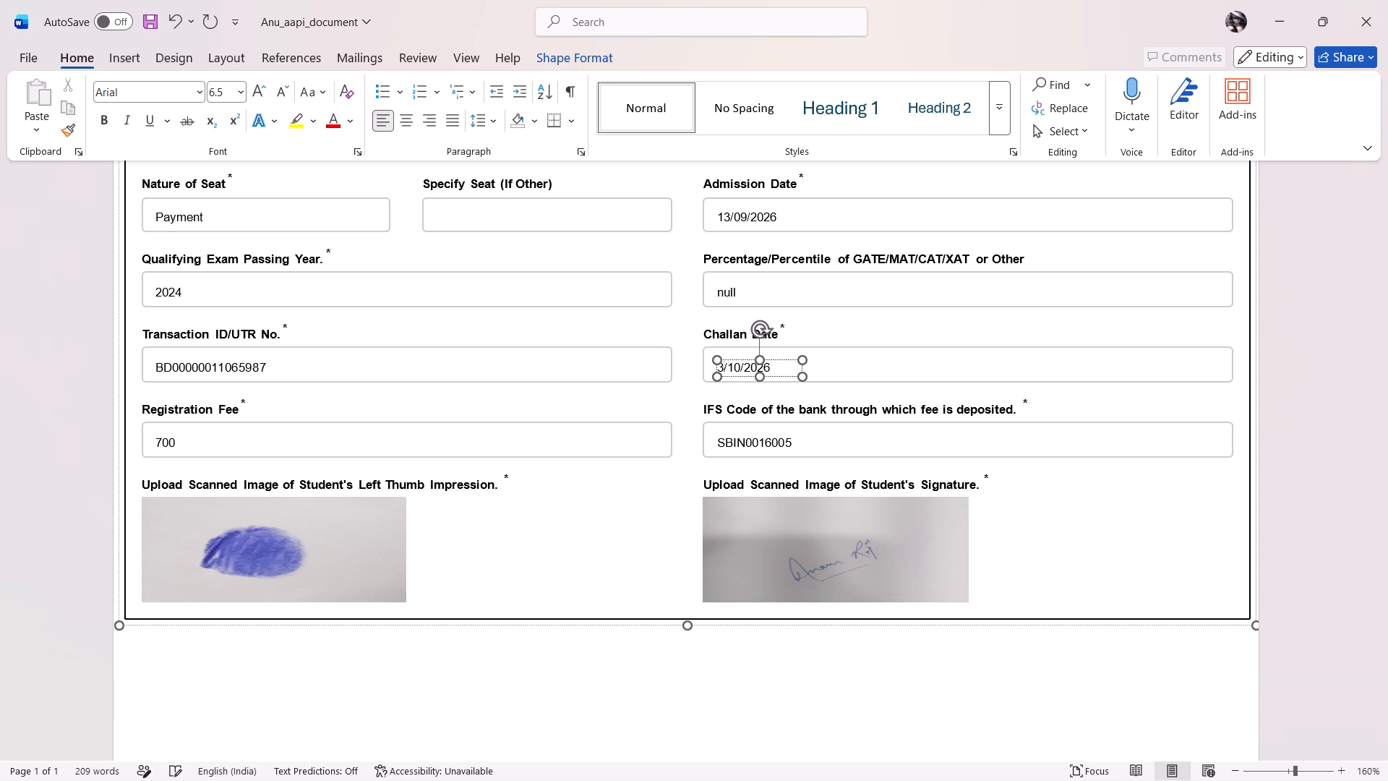
key("1")
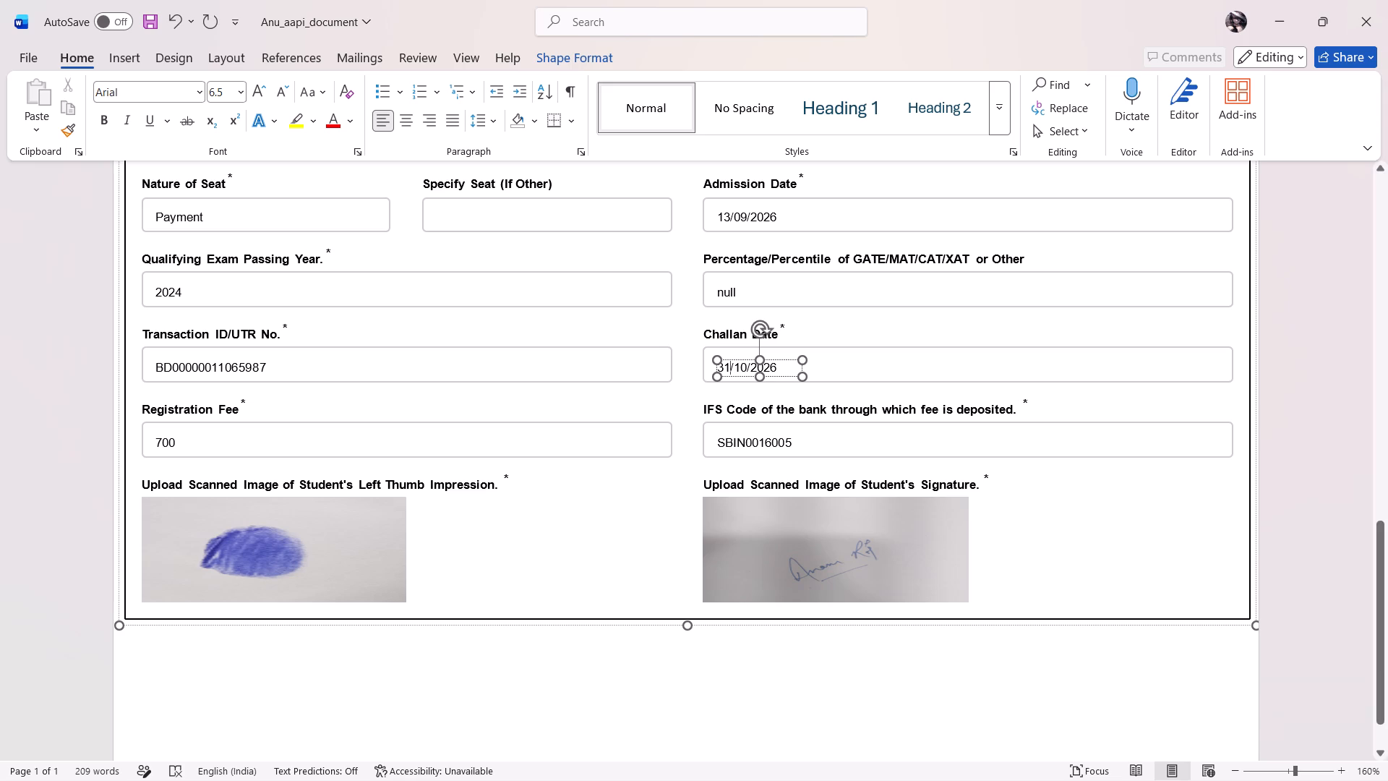
Change the Registration Fee in the form to 2400.
left_click(159, 443)
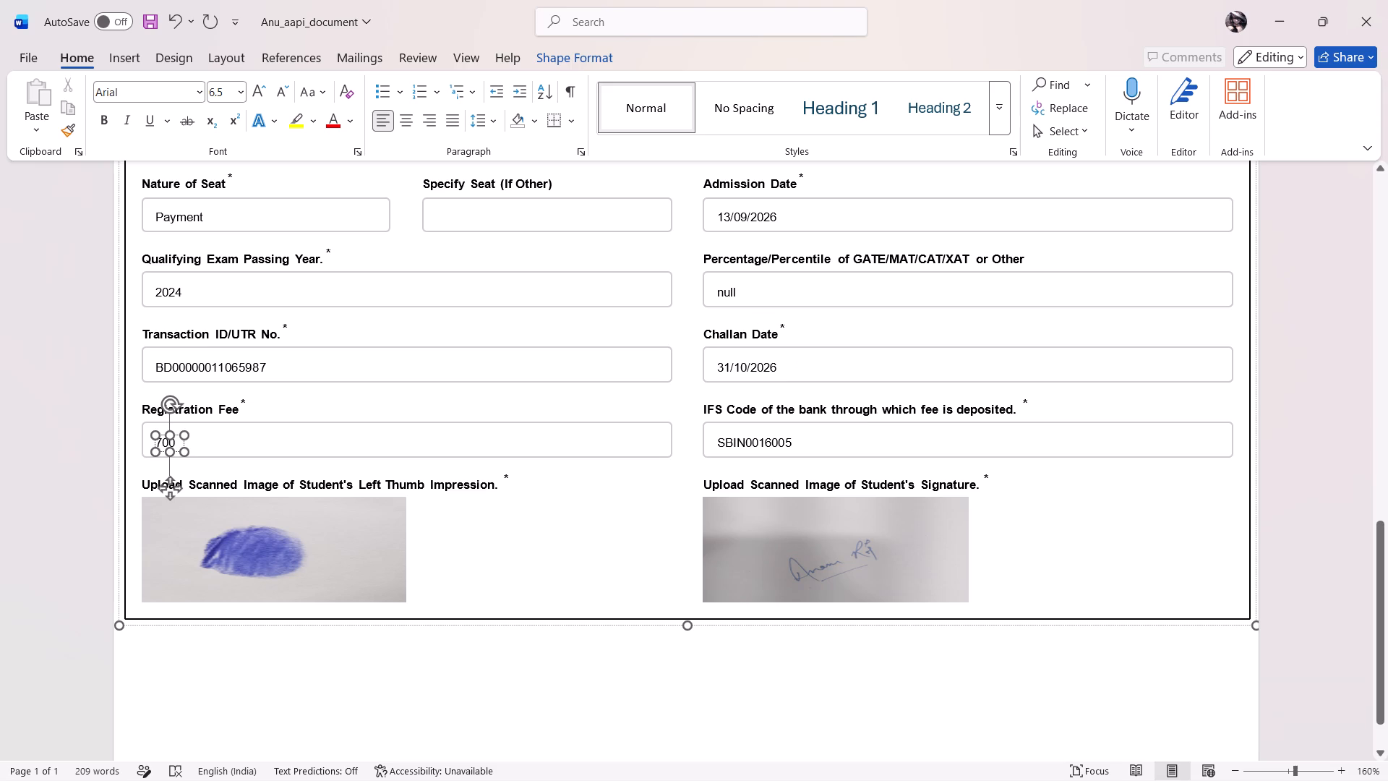
left_click(195, 443)
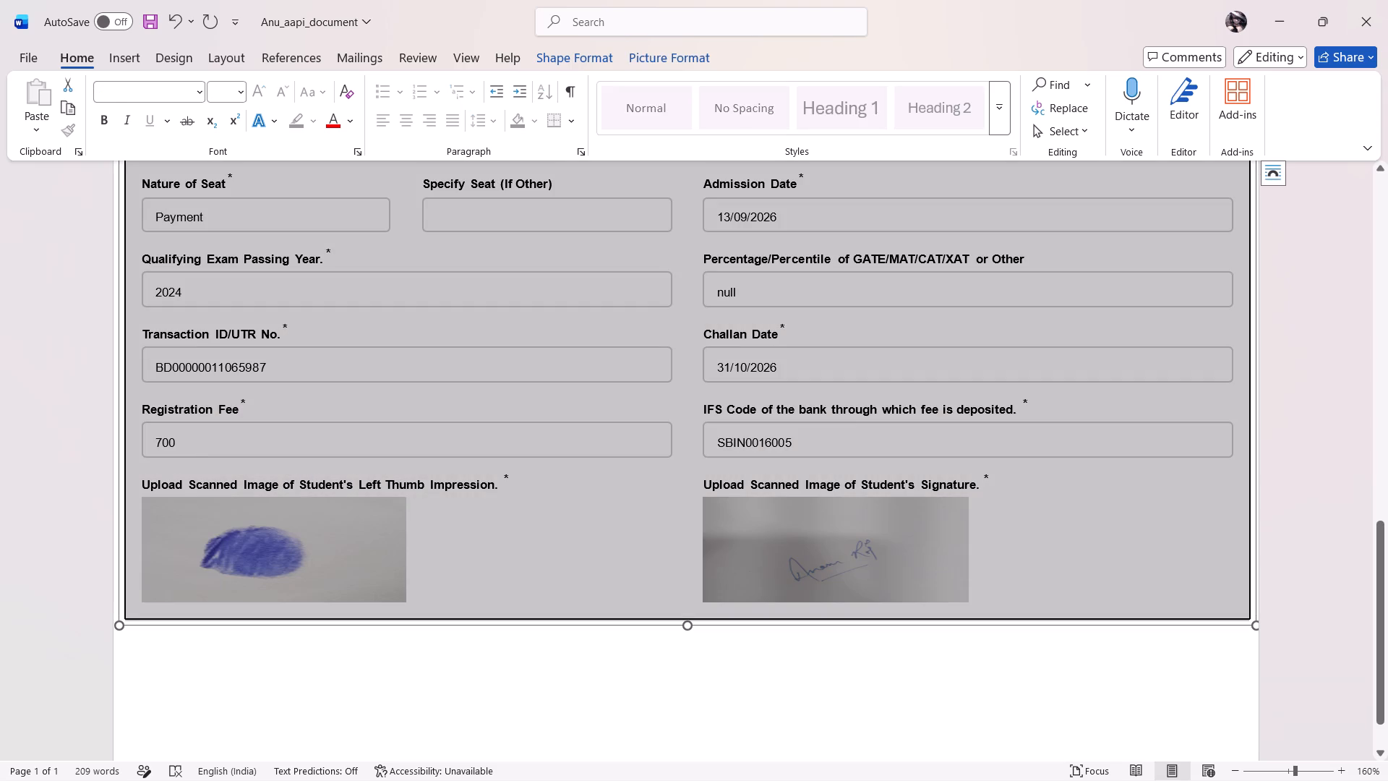
left_click(160, 441)
key("BackSpace")
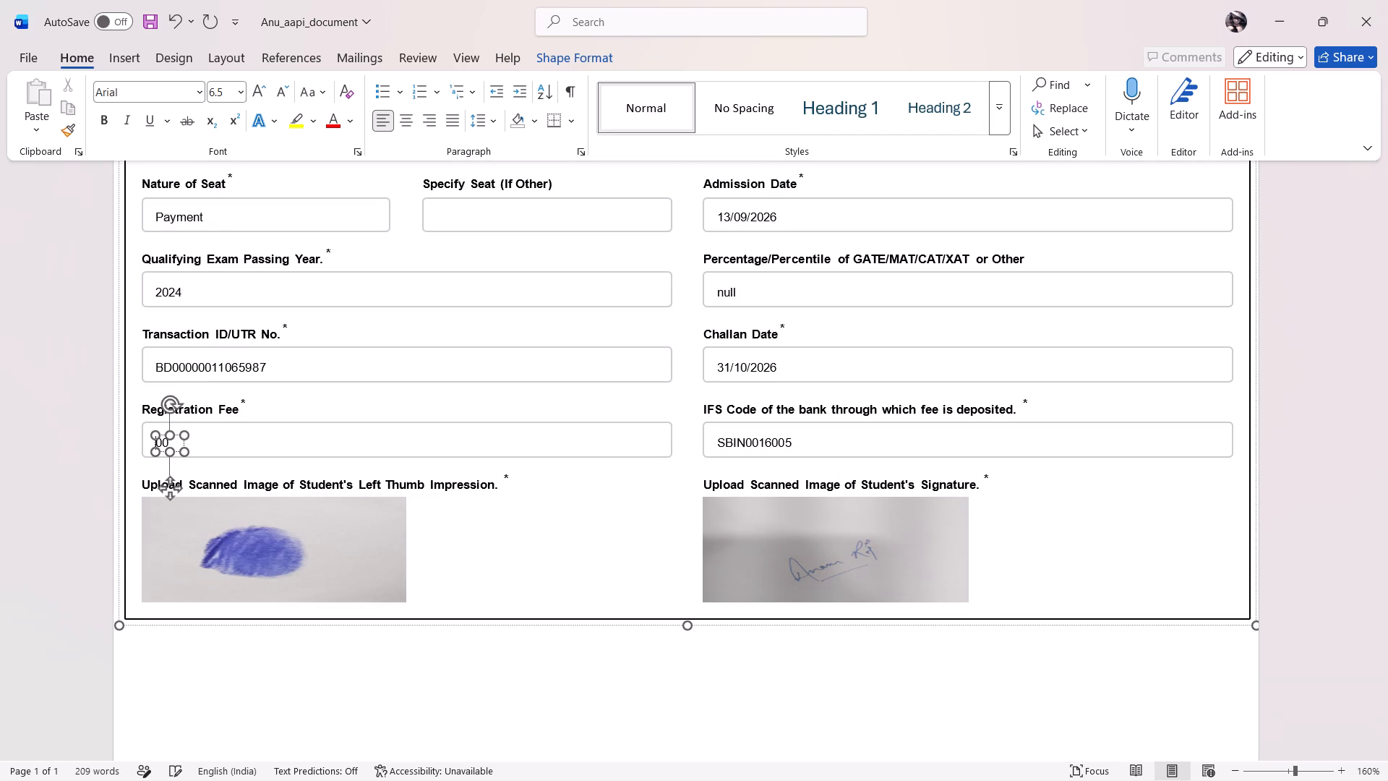
key("1")
key("BackSpace")
type("24")
left_click(215, 442)
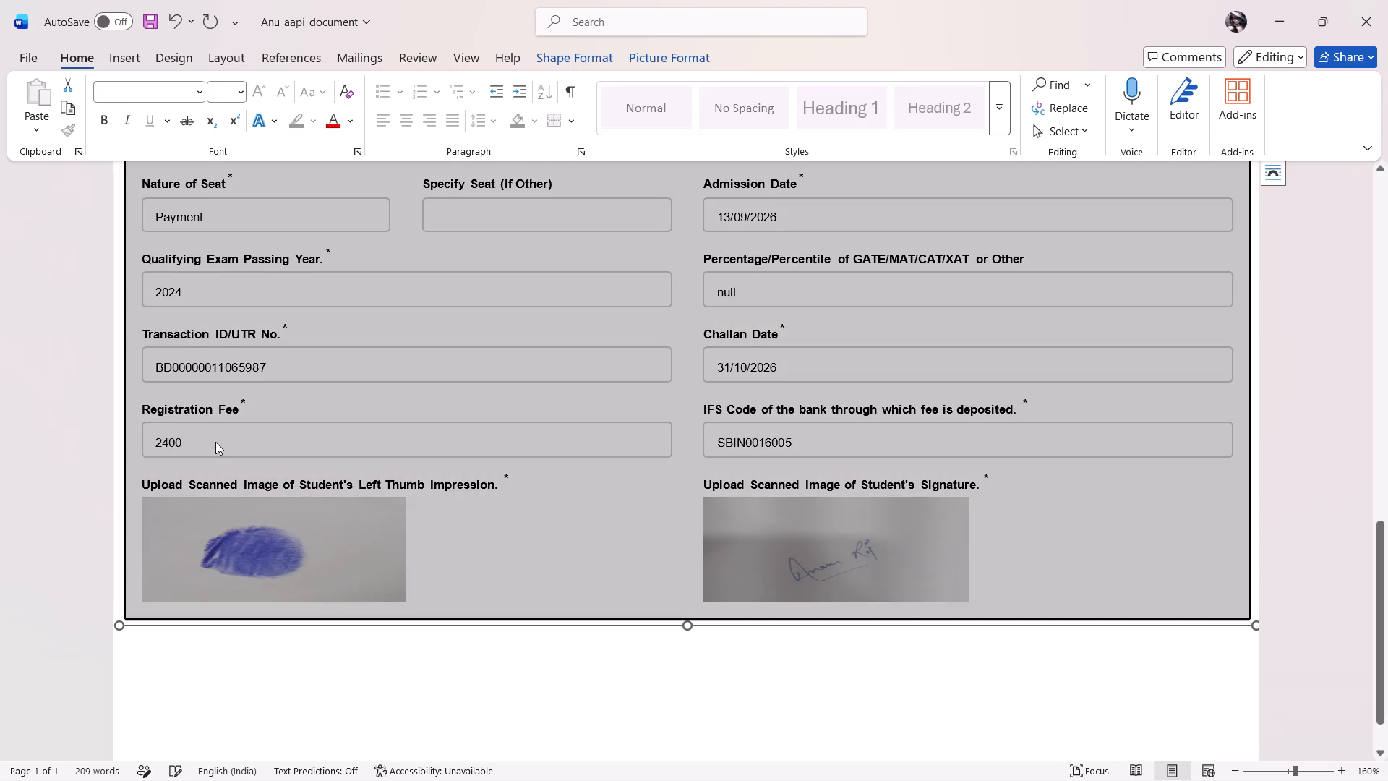
Replace the Caste Category entry in the form with general.
scroll(215, 442, "up", 1)
scroll(296, 443, "up", 1)
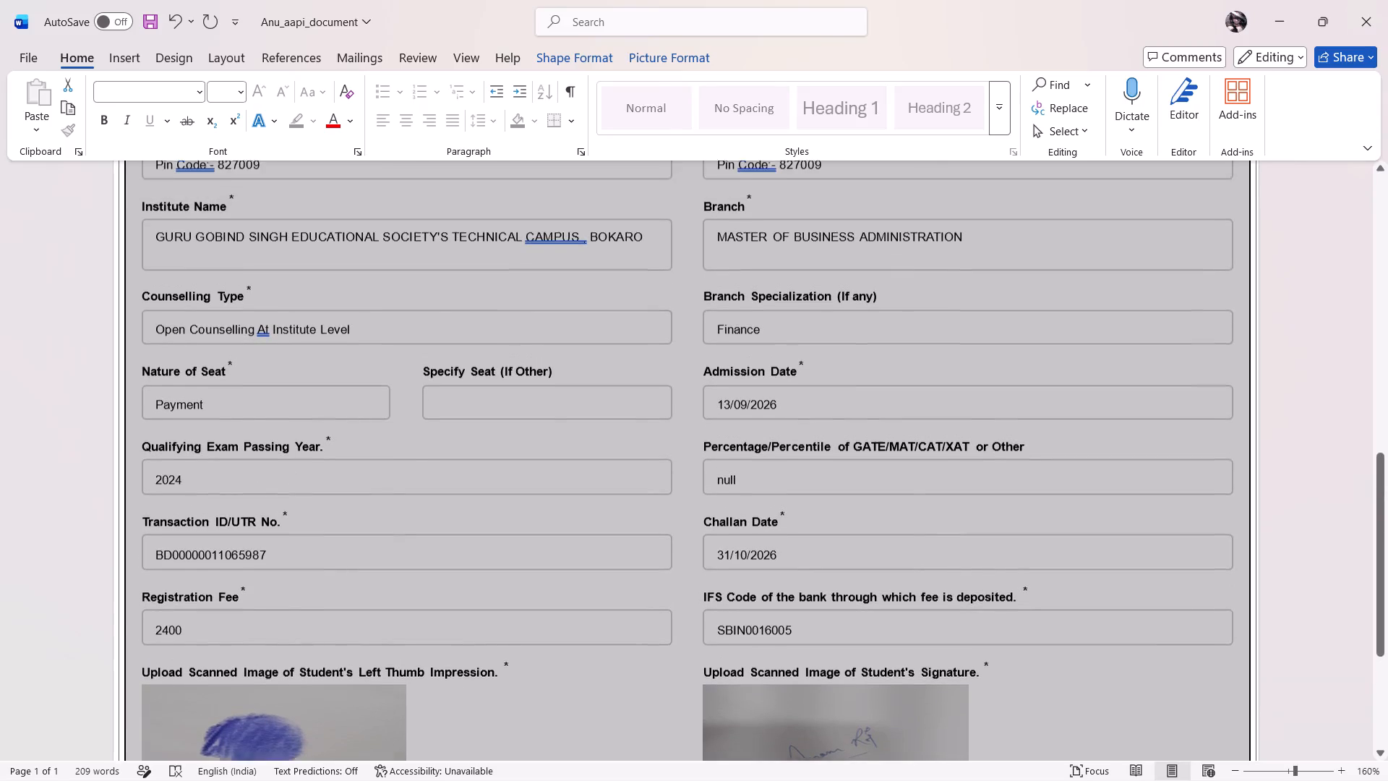
scroll(296, 443, "up", 1)
scroll(442, 443, "up", 1)
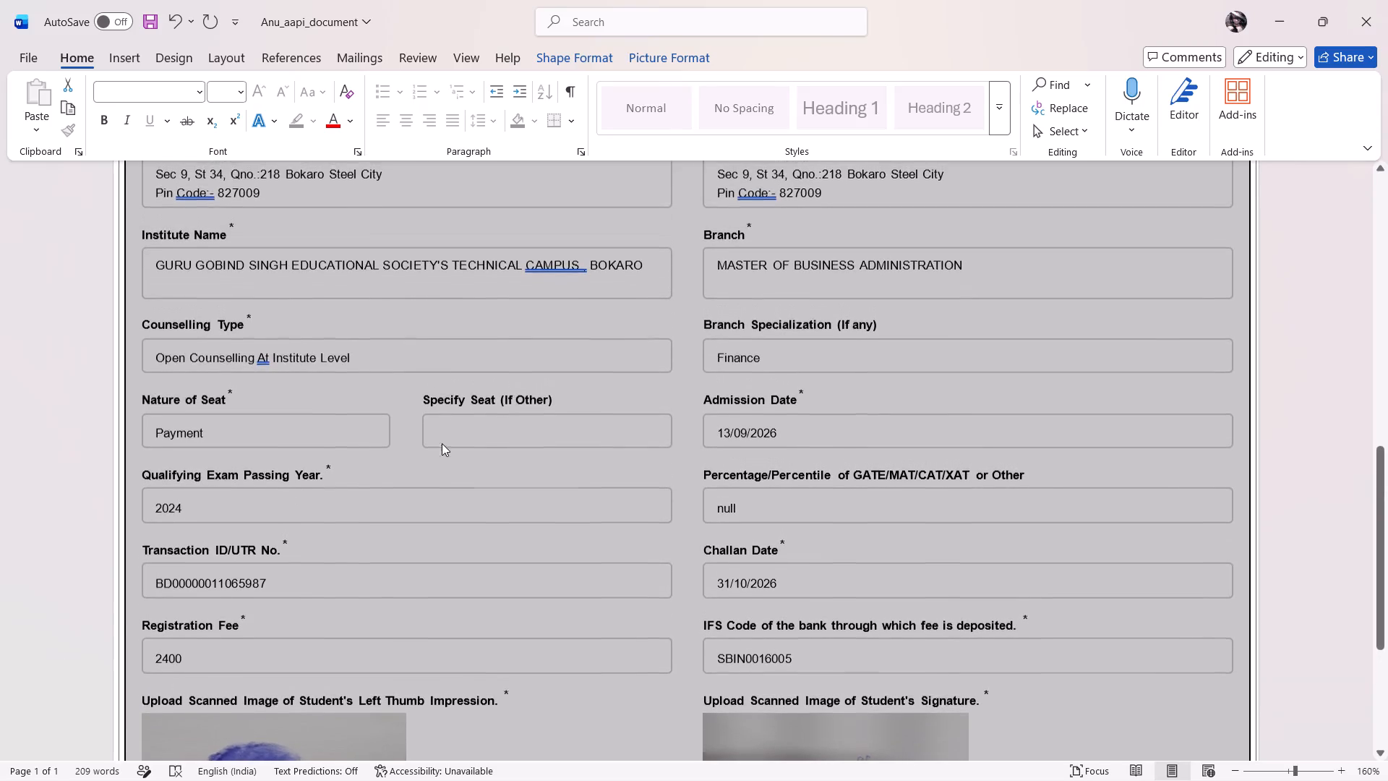
scroll(442, 443, "up", 2)
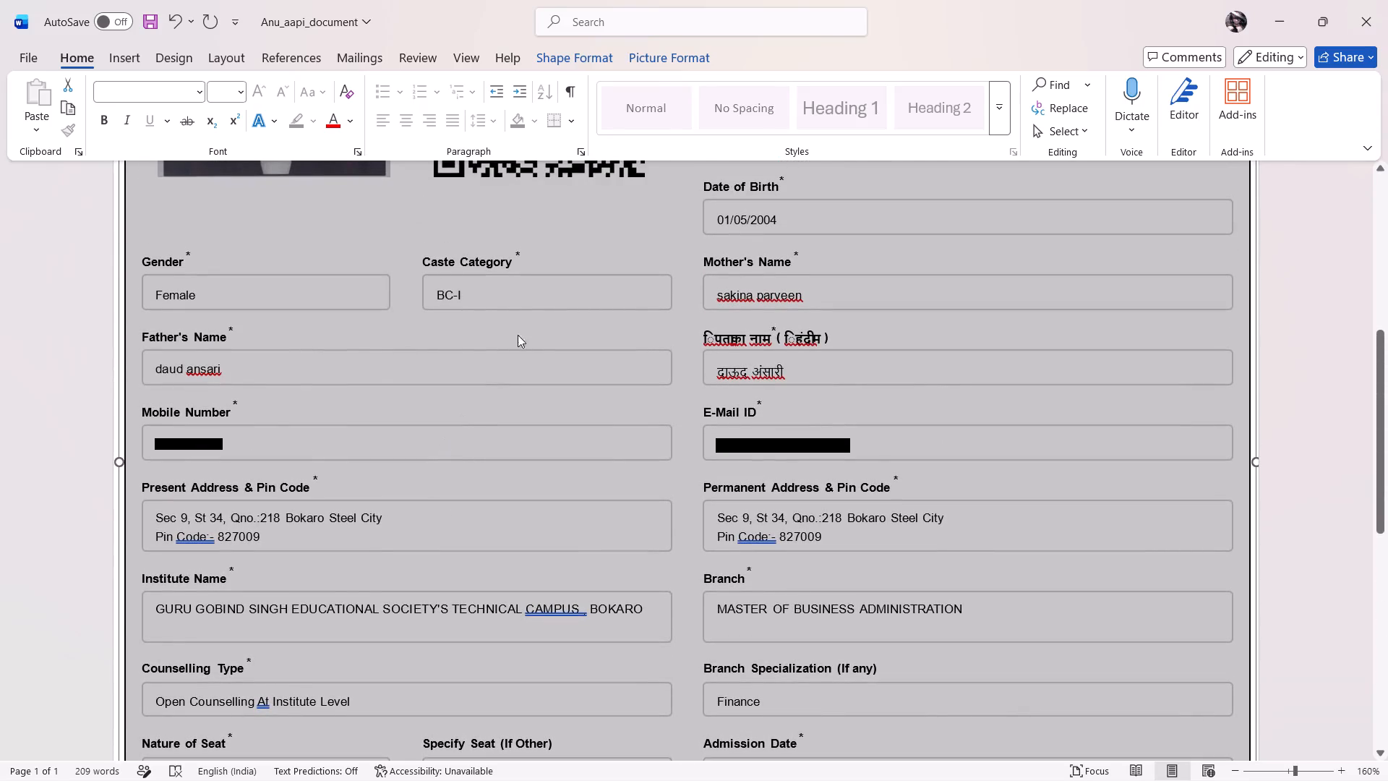
left_click(456, 294)
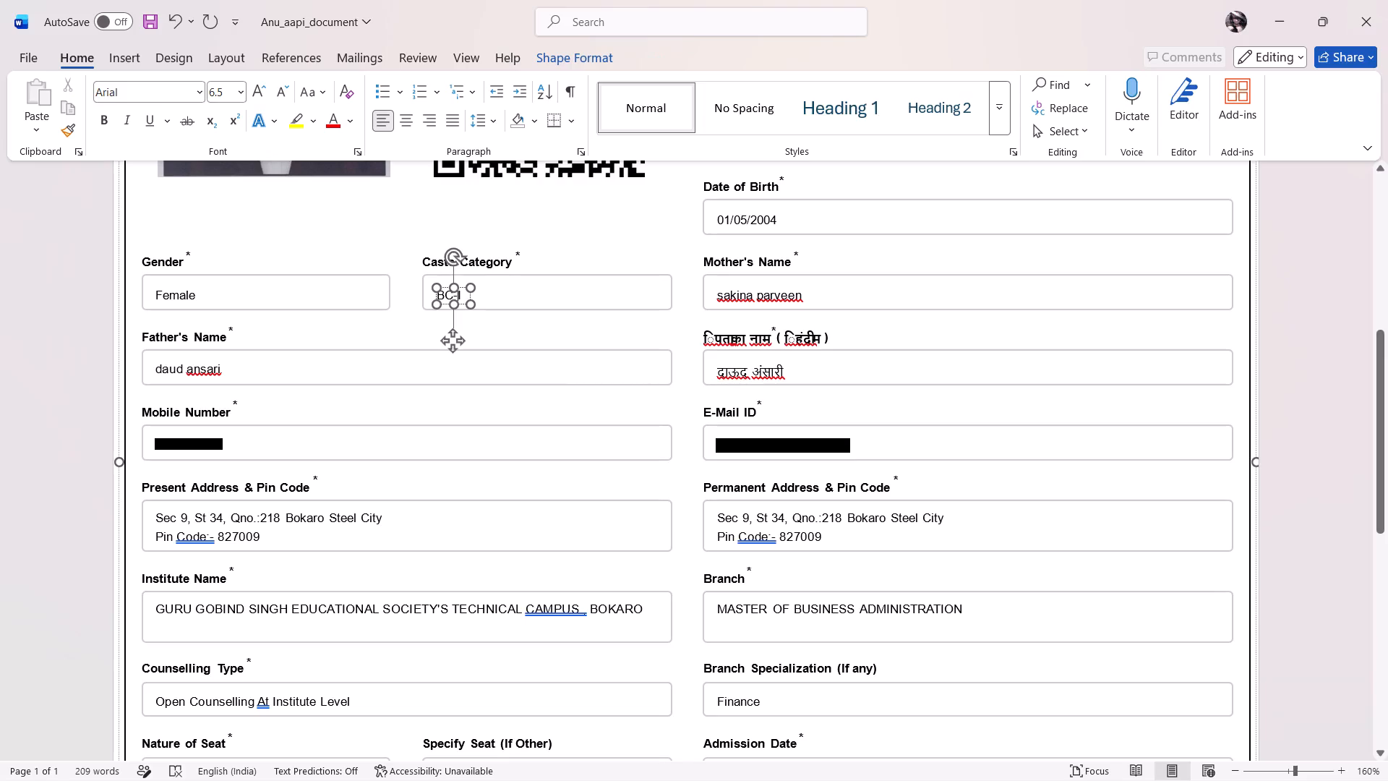
key("Right")
key("BackSpace")
key("BackSpace")
key("BackSpace")
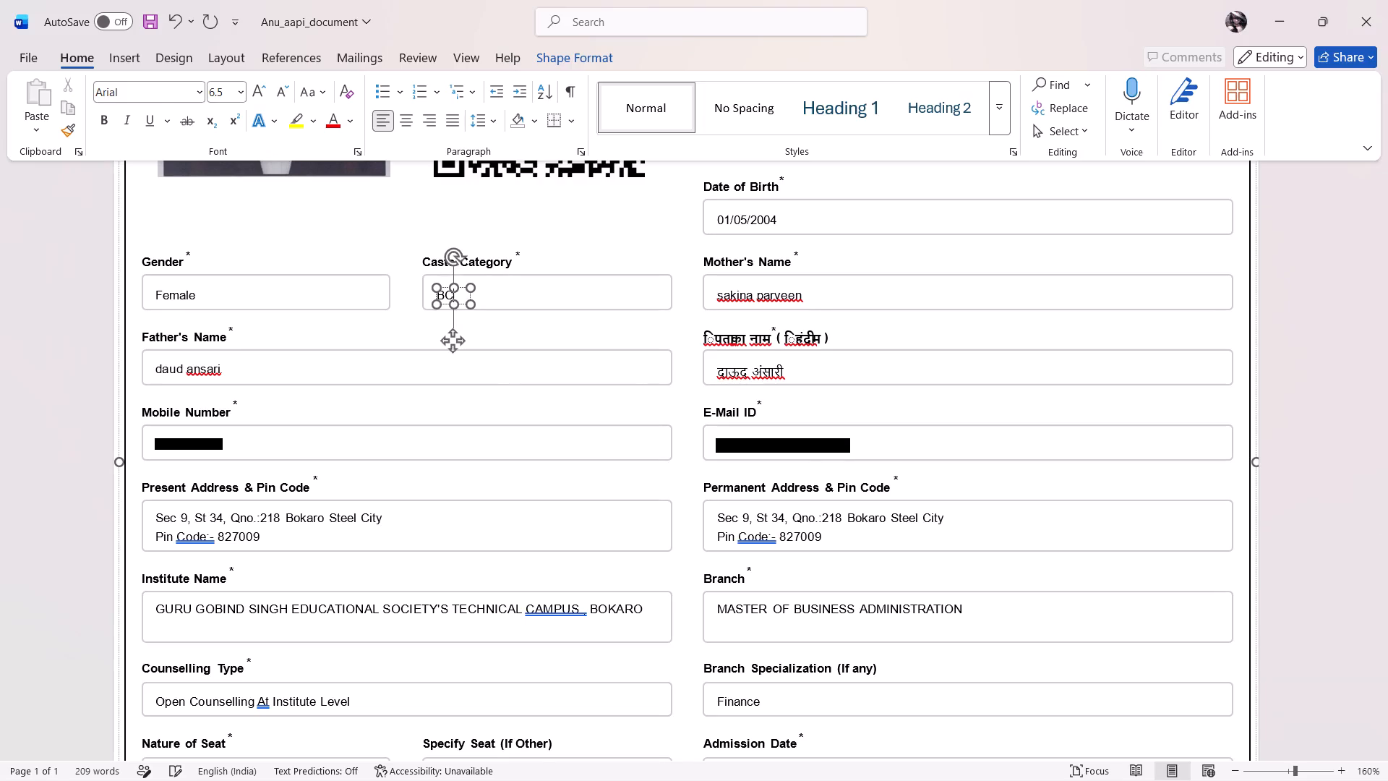
key("BackSpace")
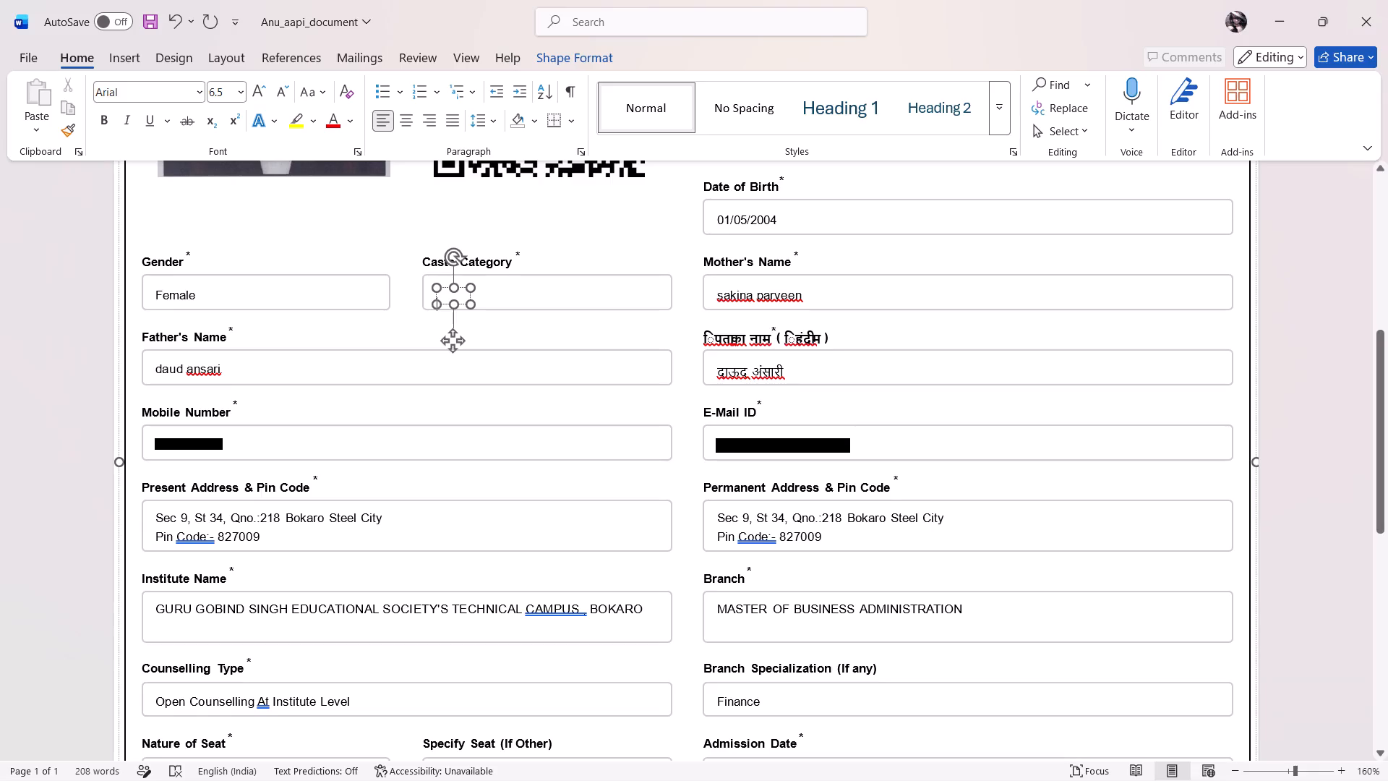
left_click(449, 296)
type("ge")
type("neral")
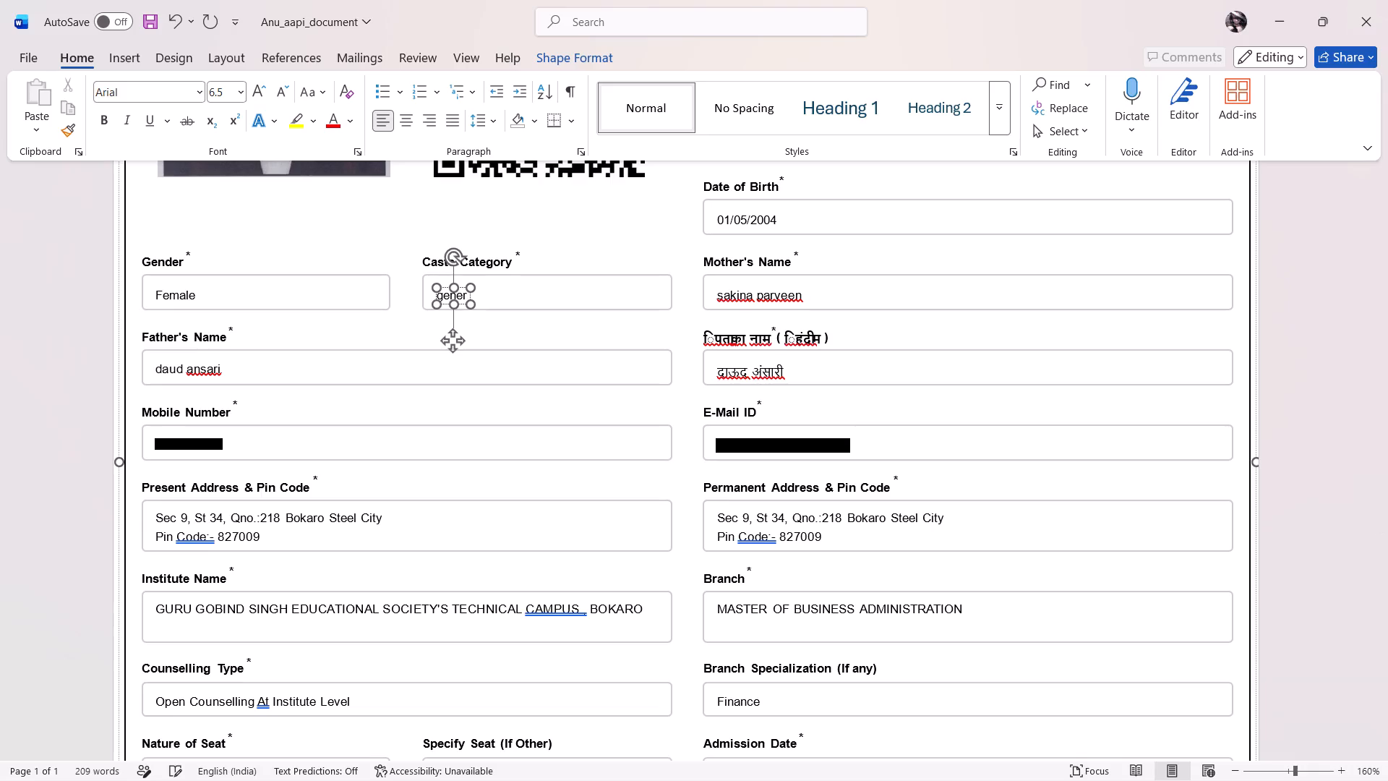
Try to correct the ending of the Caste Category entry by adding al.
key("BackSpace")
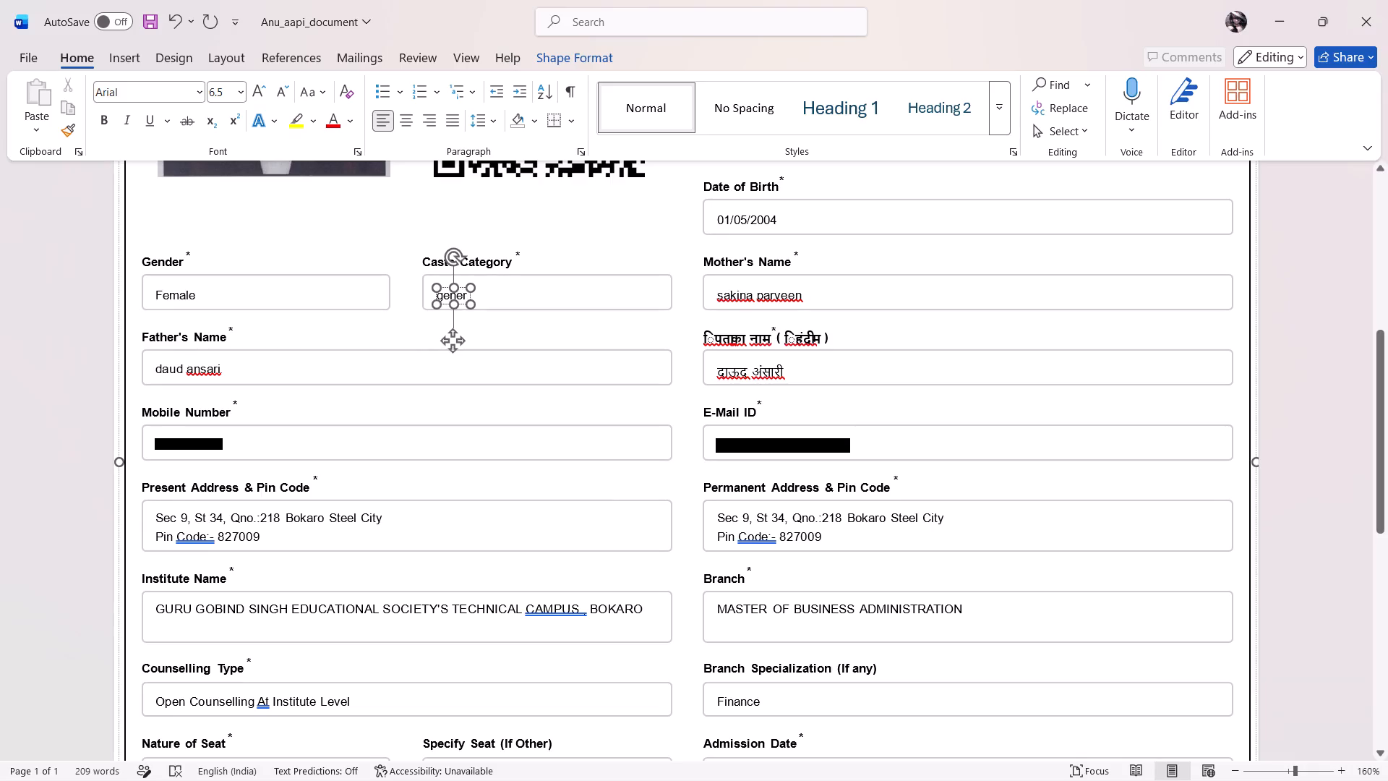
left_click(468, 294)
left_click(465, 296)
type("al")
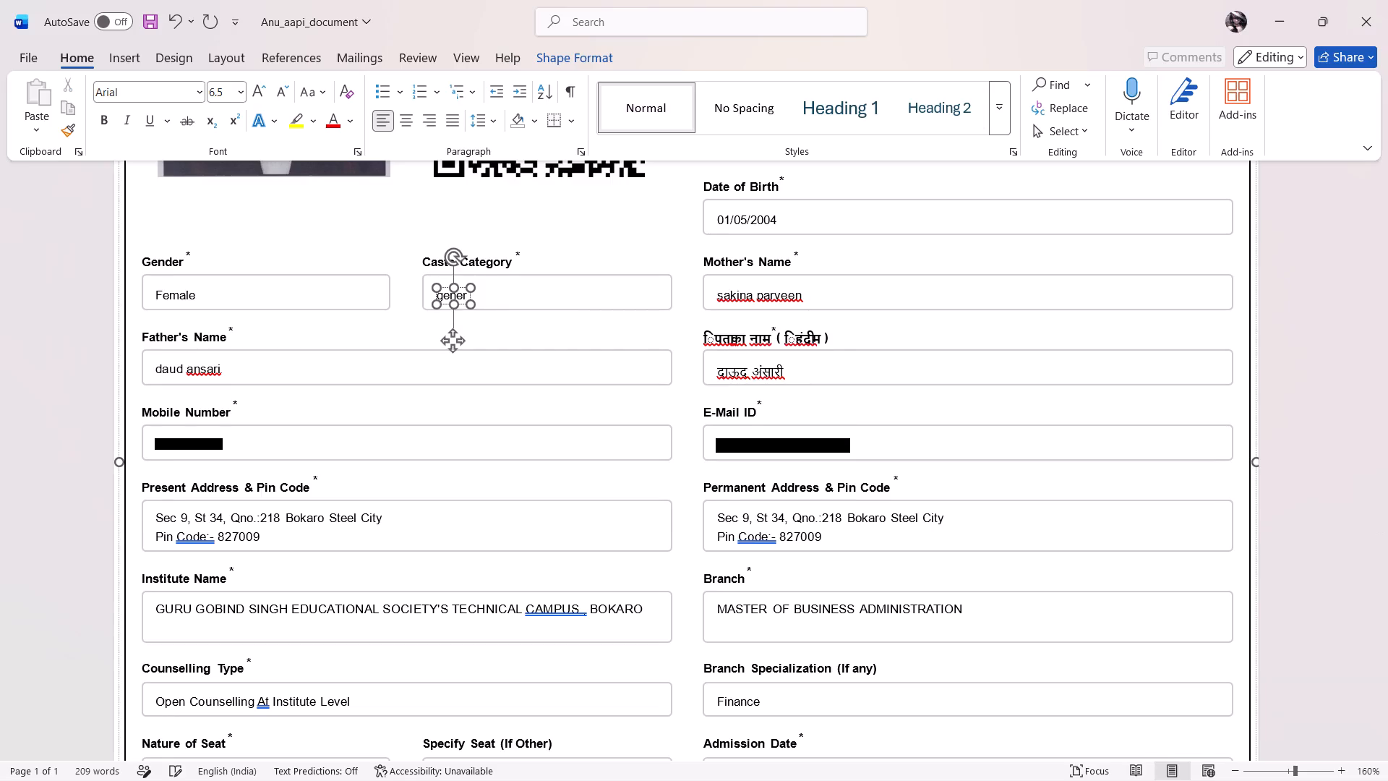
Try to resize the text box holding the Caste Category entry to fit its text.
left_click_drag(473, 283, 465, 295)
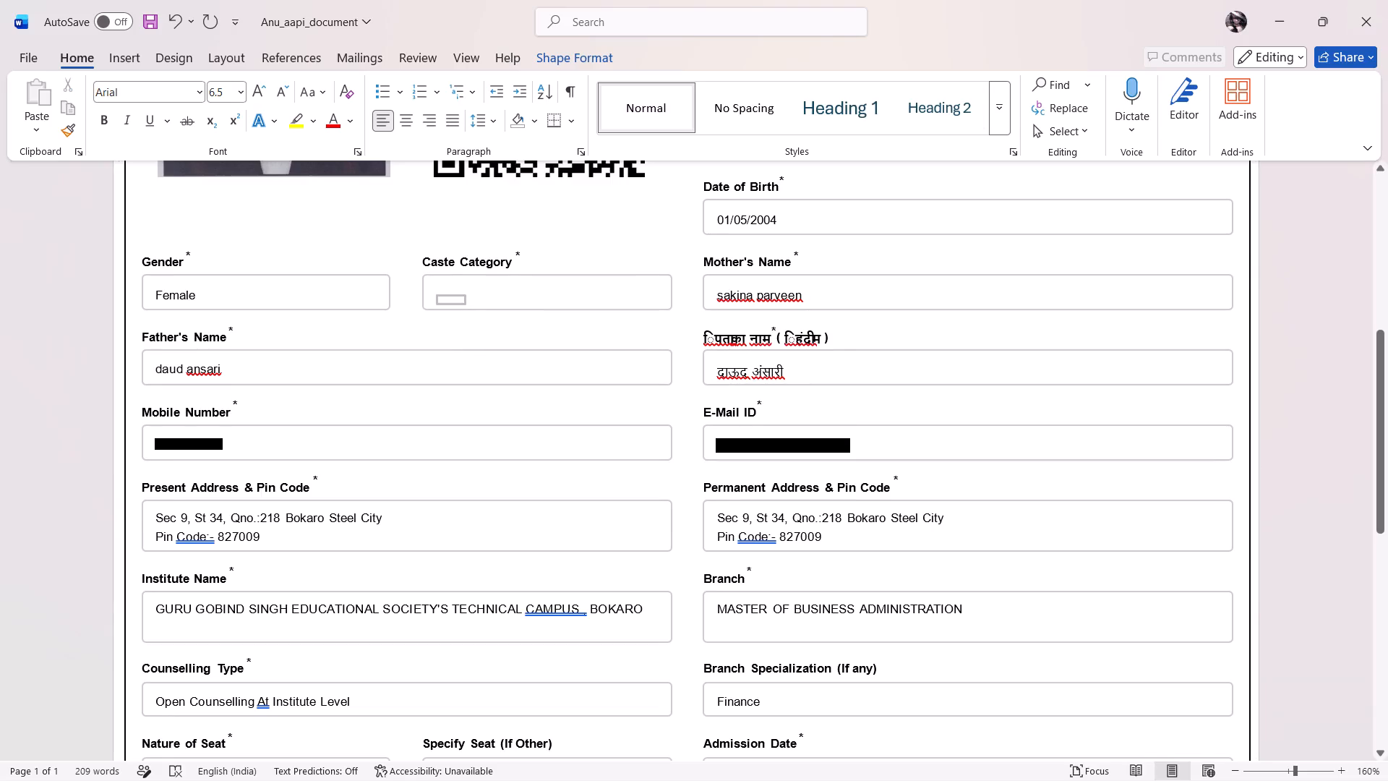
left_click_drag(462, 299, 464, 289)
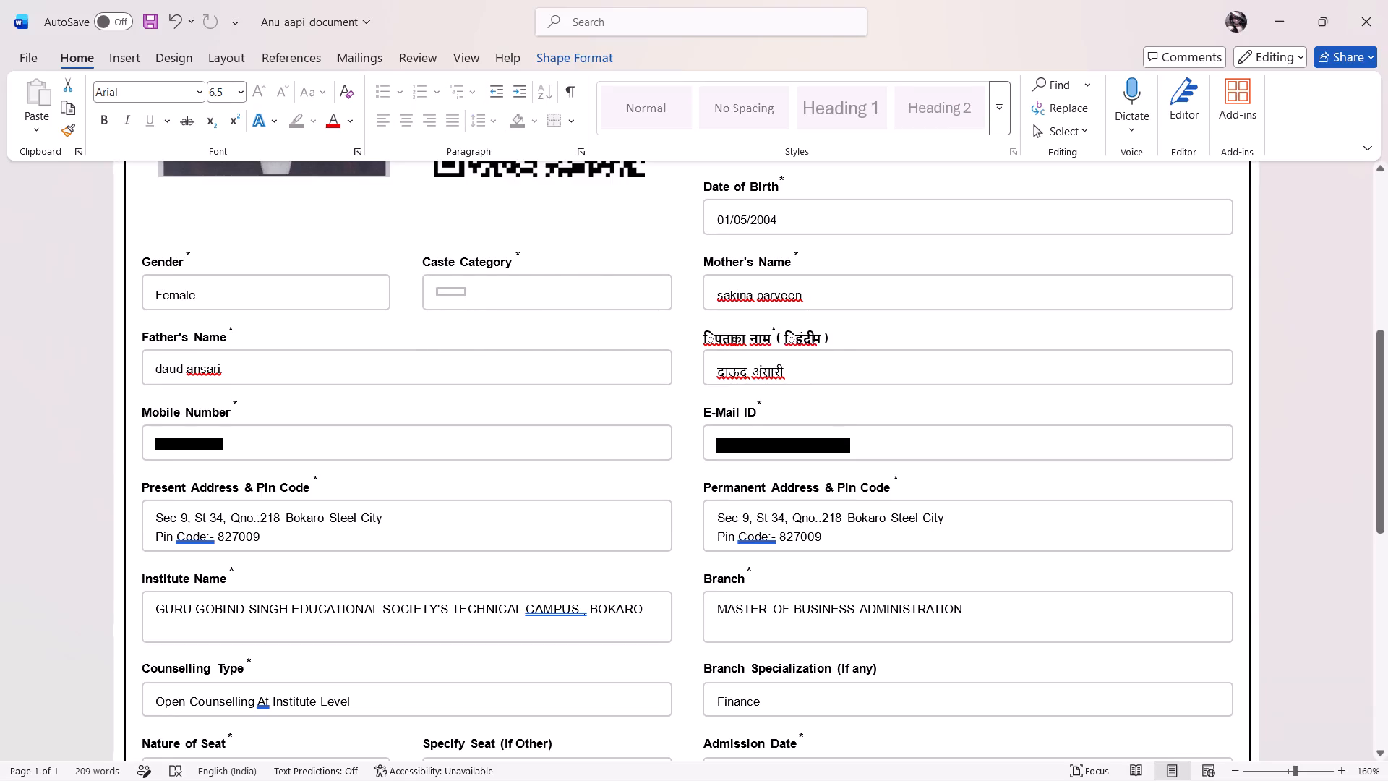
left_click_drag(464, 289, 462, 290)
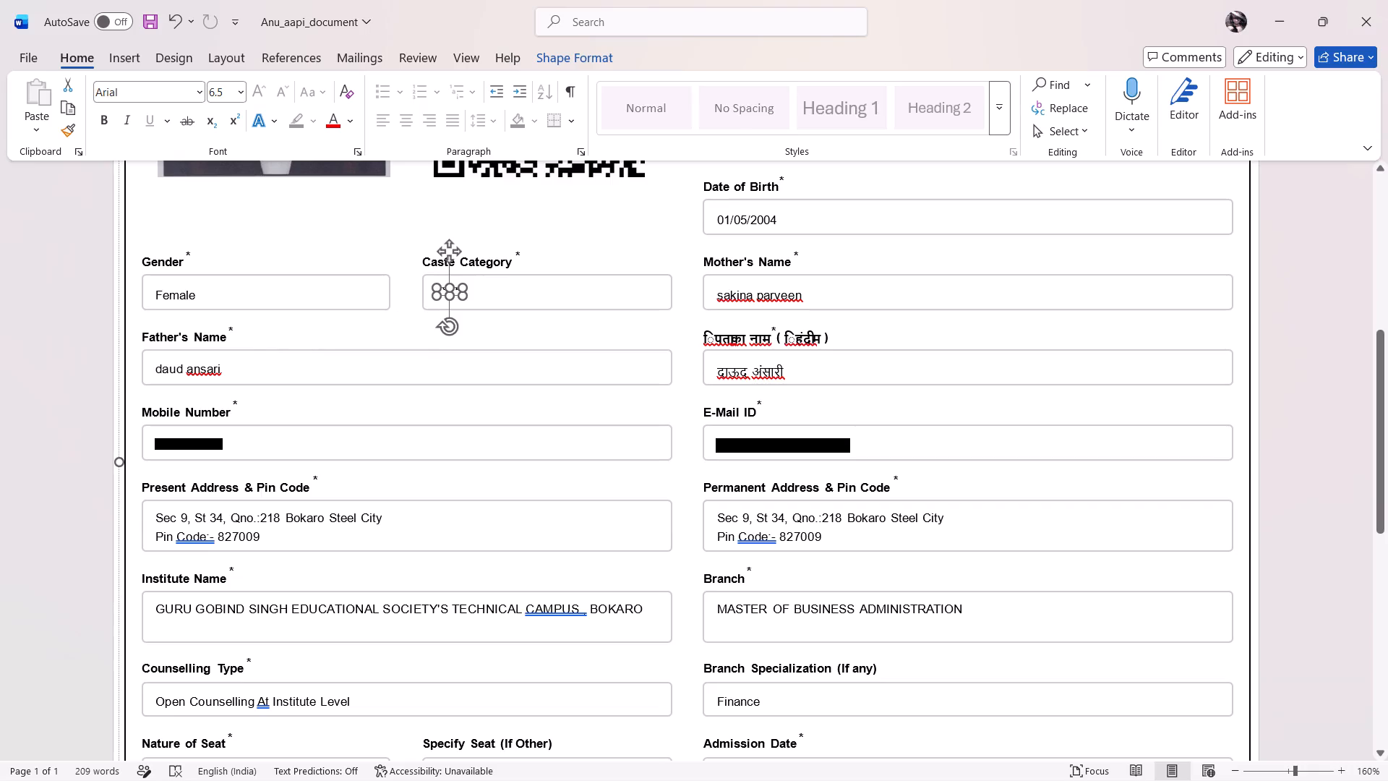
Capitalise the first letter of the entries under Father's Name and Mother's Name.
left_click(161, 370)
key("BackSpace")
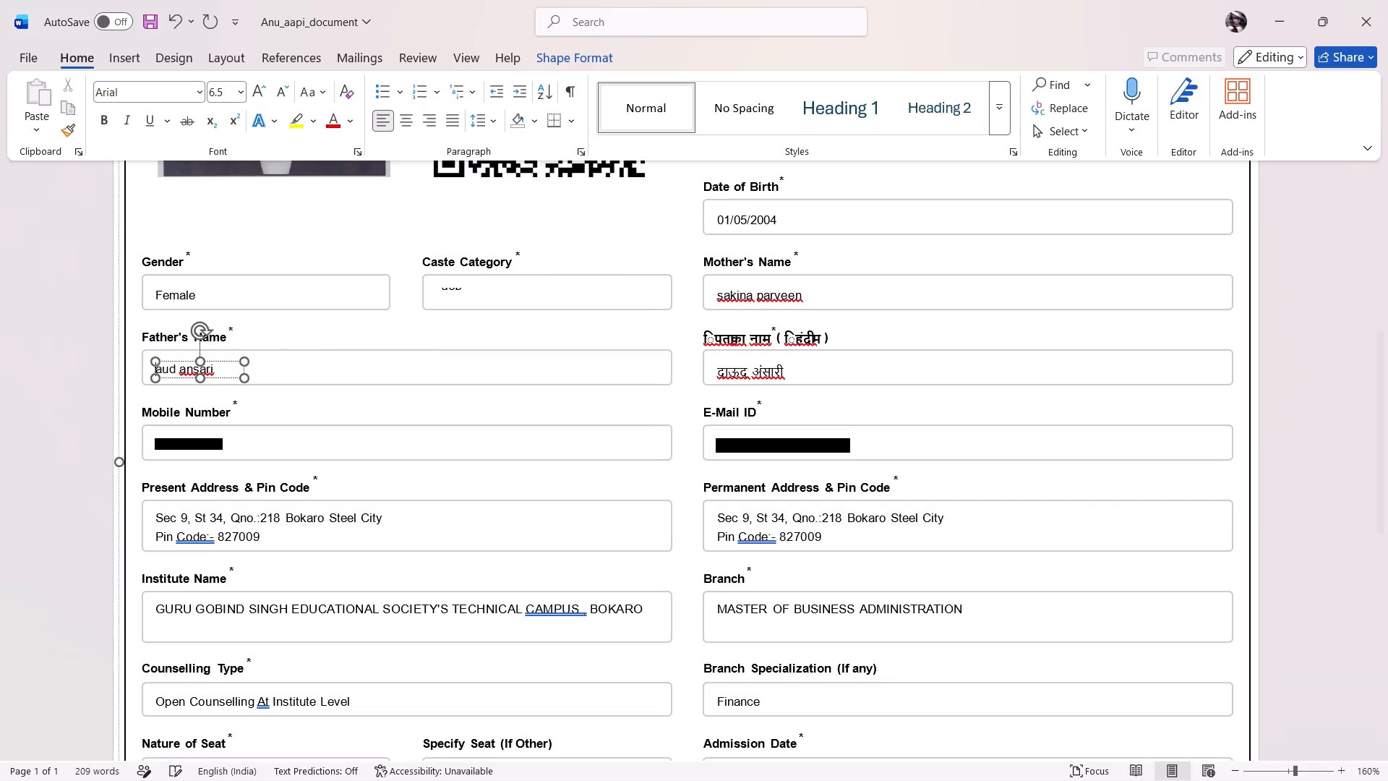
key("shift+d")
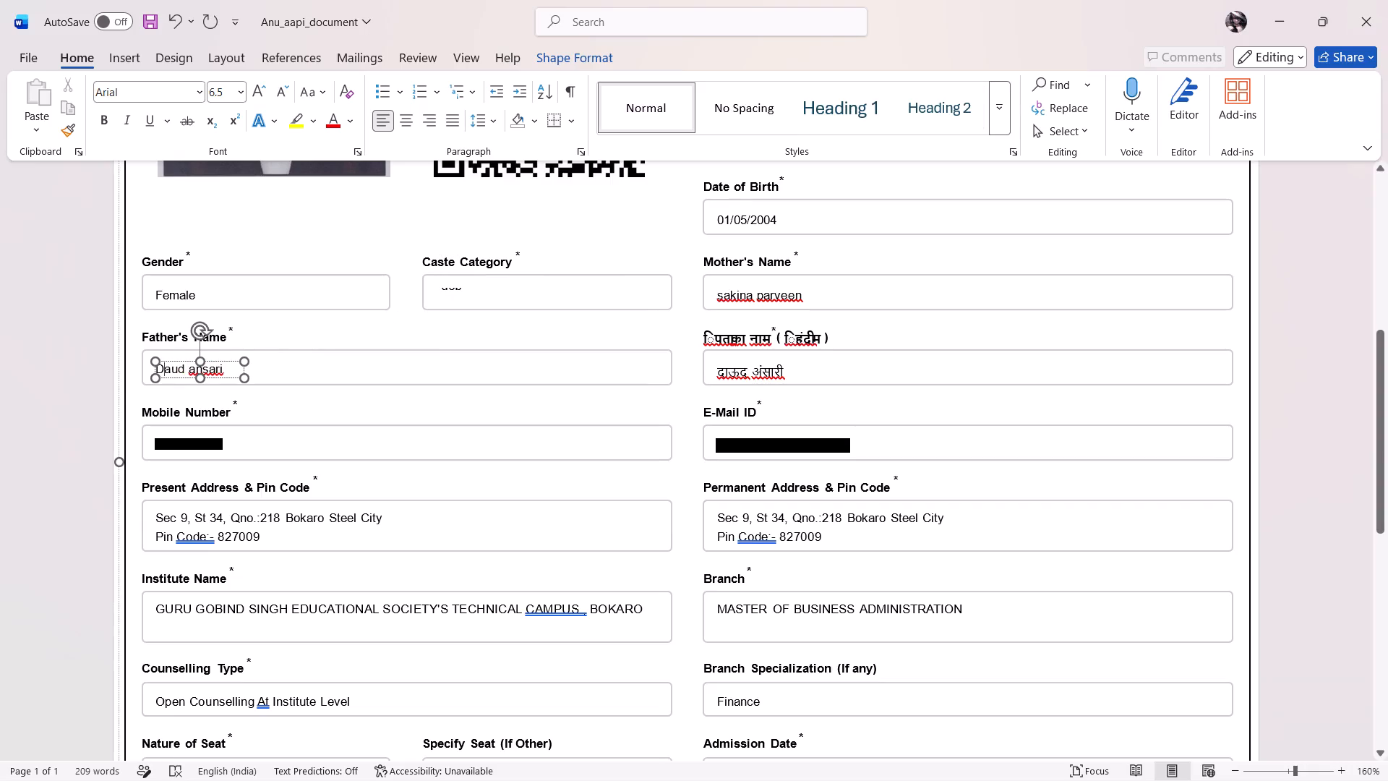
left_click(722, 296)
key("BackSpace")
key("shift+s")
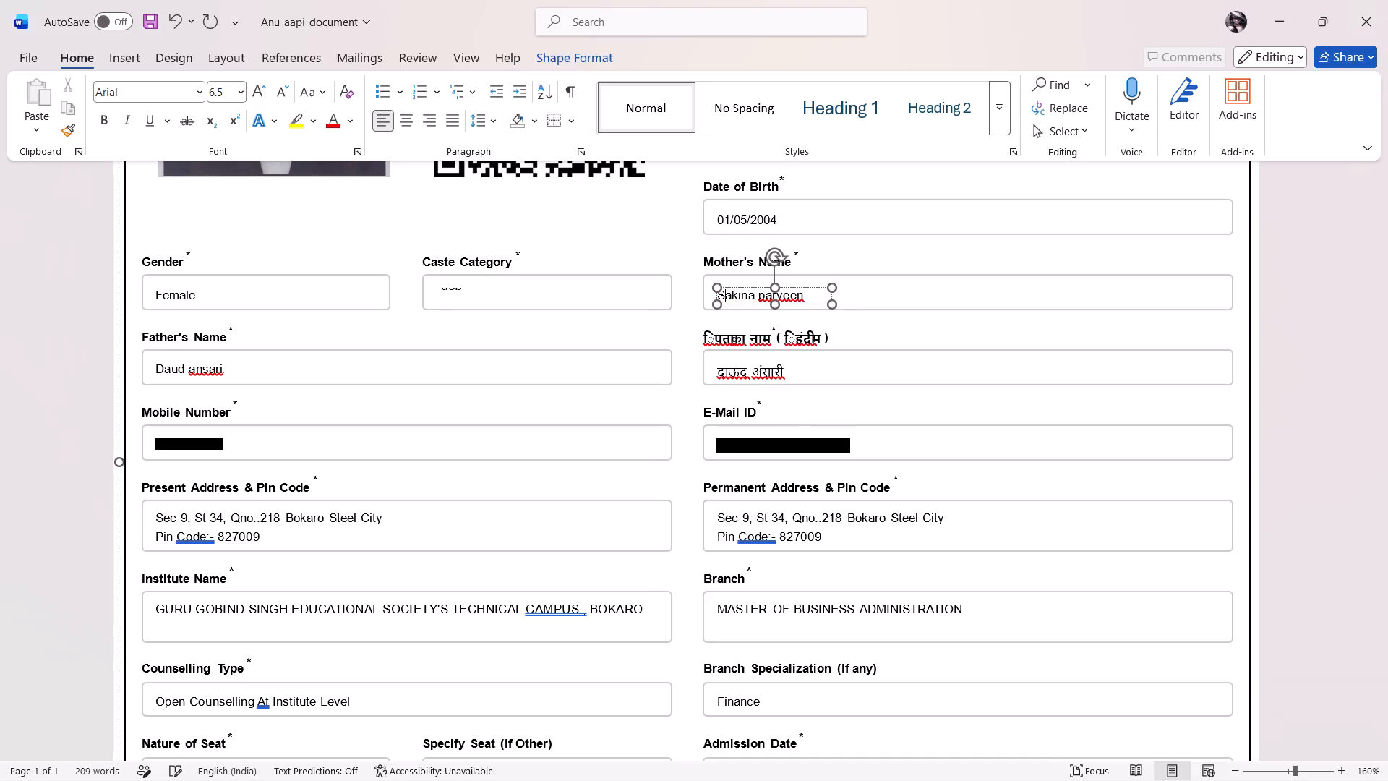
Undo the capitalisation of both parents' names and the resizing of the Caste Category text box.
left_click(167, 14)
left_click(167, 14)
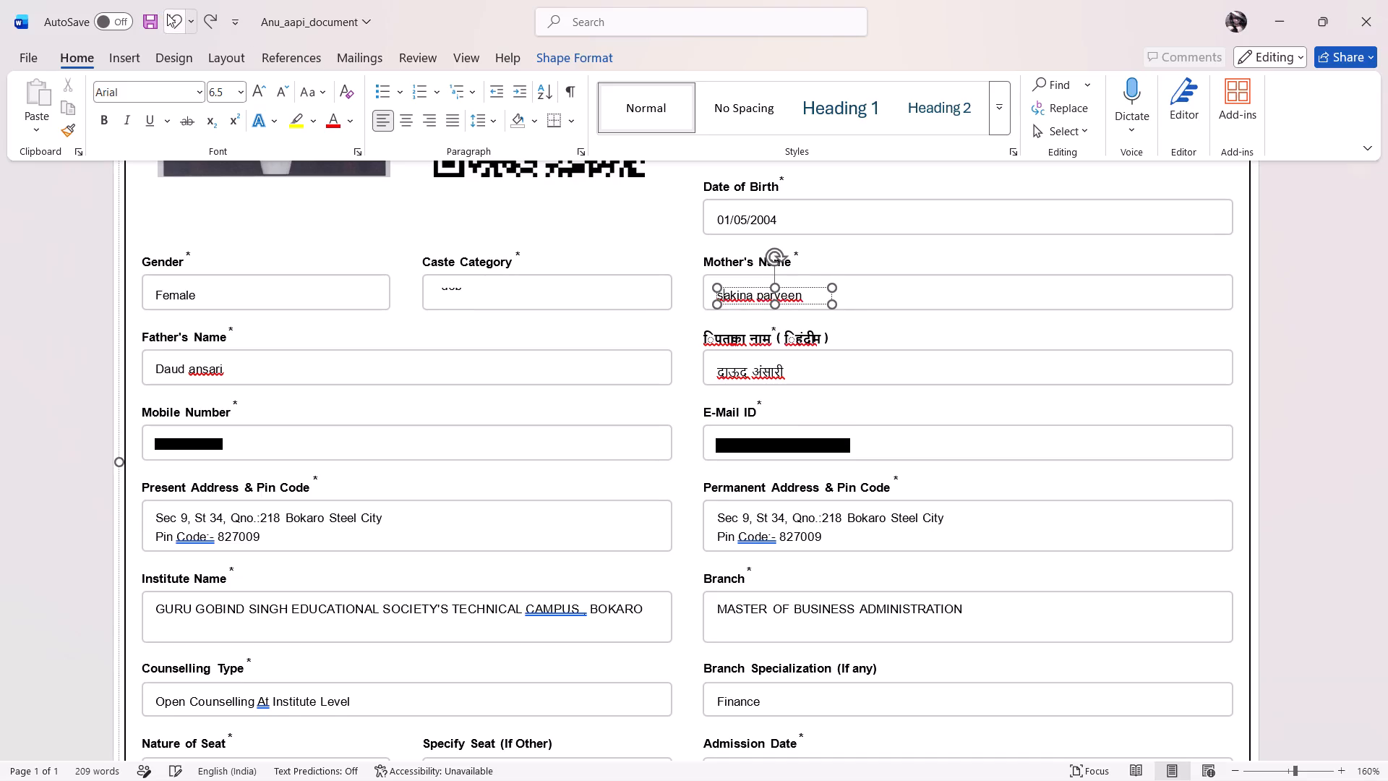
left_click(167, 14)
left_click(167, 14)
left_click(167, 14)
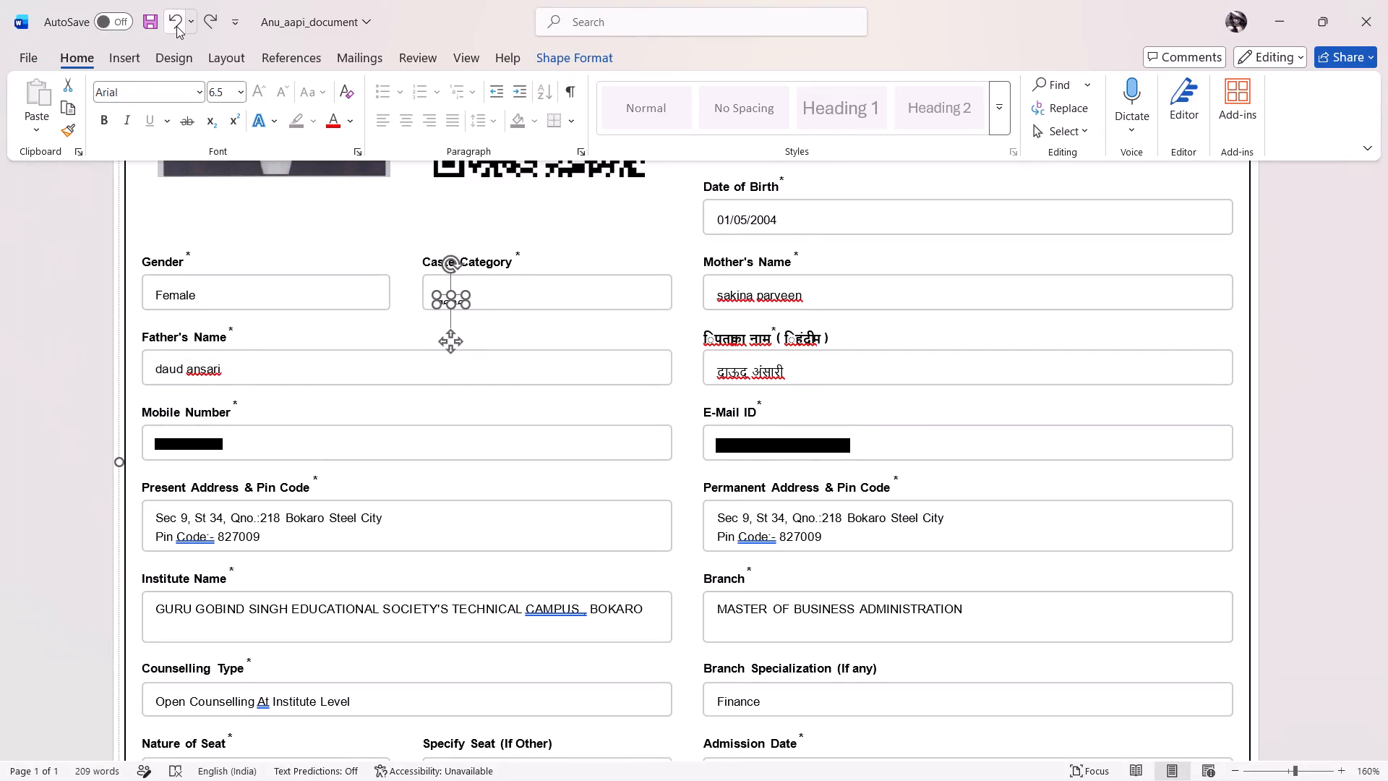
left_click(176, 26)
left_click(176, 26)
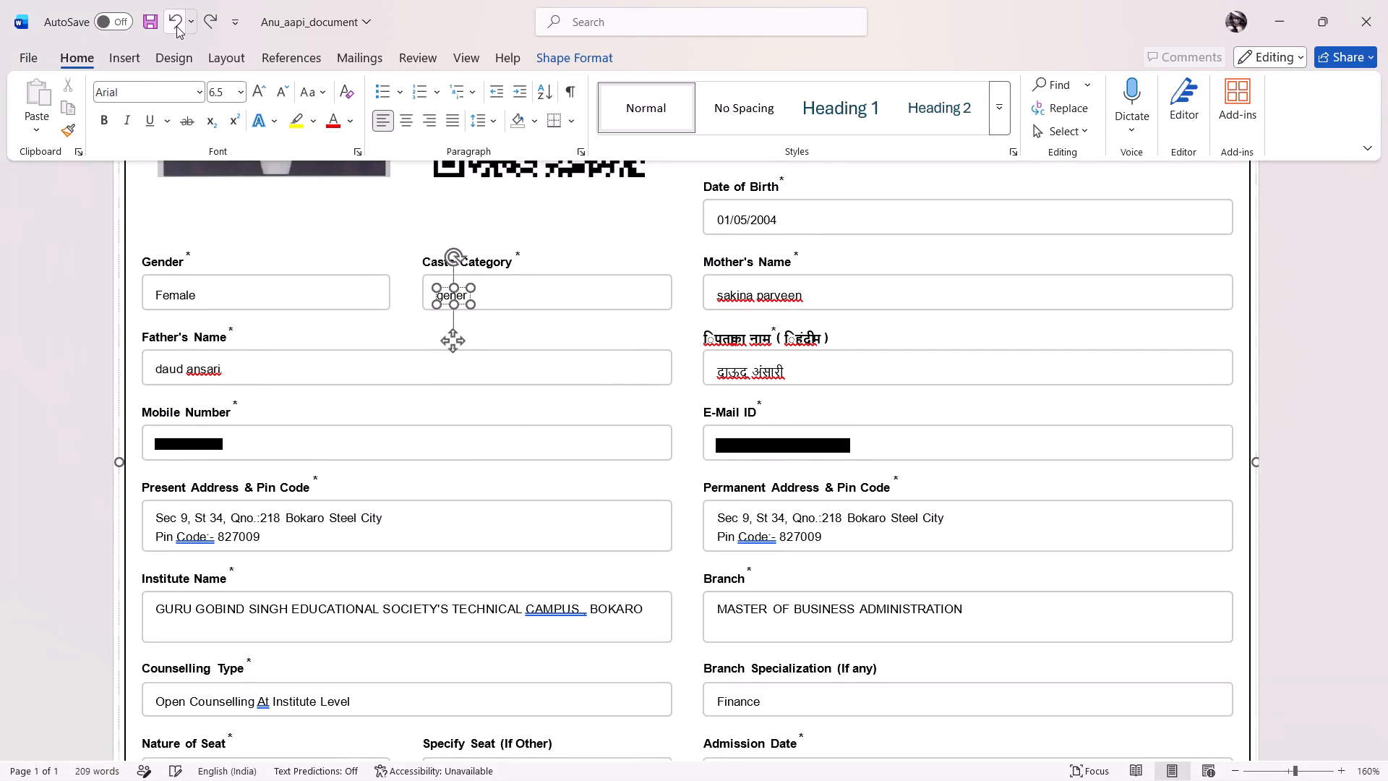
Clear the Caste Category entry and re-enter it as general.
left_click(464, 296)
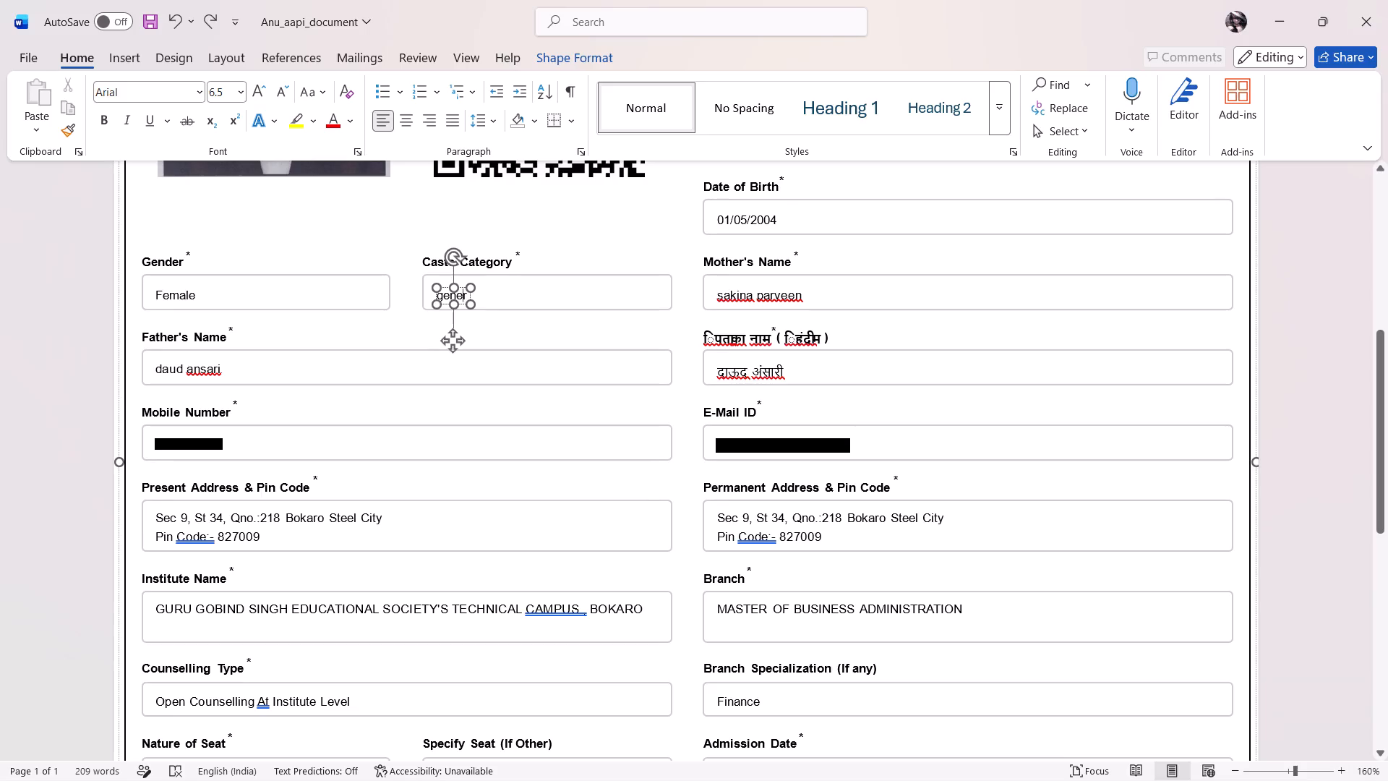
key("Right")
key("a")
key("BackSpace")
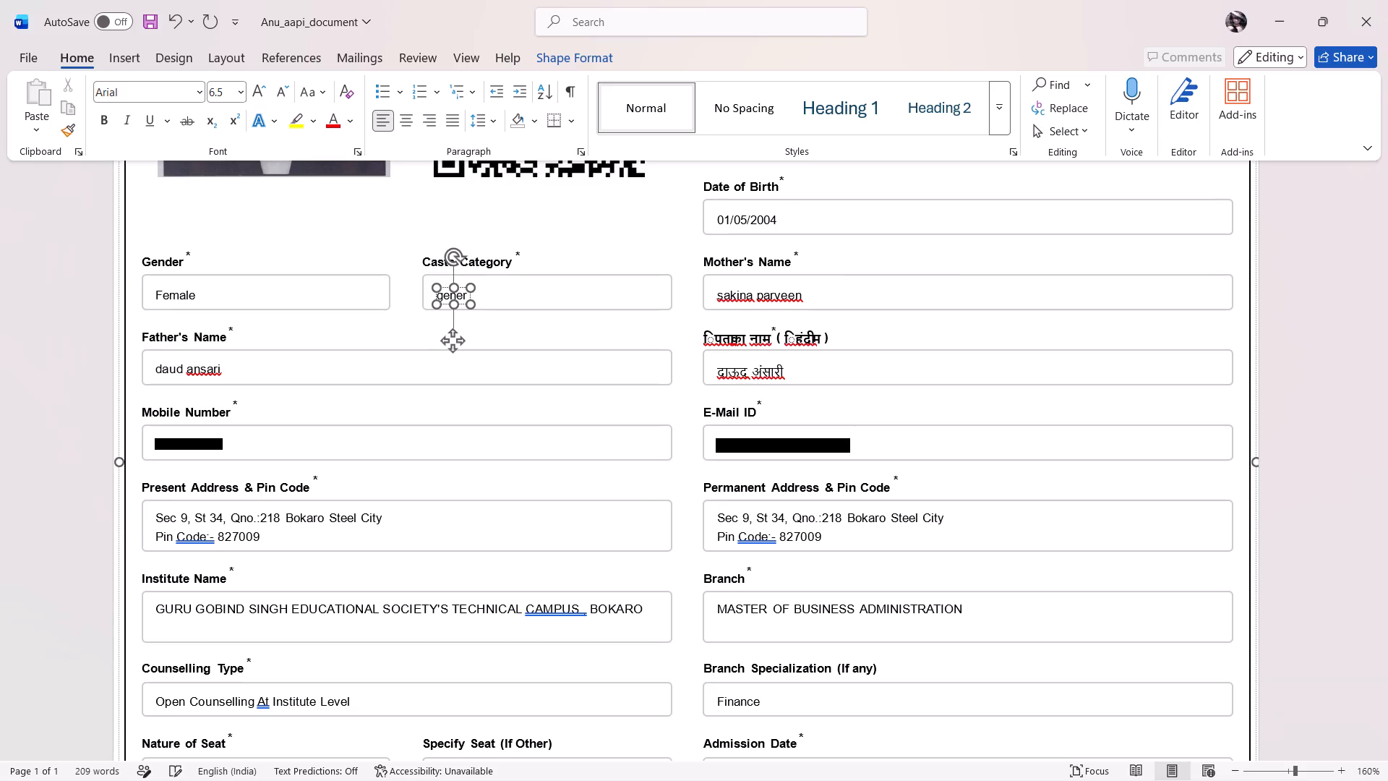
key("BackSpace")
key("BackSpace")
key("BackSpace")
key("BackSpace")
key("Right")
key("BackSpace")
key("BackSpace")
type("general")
Clear the Caste Category entry completely.
key("BackSpace")
key("BackSpace")
key("BackSpace")
key("BackSpace")
key("BackSpace")
key("BackSpace")
key("BackSpace")
key("BackSpace")
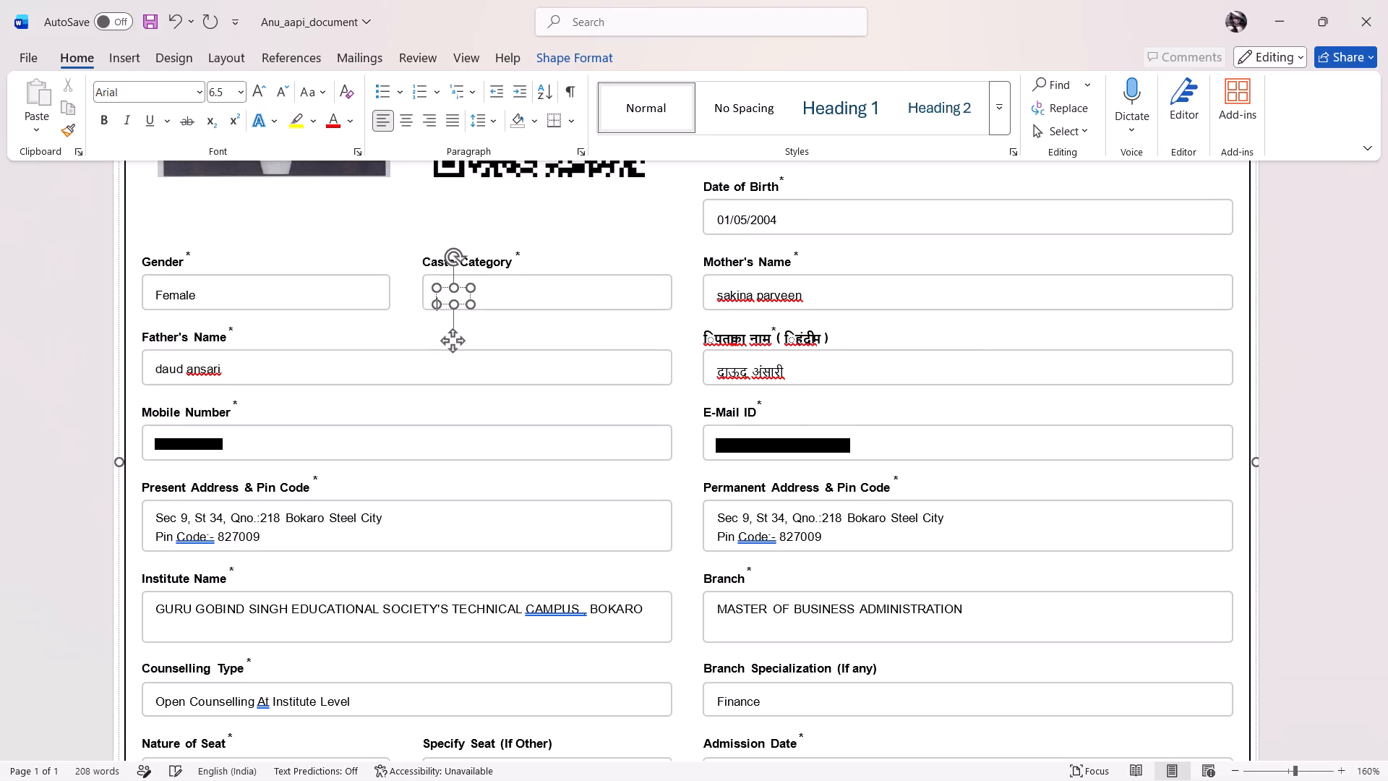
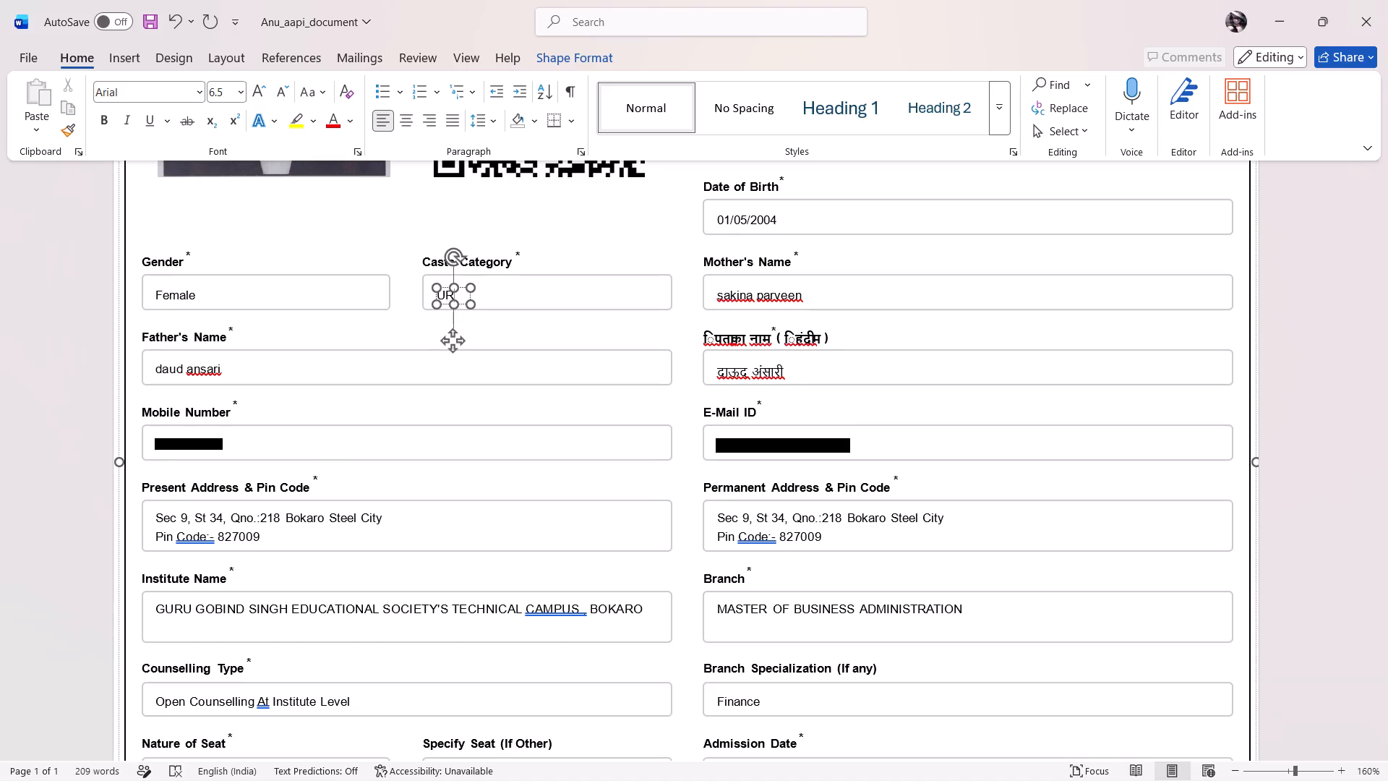
Widen the Caste Category text box and replace its entry with general, adjusting the box size around the word.
left_click_drag(471, 290, 499, 289)
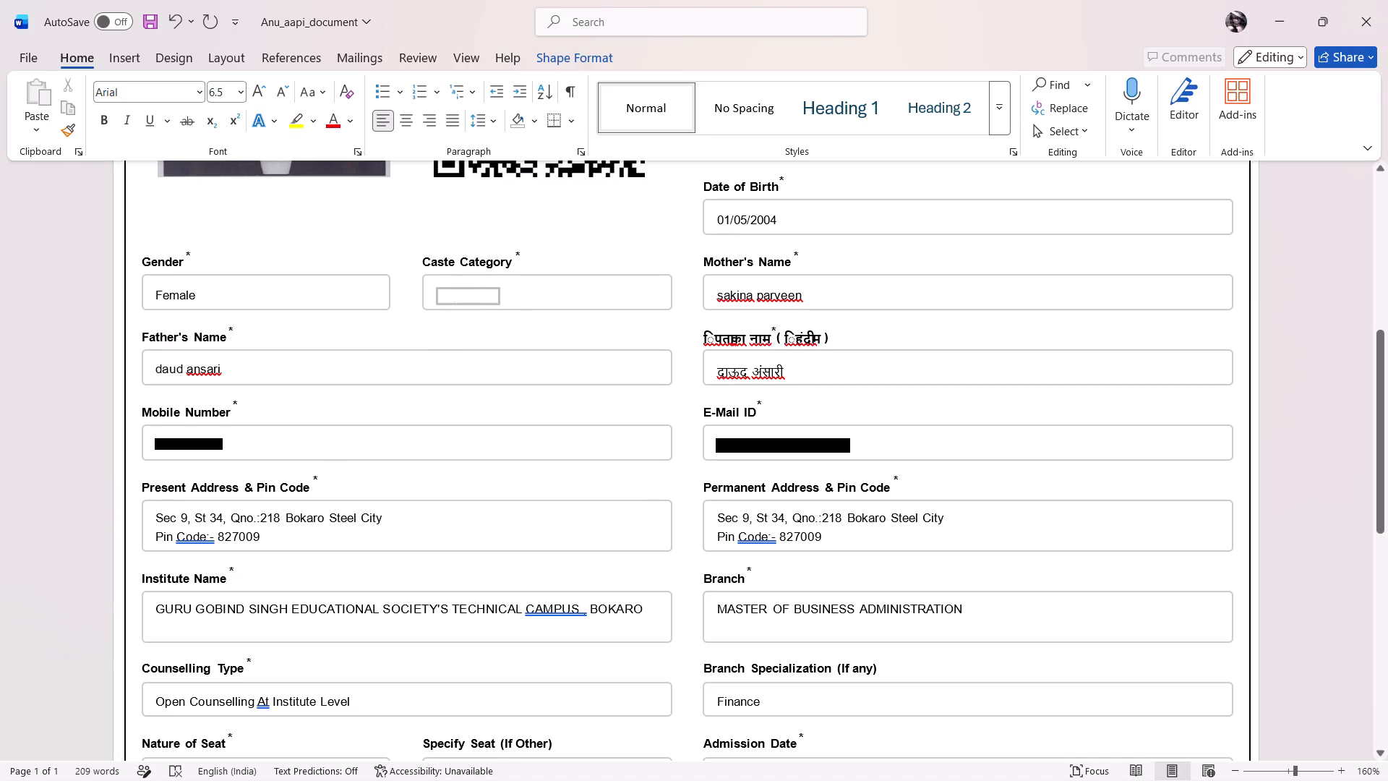
left_click(468, 294)
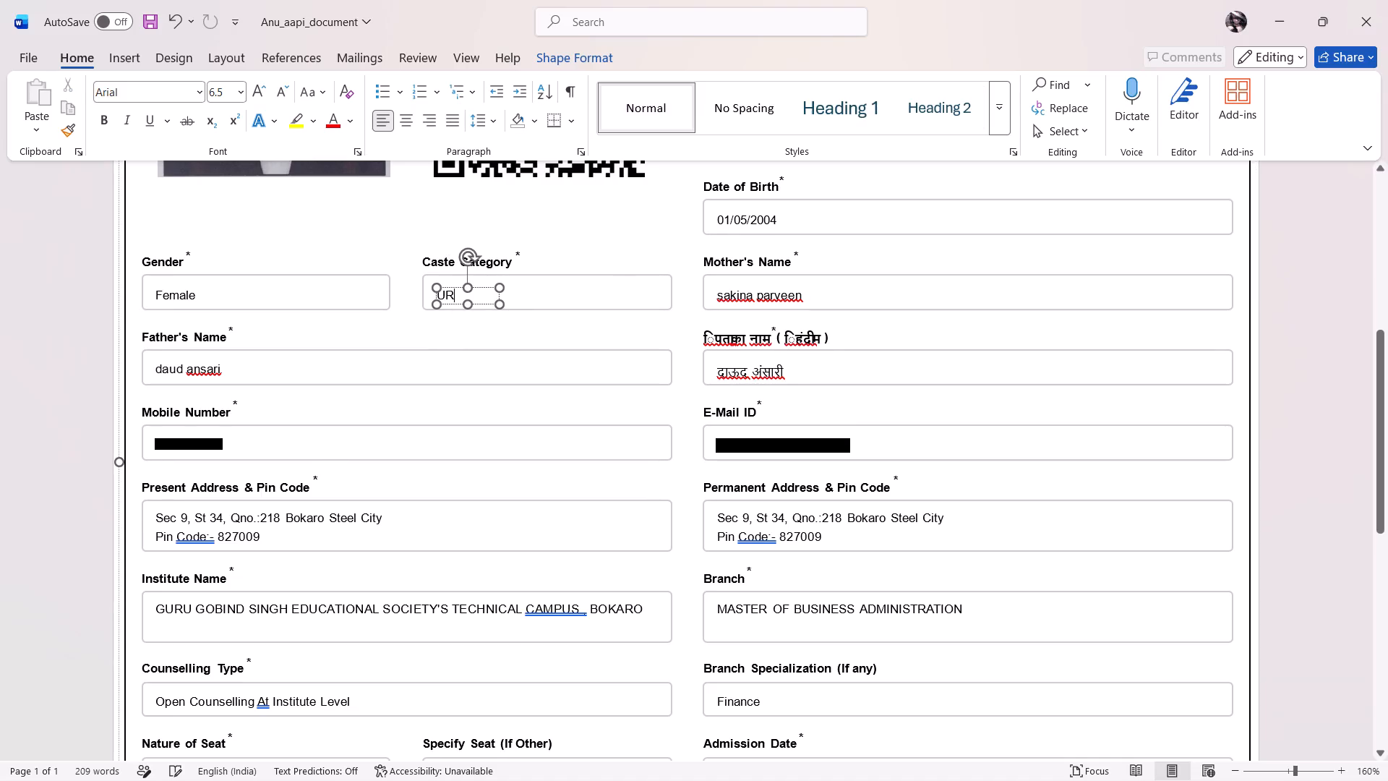
key("BackSpace")
key("BackSpace")
key("BackSpace")
key("g")
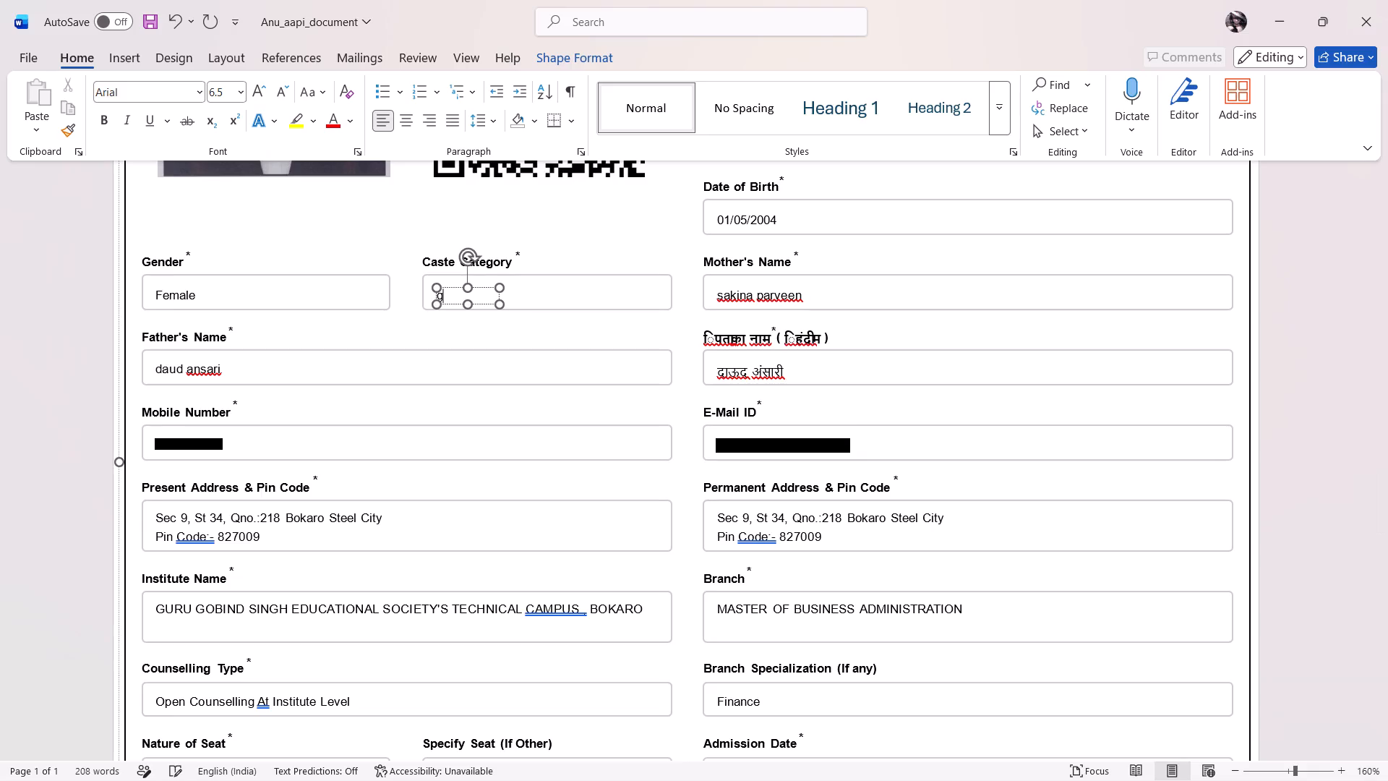
type("eneral")
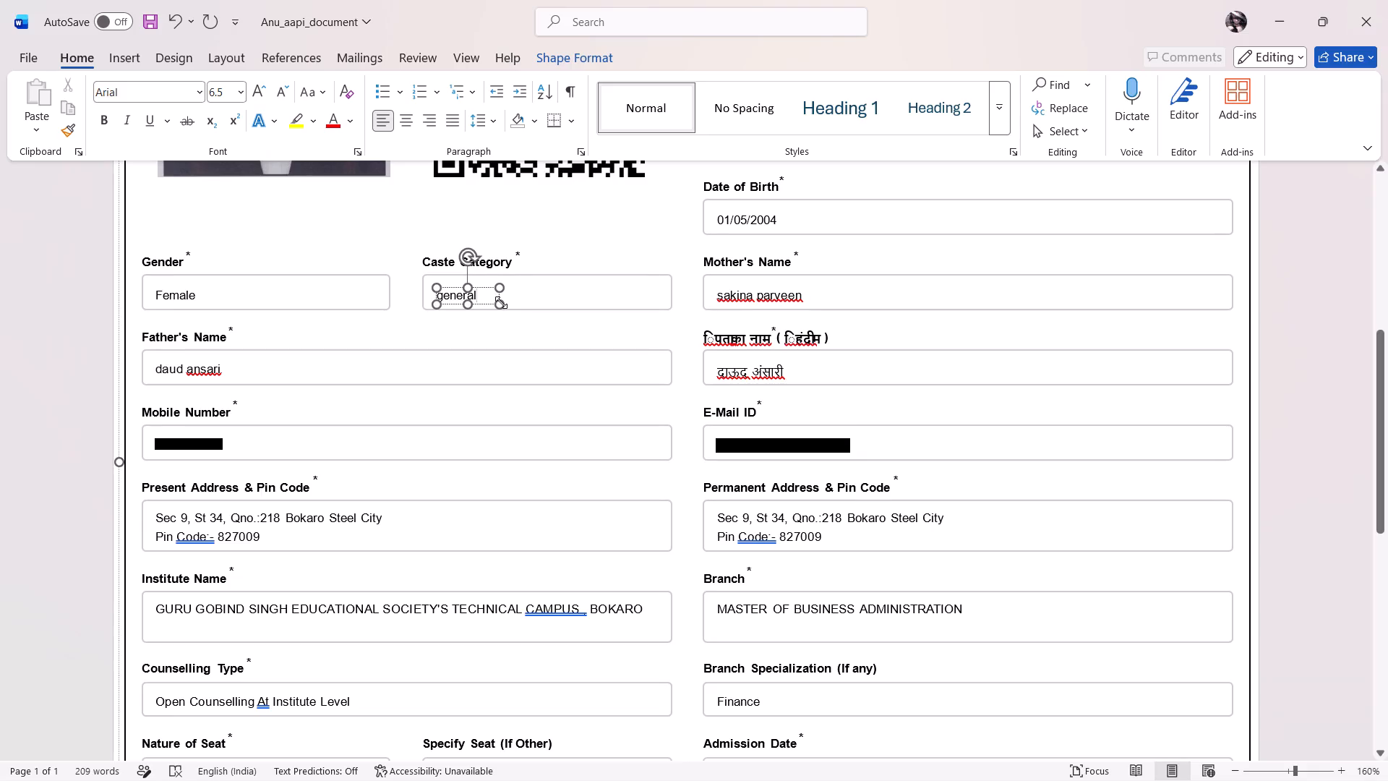
left_click(501, 302)
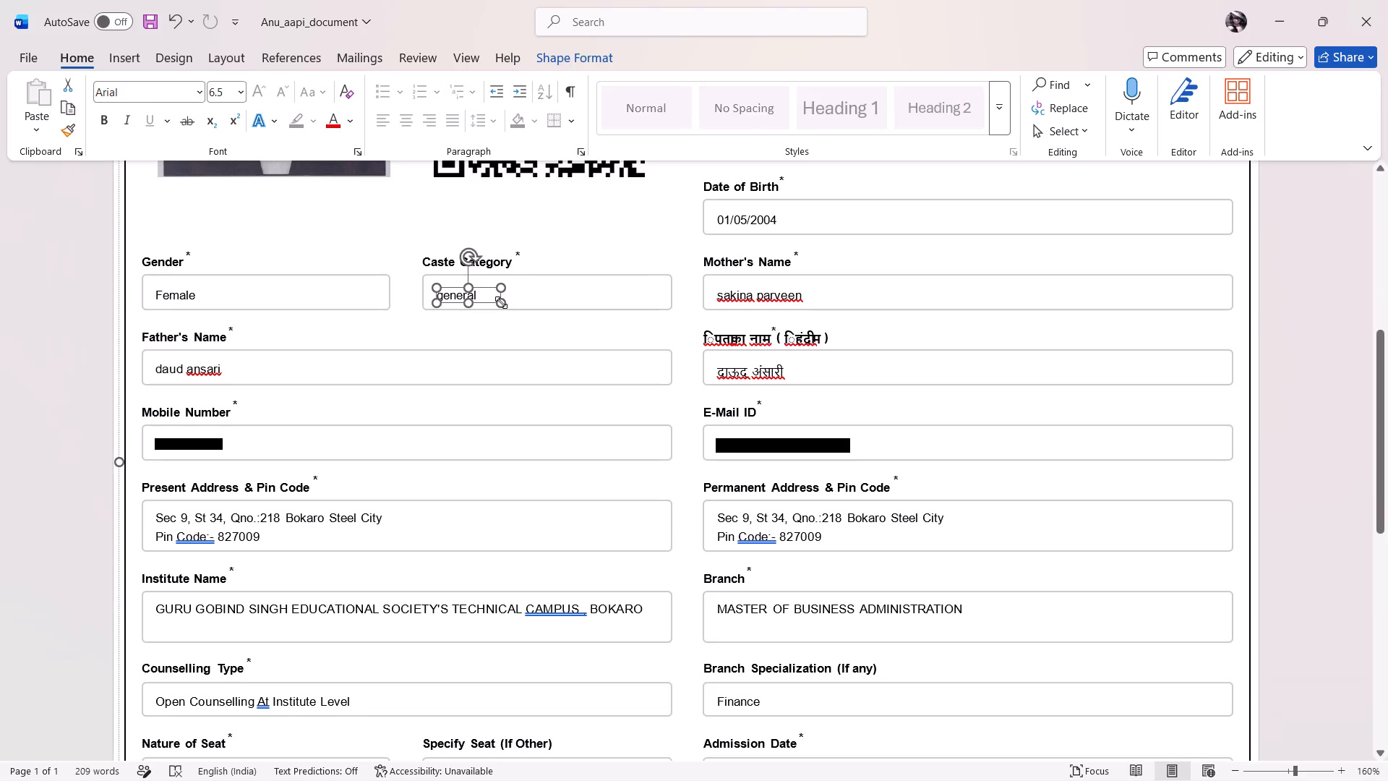
left_click(501, 302)
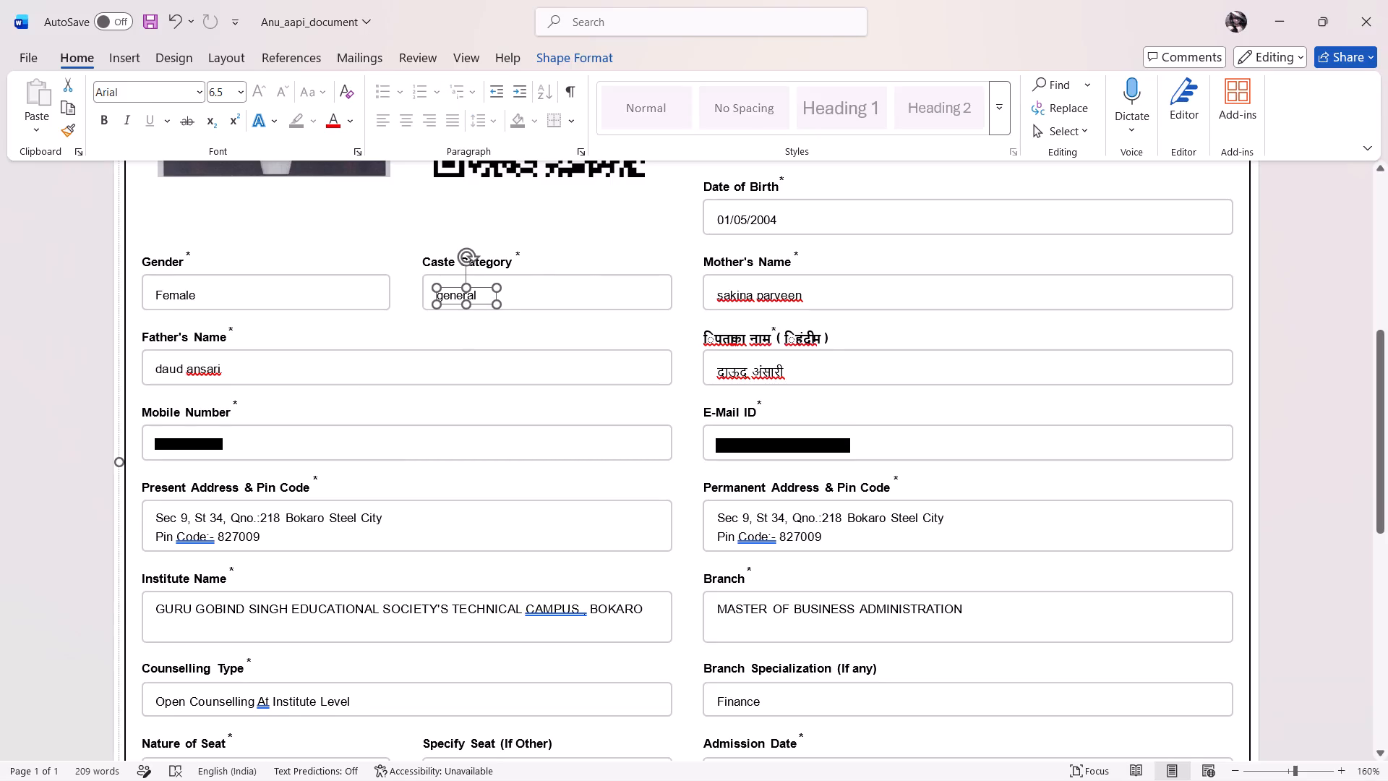
Capitalise the first letter of the first name under Father's Name.
left_click(161, 370)
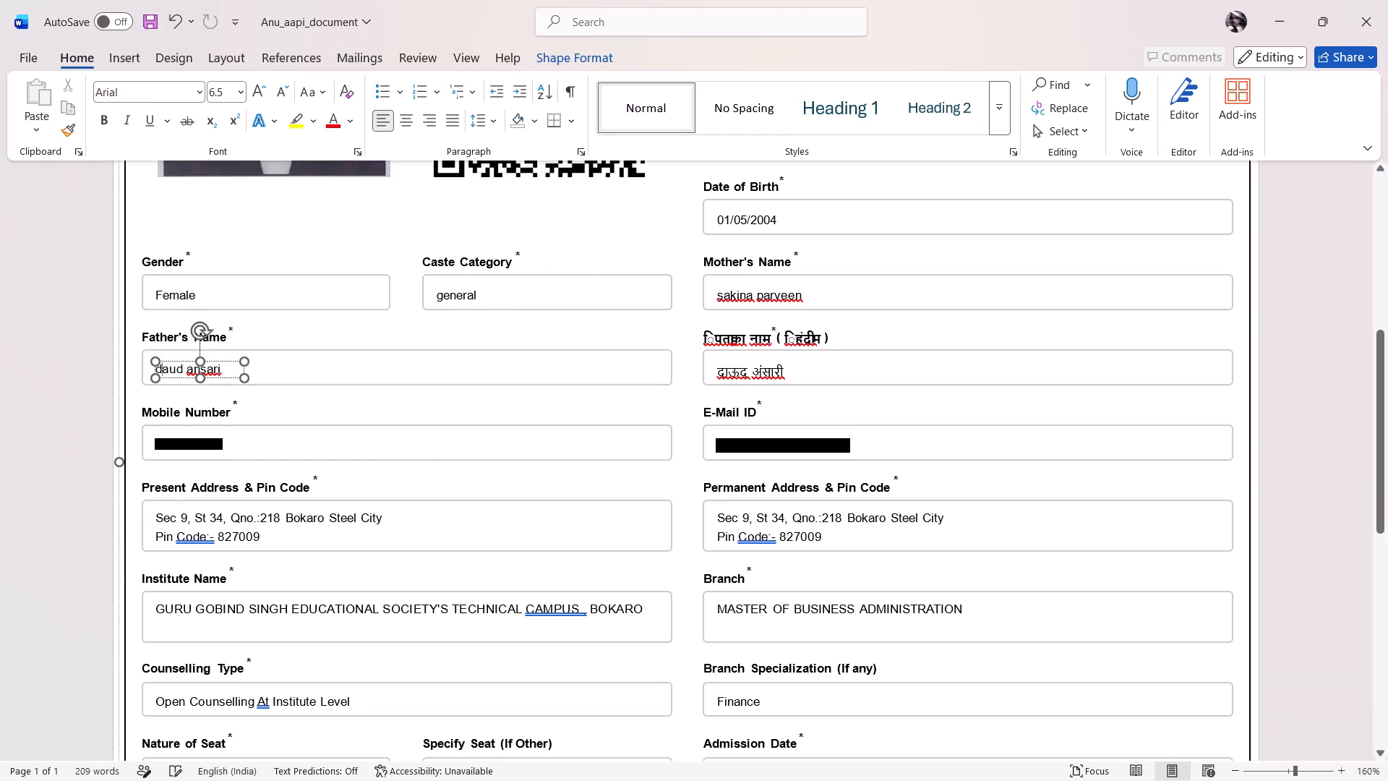
key("BackSpace")
key("shift+d")
Capitalise the Caste Category entry as General.
left_click(443, 296)
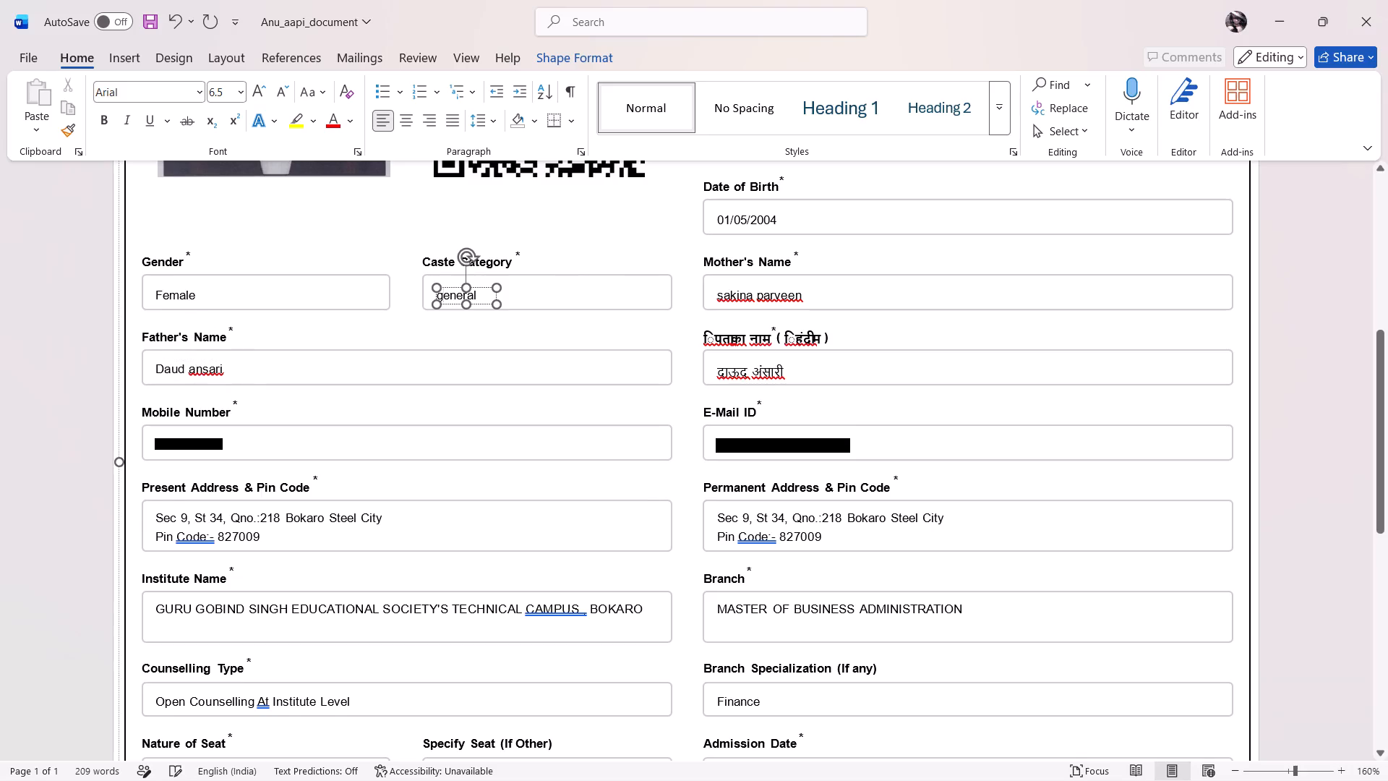
key("BackSpace")
key("shift+g")
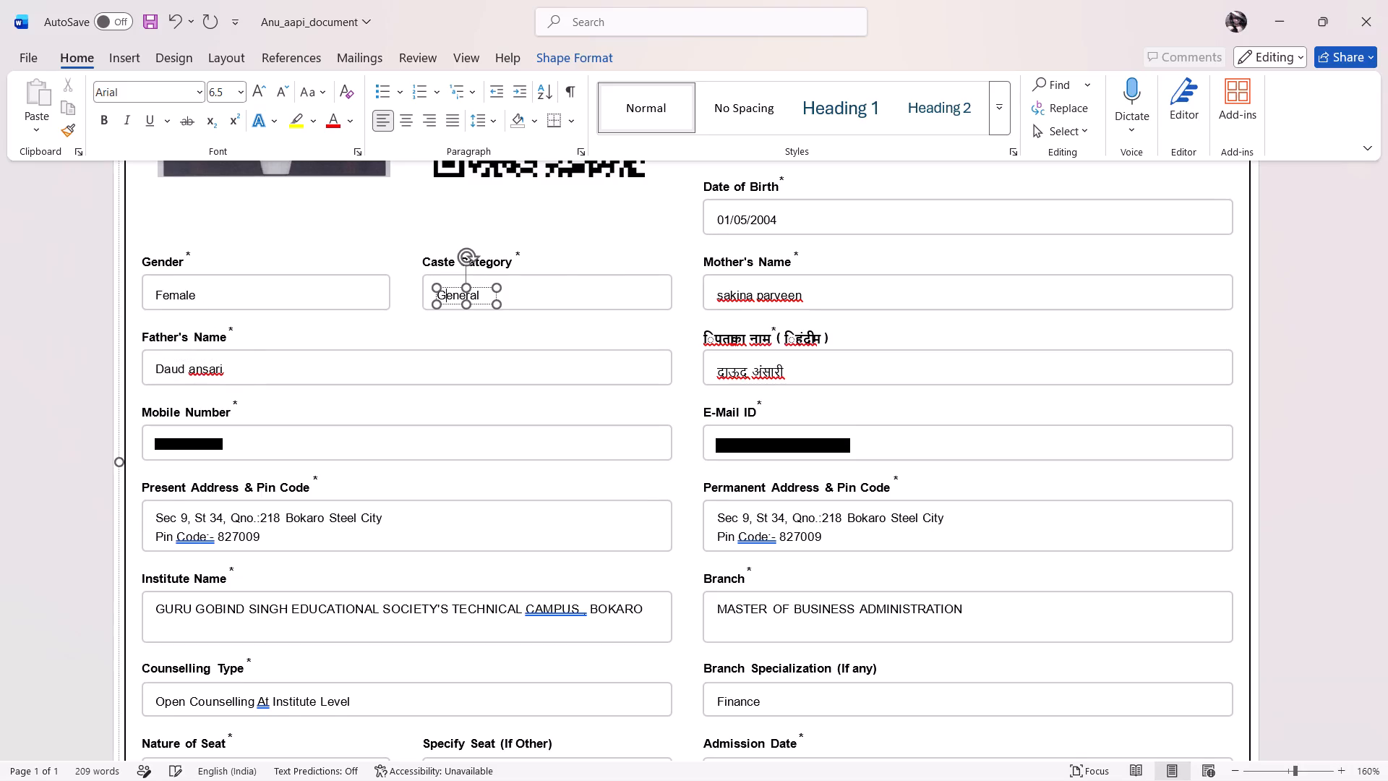
Capitalise the first letter of both words in the Mother's Name entry.
left_click(723, 297)
key("BackSpace")
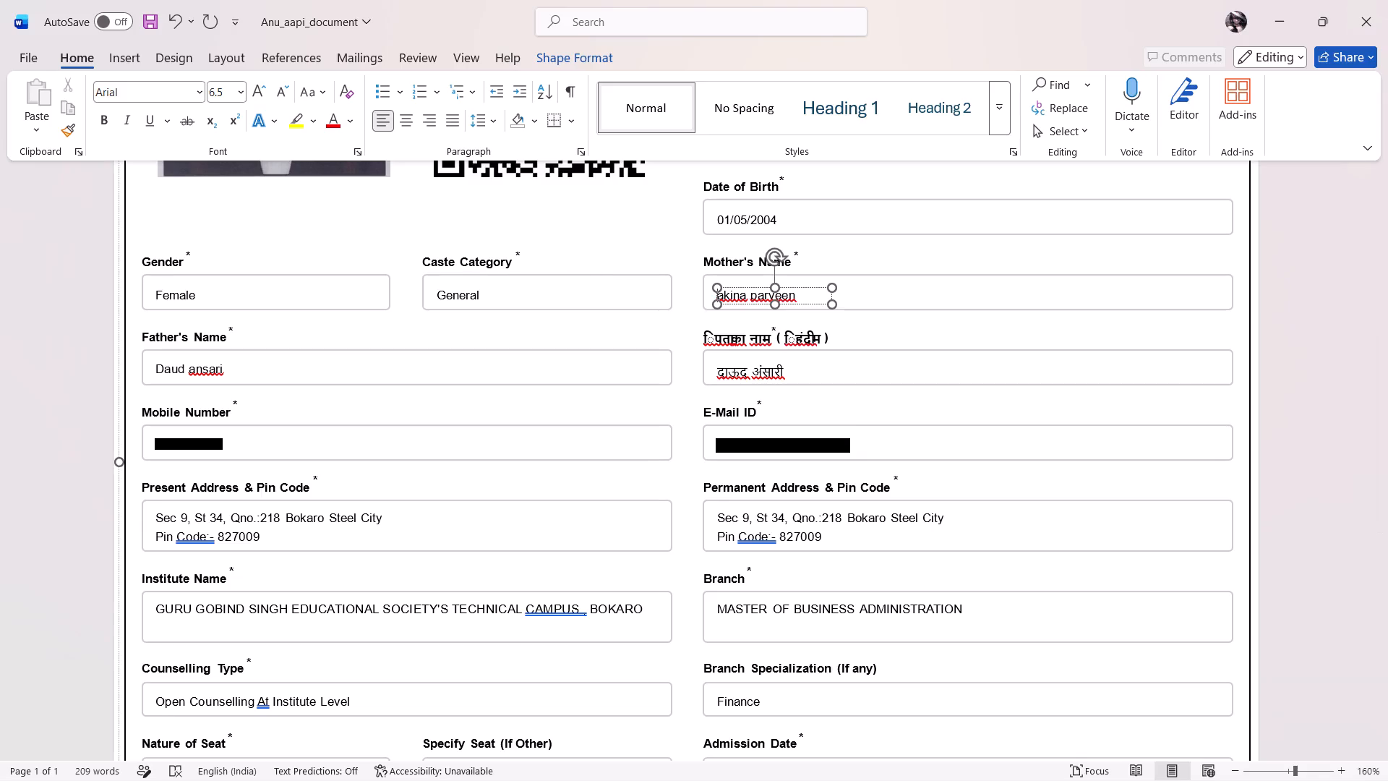
key("shift+s")
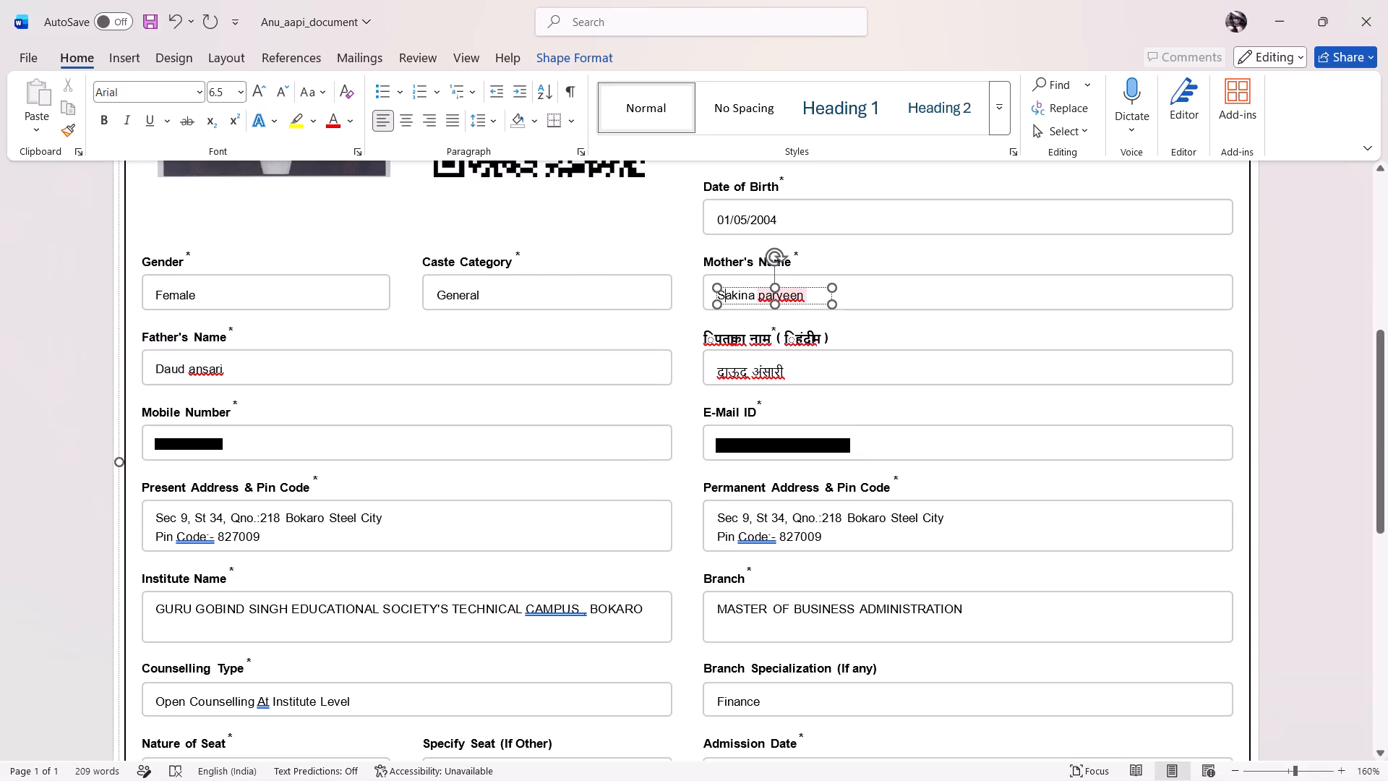
left_click(764, 296)
key("BackSpace")
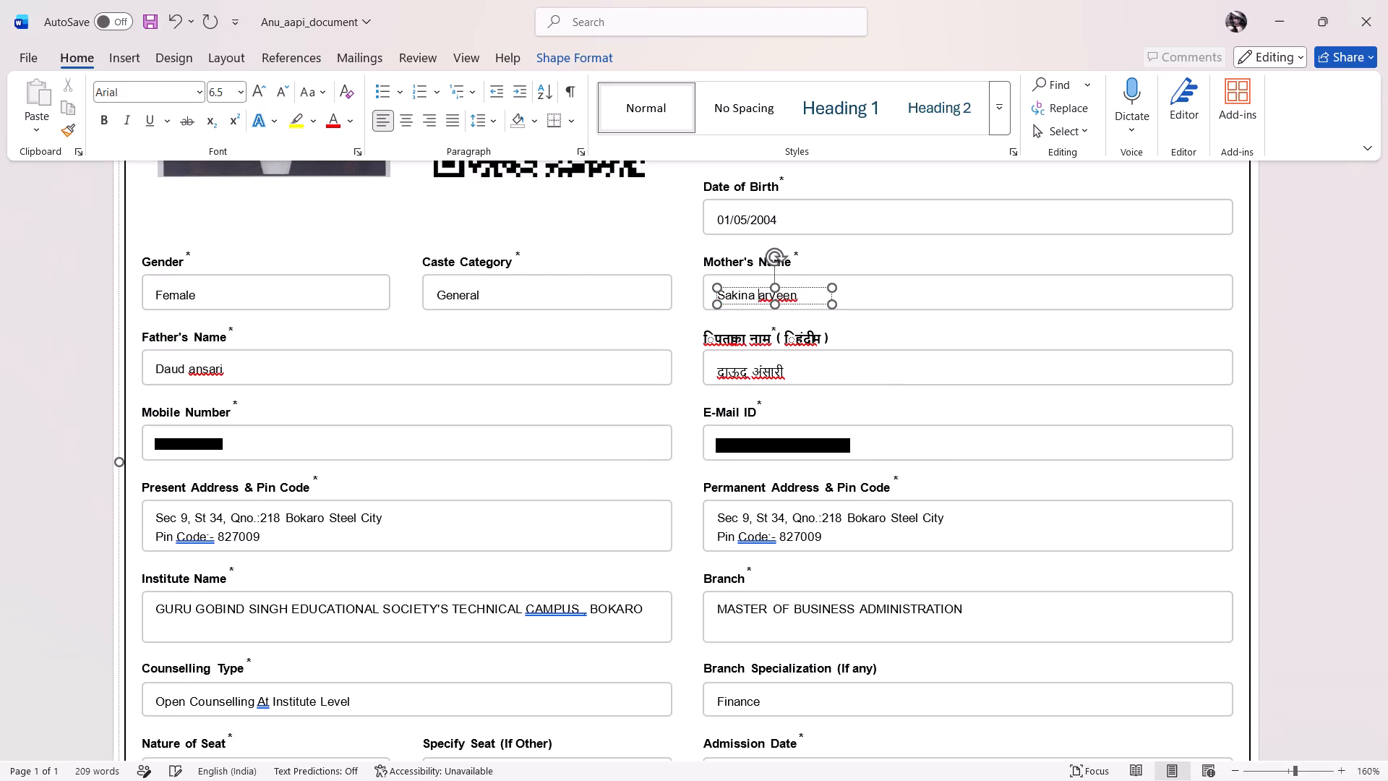
key("shift+p")
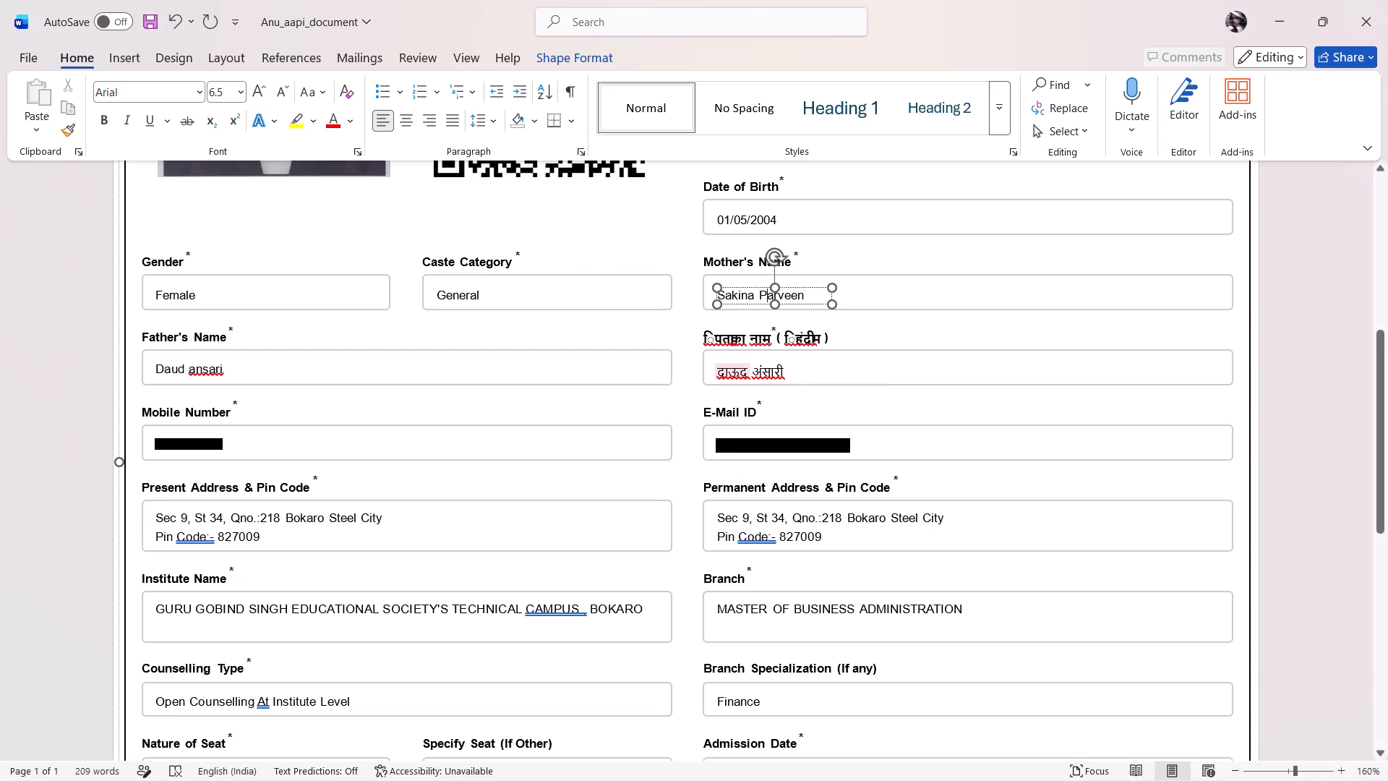
Capitalise the first letter of the surname in the Father's Name entry.
left_click(195, 367)
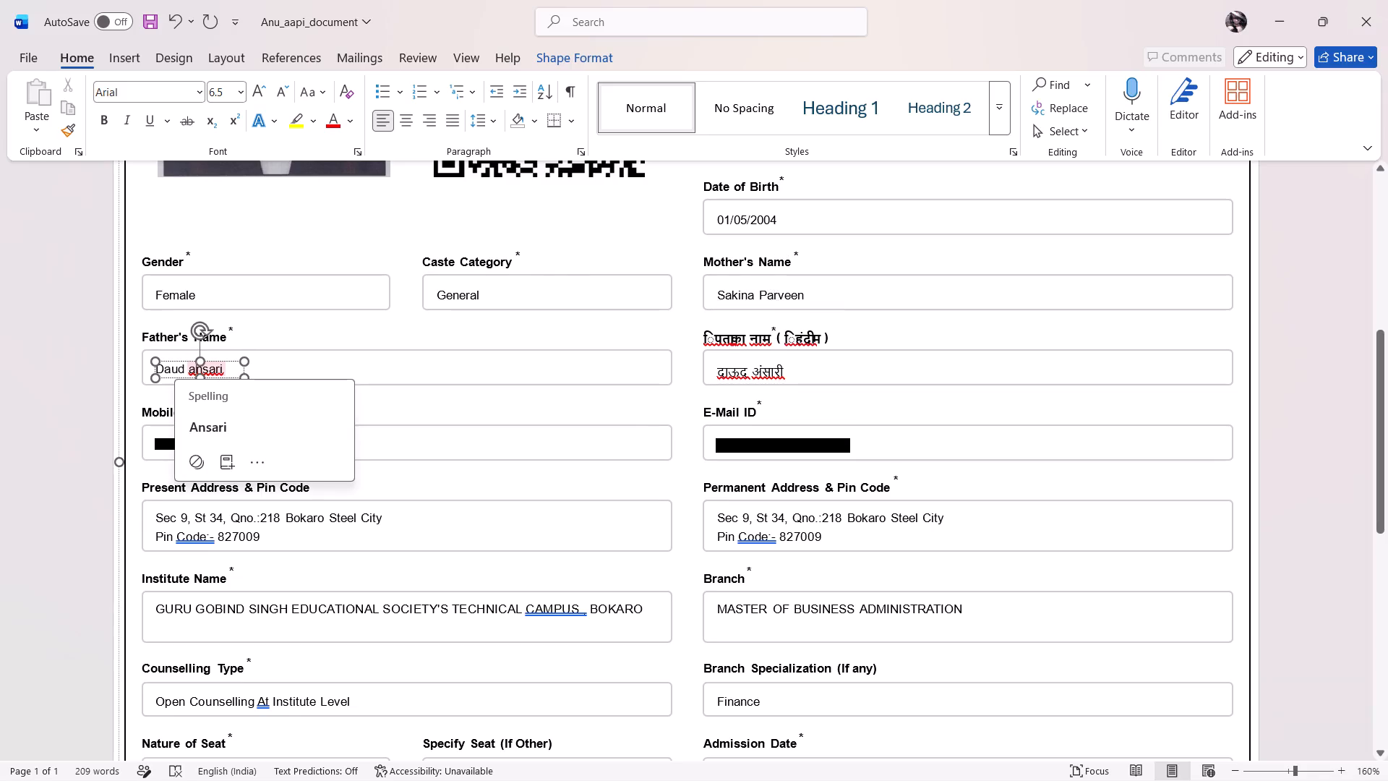
key("BackSpace")
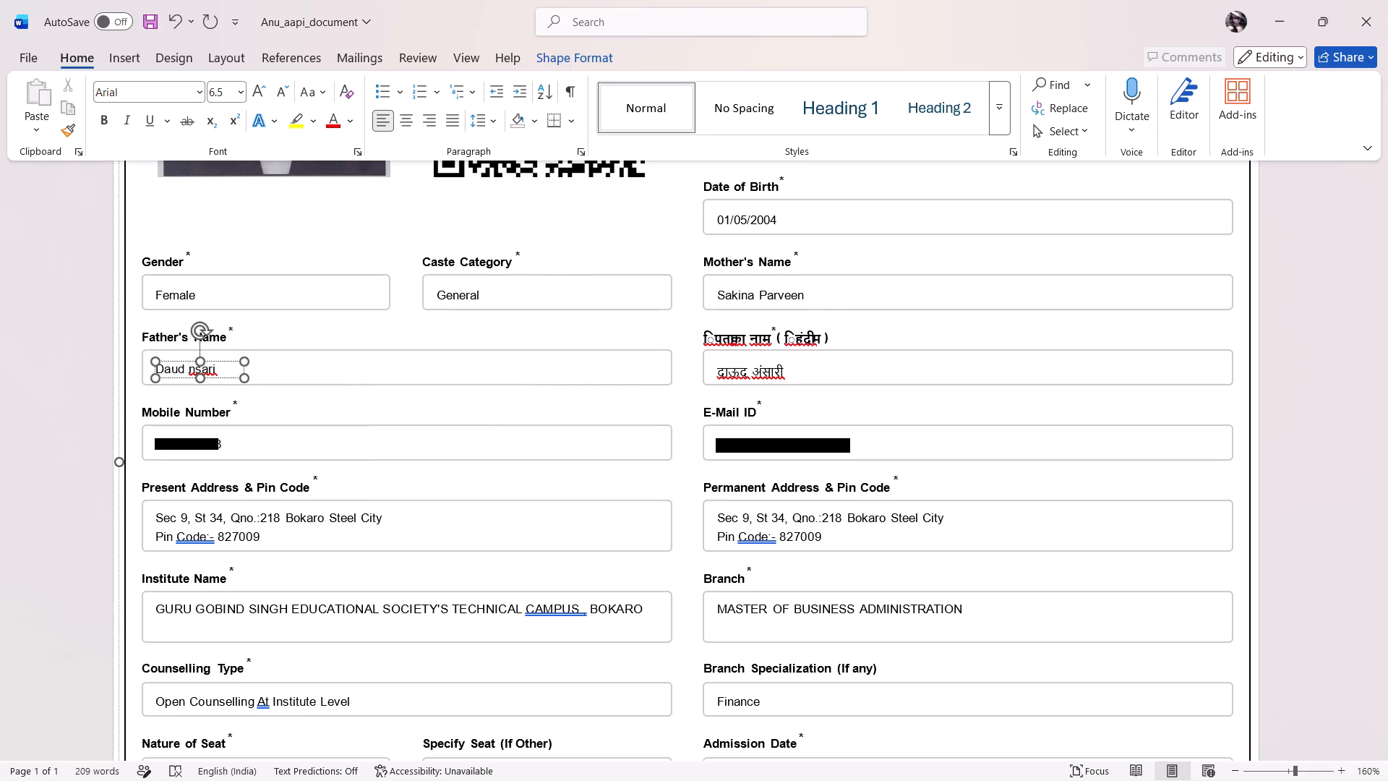
key("shift+a")
Check the form's remaining entries, from the parents' details down to the thumb impression and signature images.
scroll(633, 452, "down", 2)
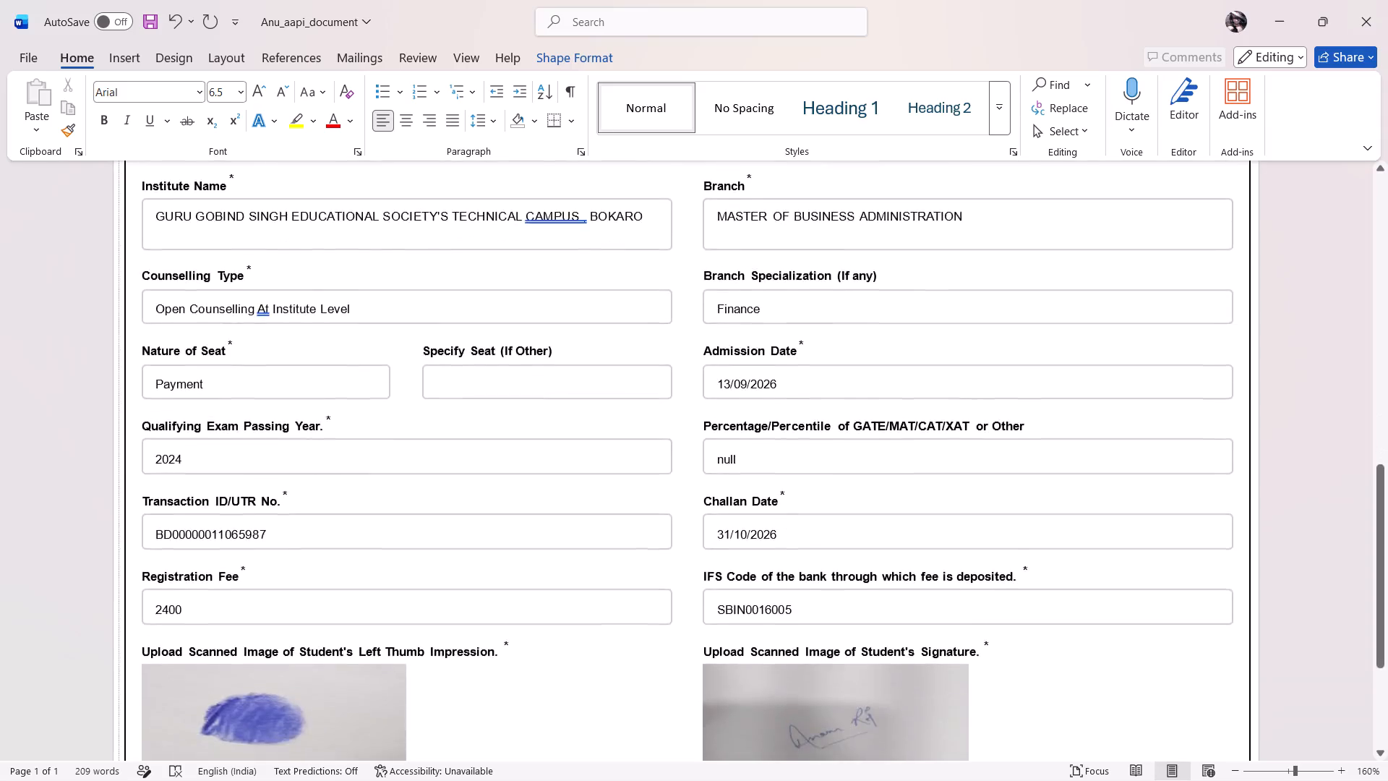
scroll(633, 452, "up", 1)
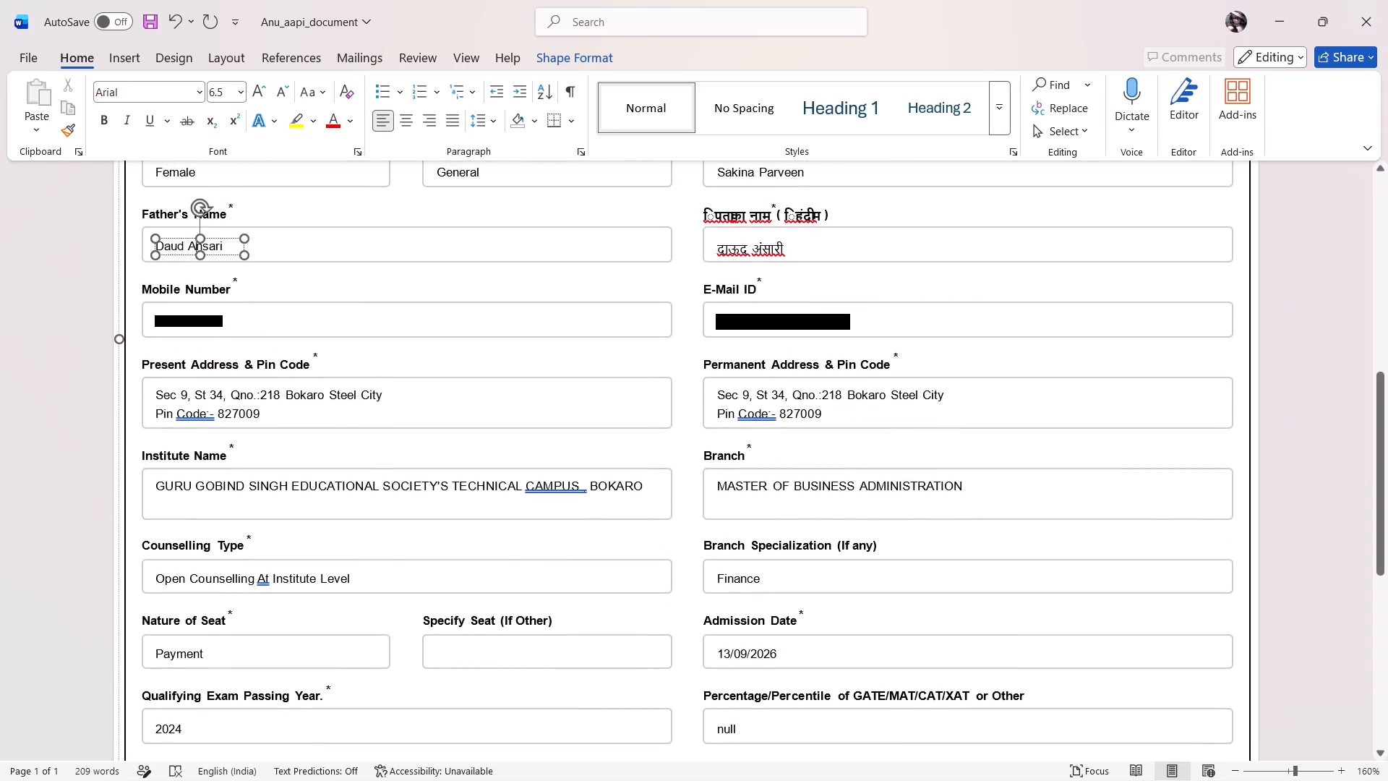
scroll(551, 411, "up", 1)
scroll(551, 411, "right", 1)
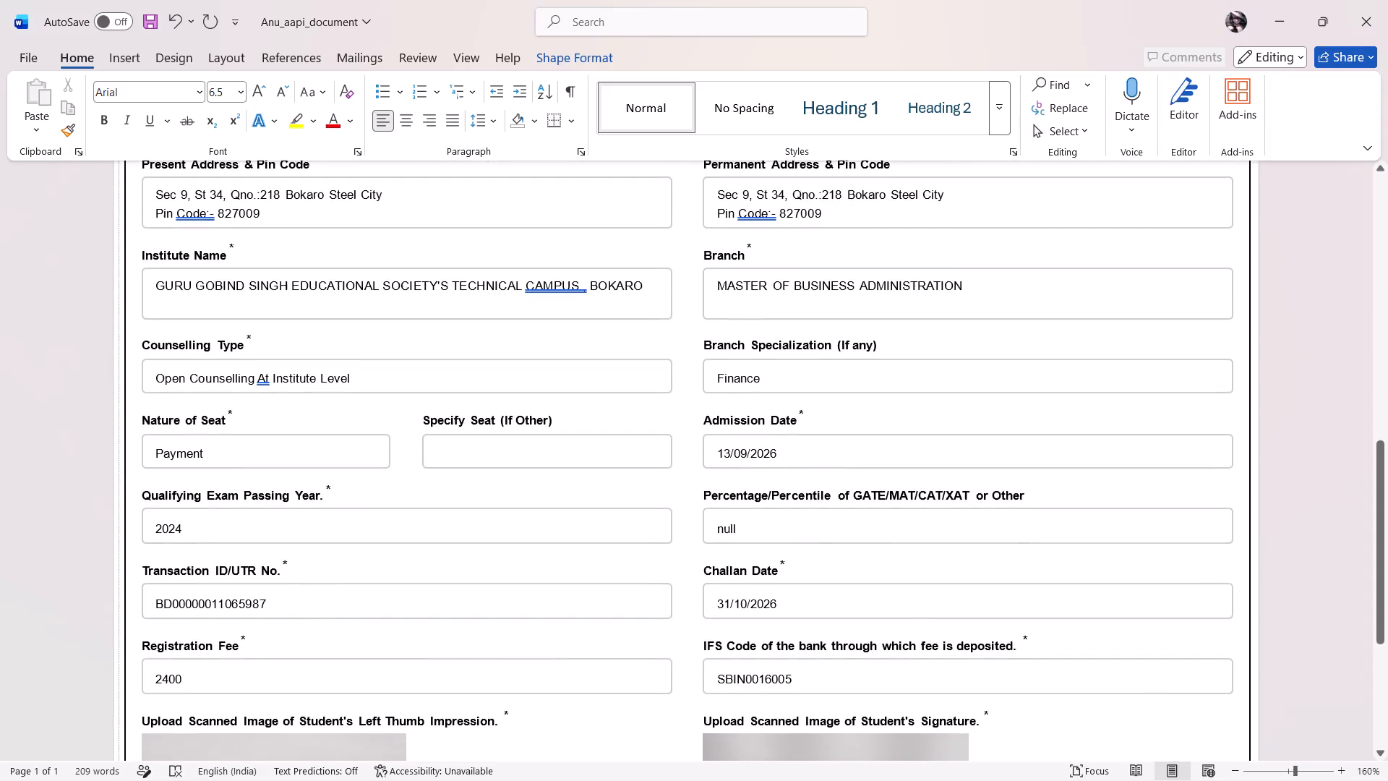
scroll(466, 501, "down", 1)
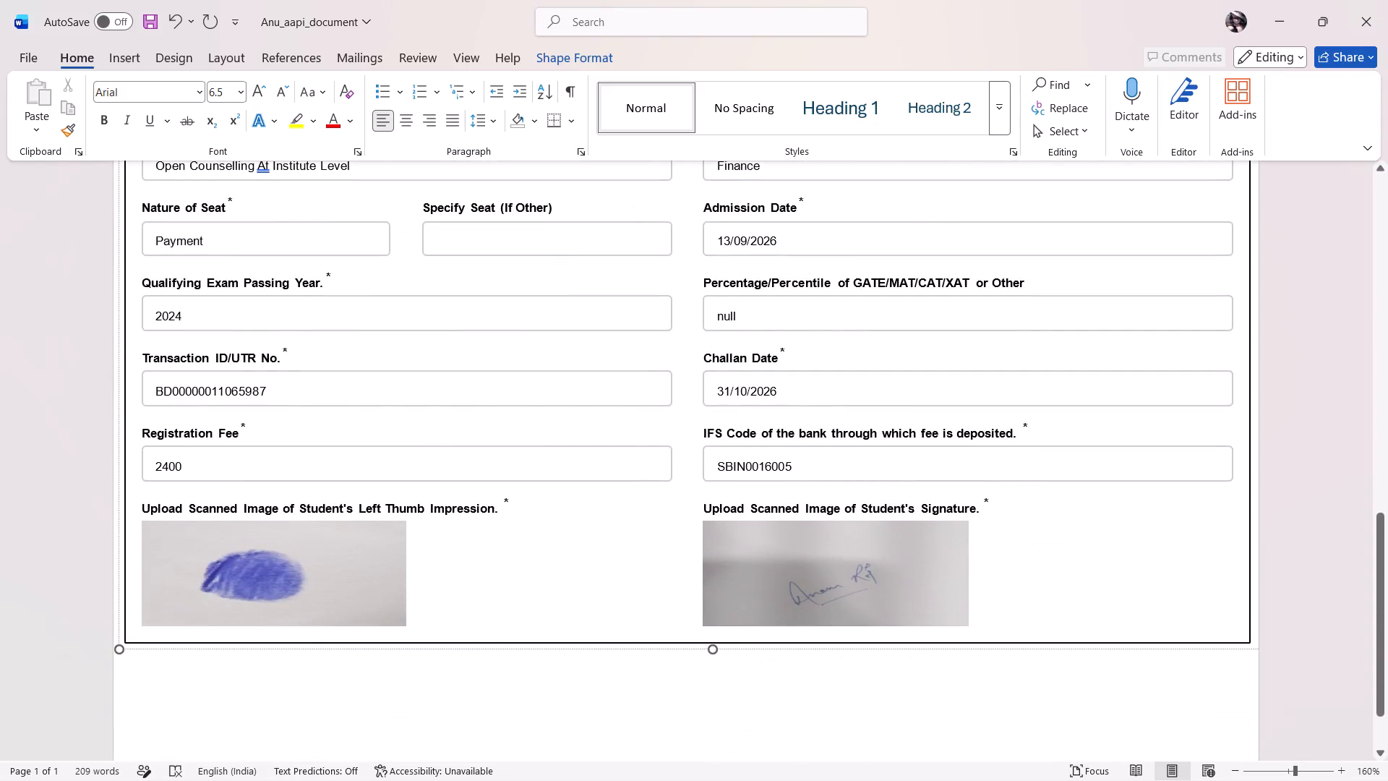
scroll(732, 469, "up", 1)
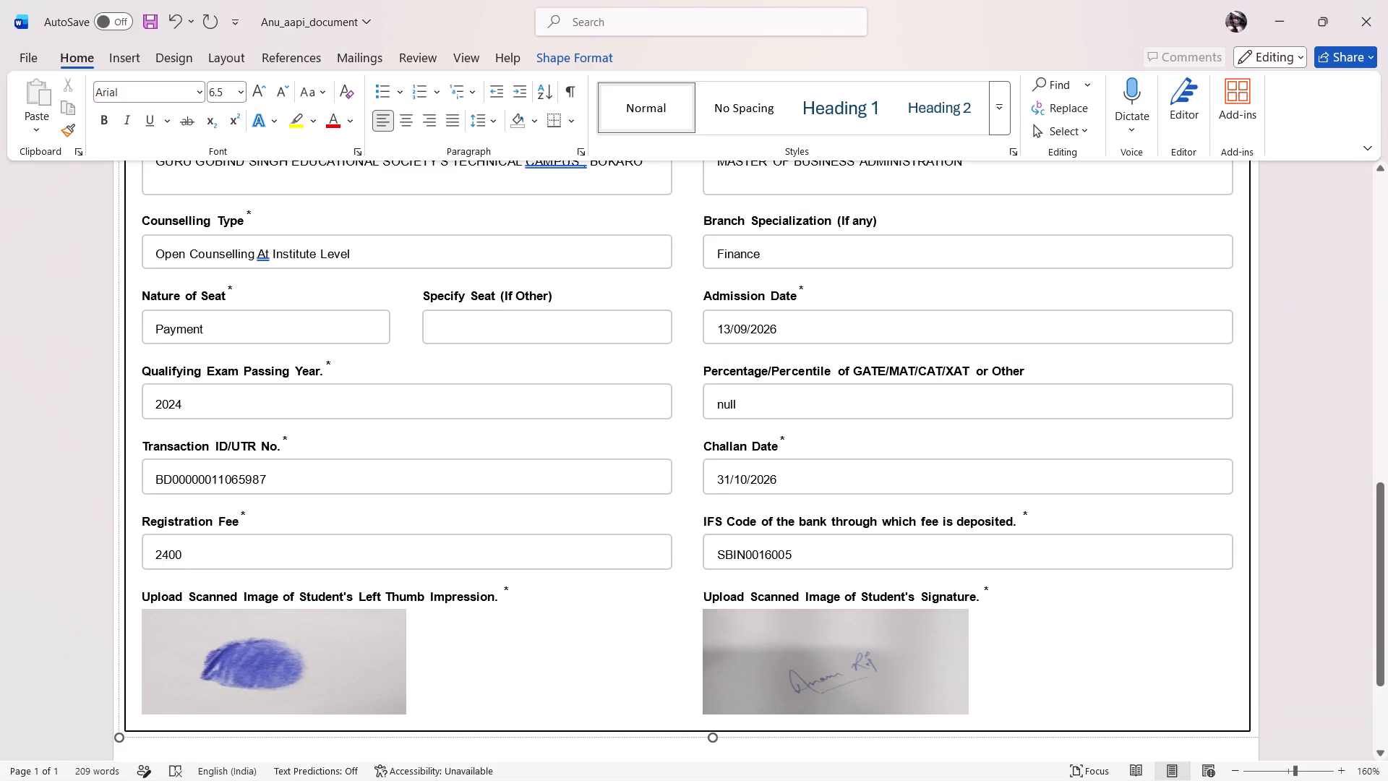
scroll(770, 456, "up", 1)
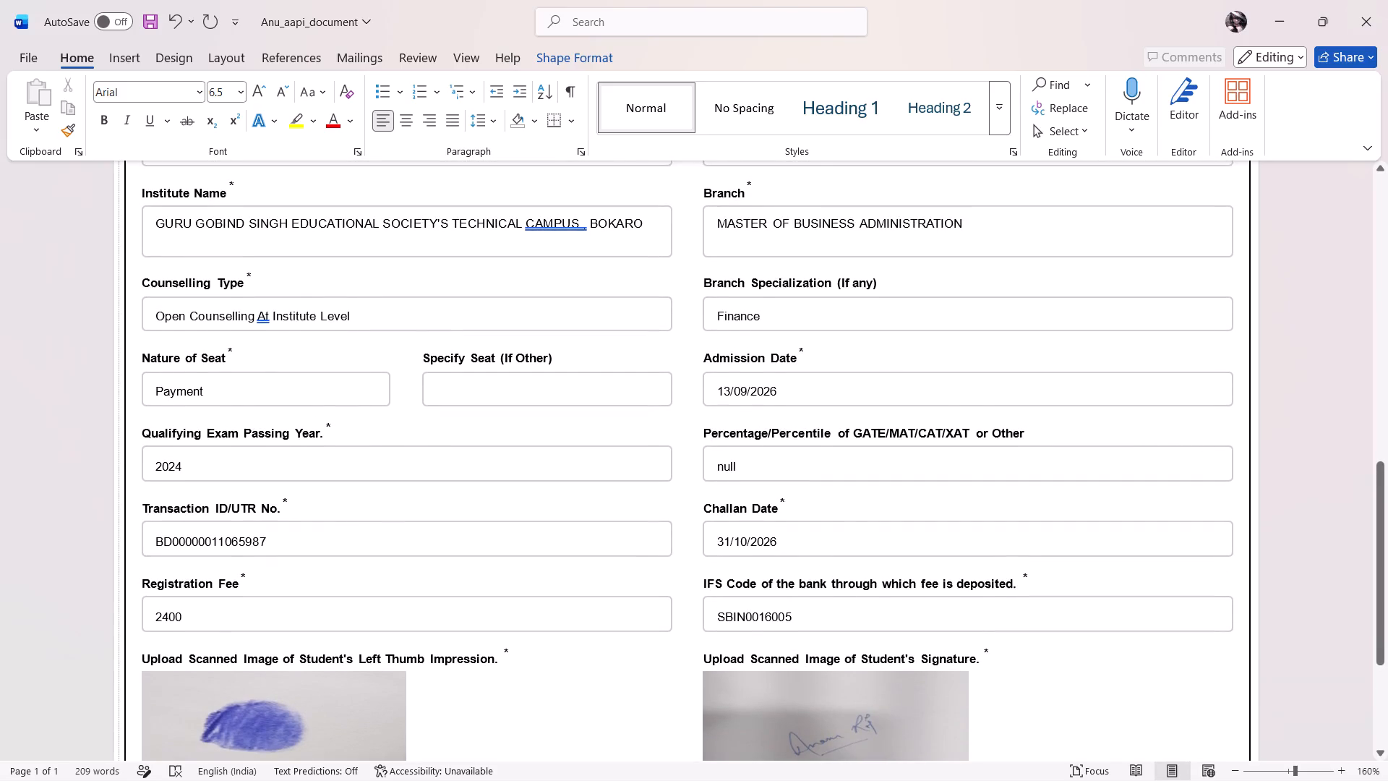
scroll(757, 517, "down", 1)
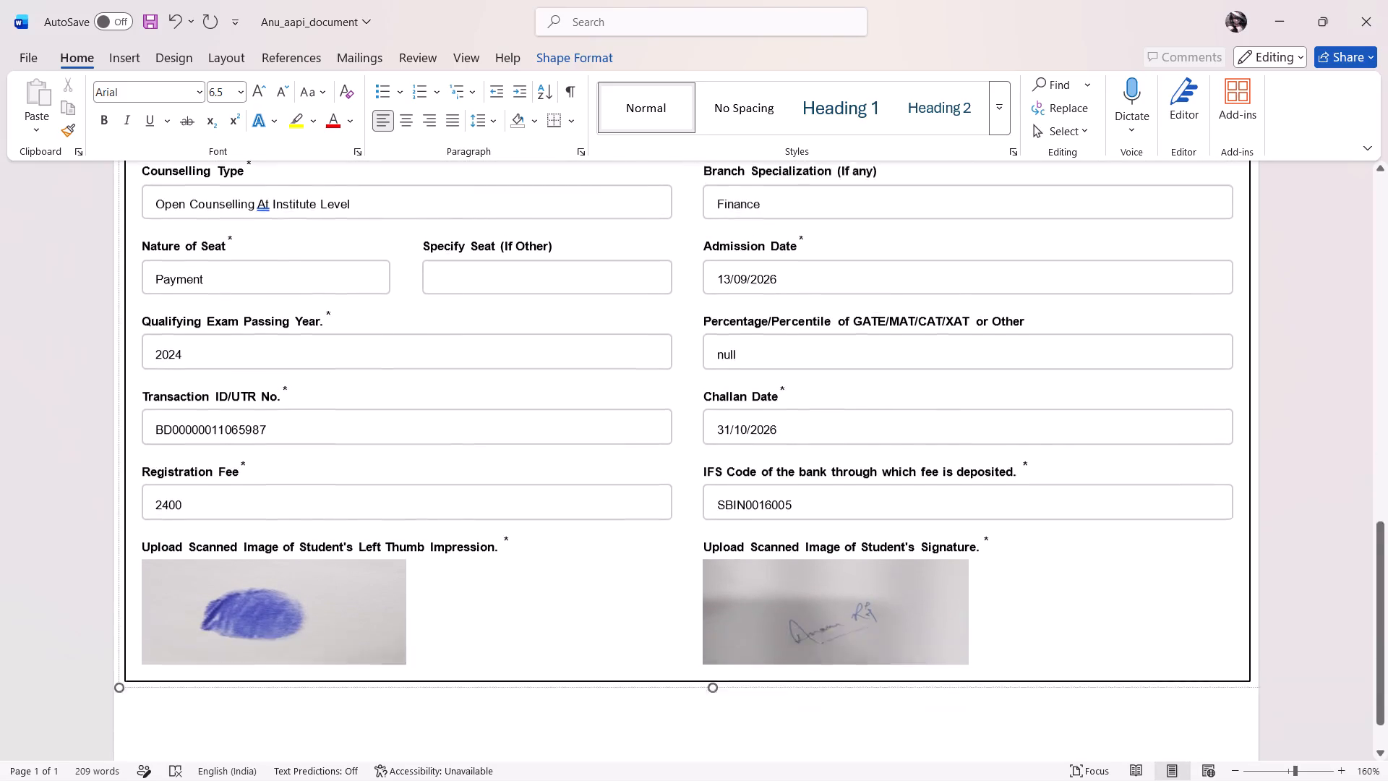
scroll(757, 517, "down", 5)
Change the day in the Submited on date at the top of the form to 31.
scroll(757, 517, "up", 2)
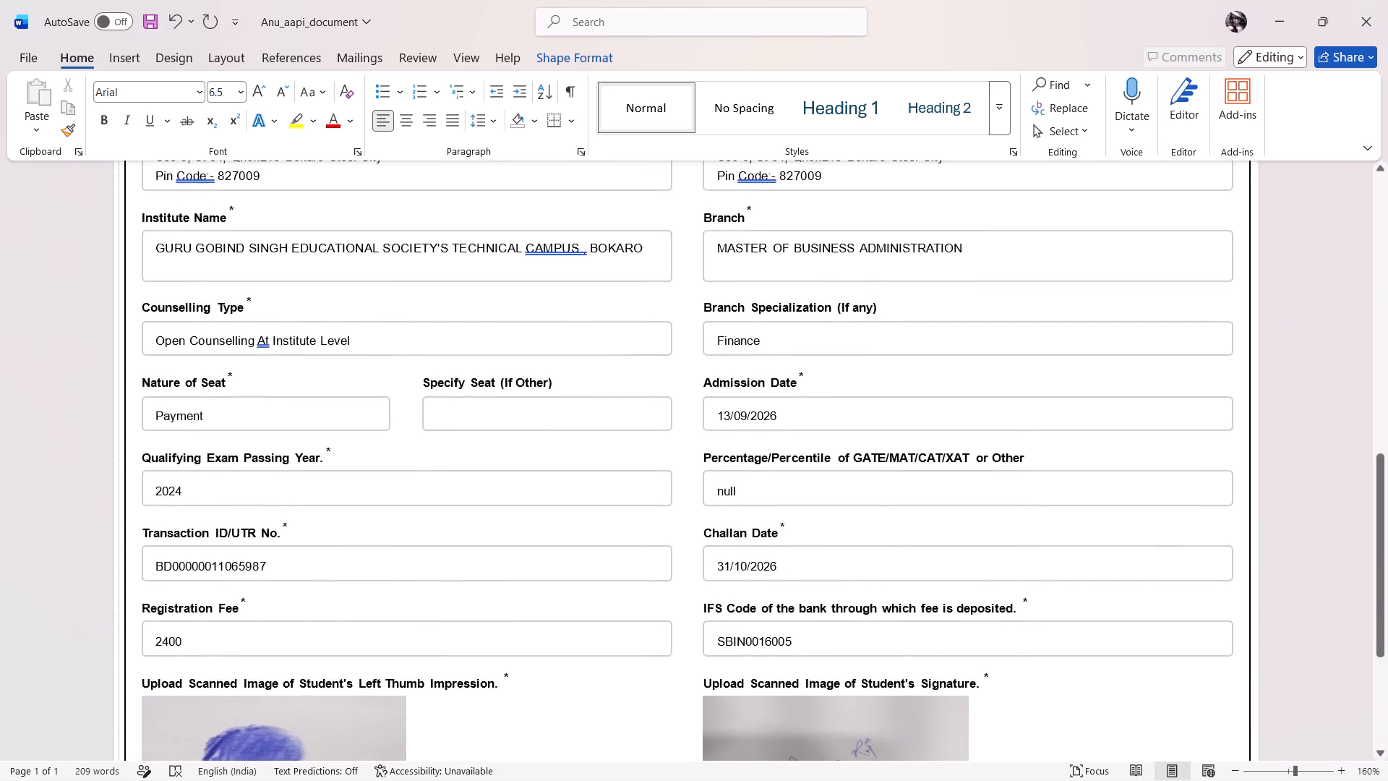
scroll(757, 517, "up", 4)
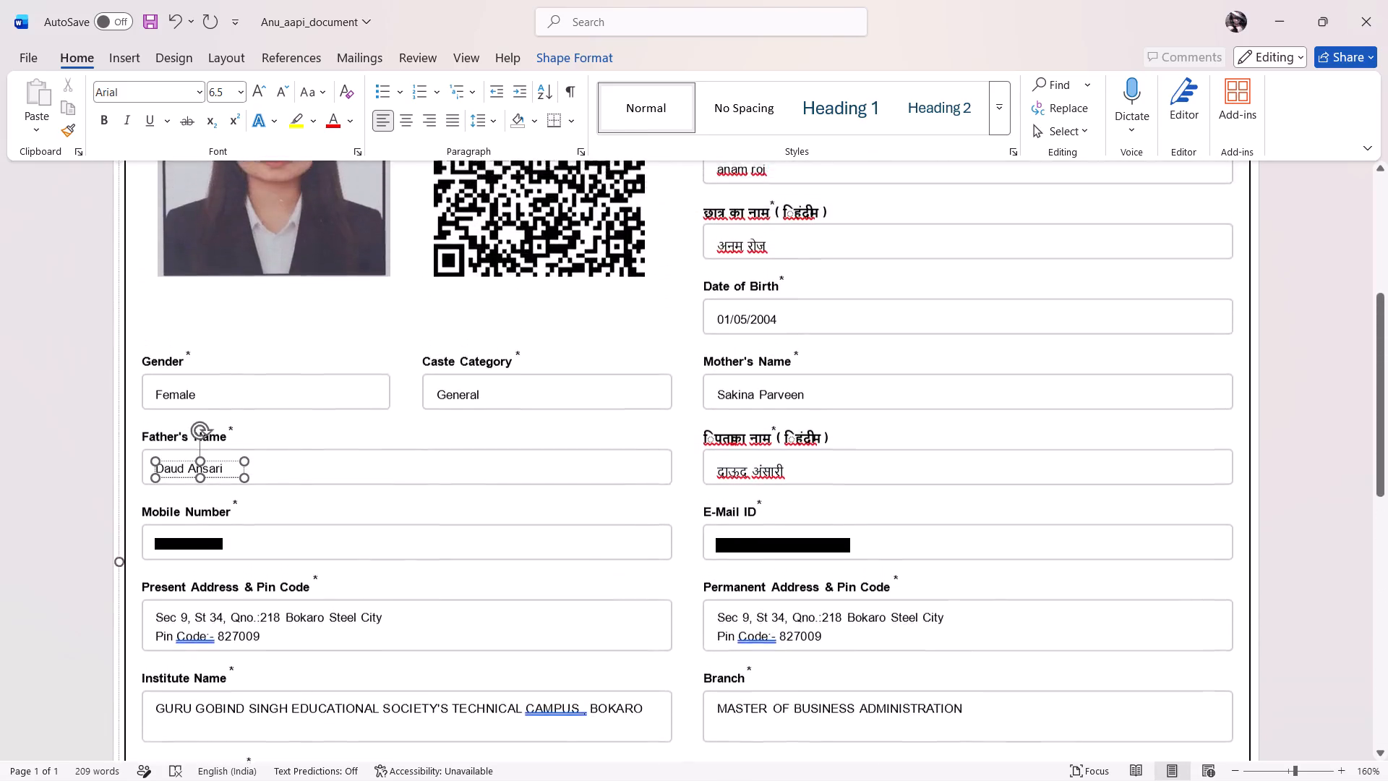
scroll(757, 517, "up", 3)
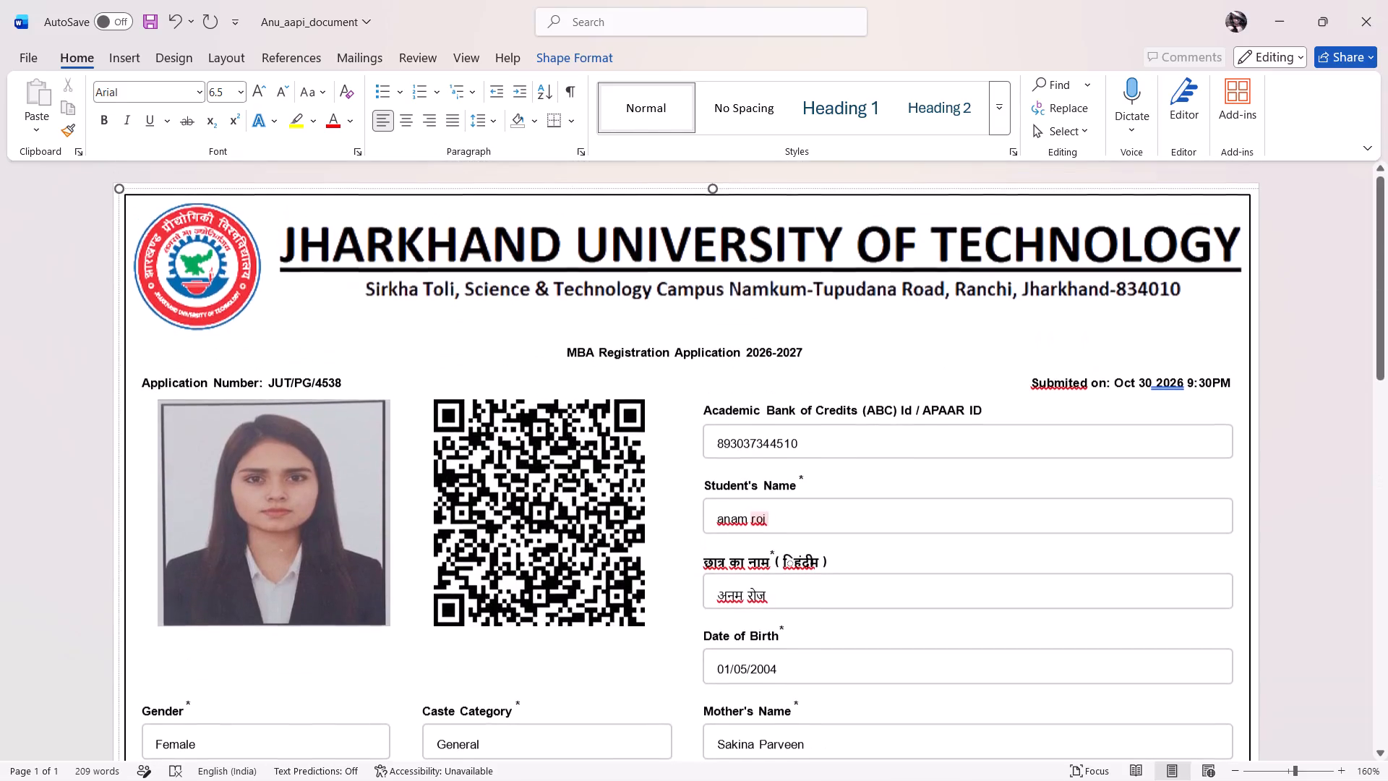
left_click(1150, 383)
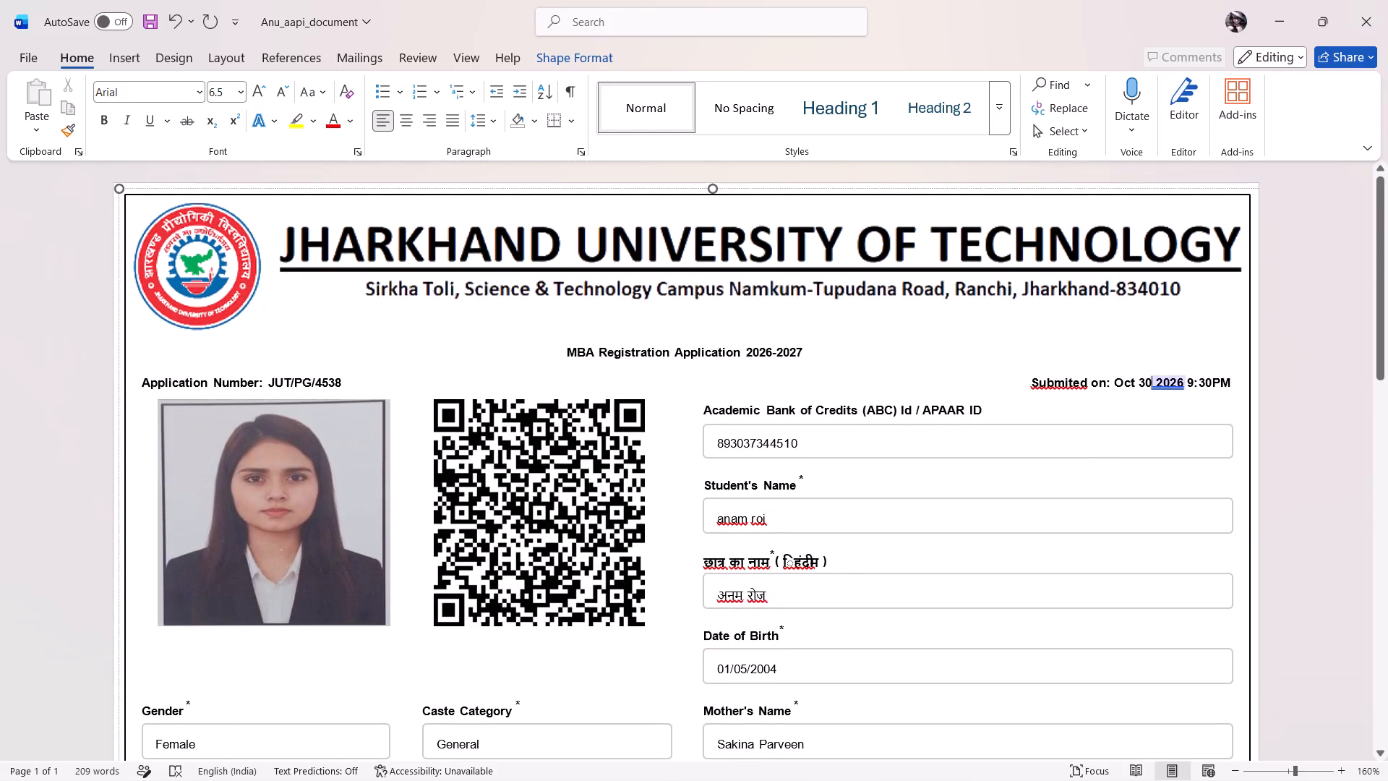
key("BackSpace")
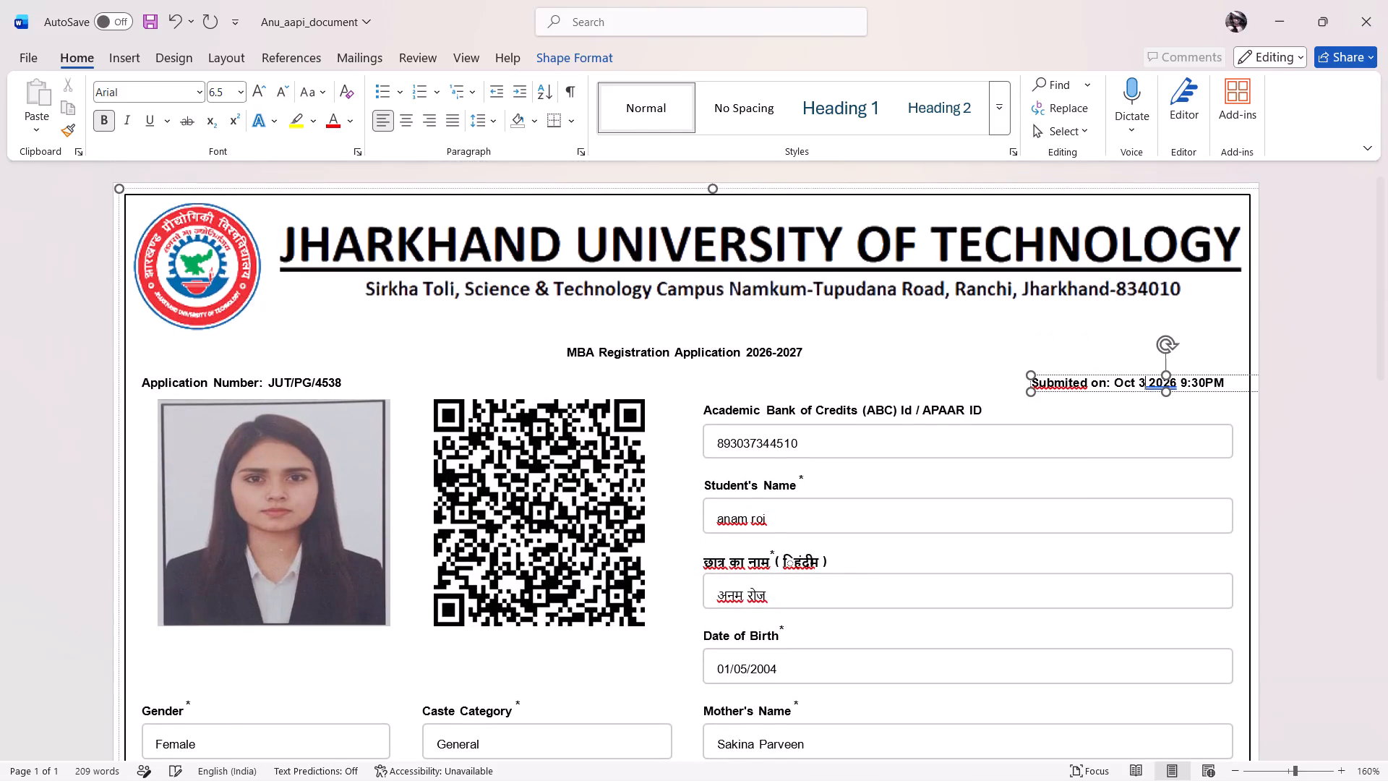
key("1")
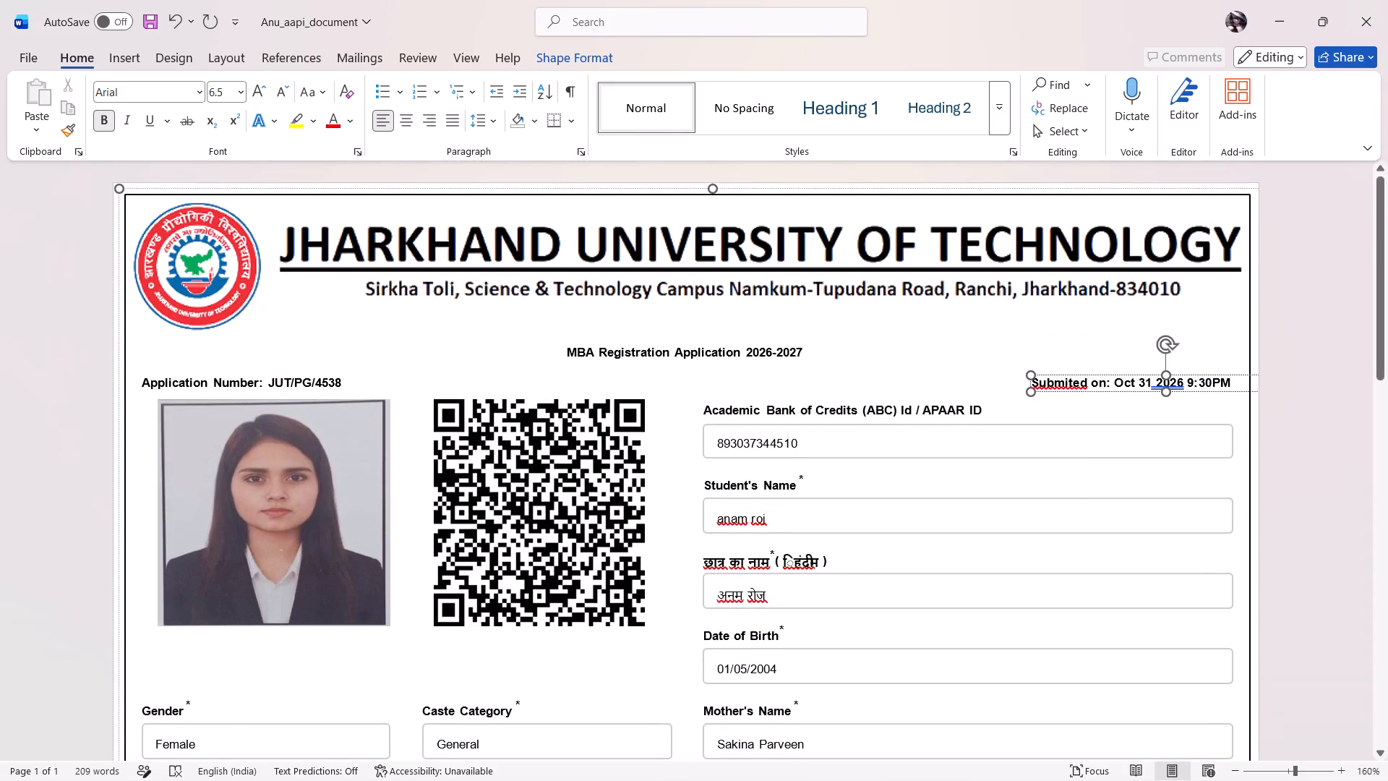
Review the edited form from the personal details down to the challan date, registration fee and signature section.
scroll(1058, 443, "down", 3)
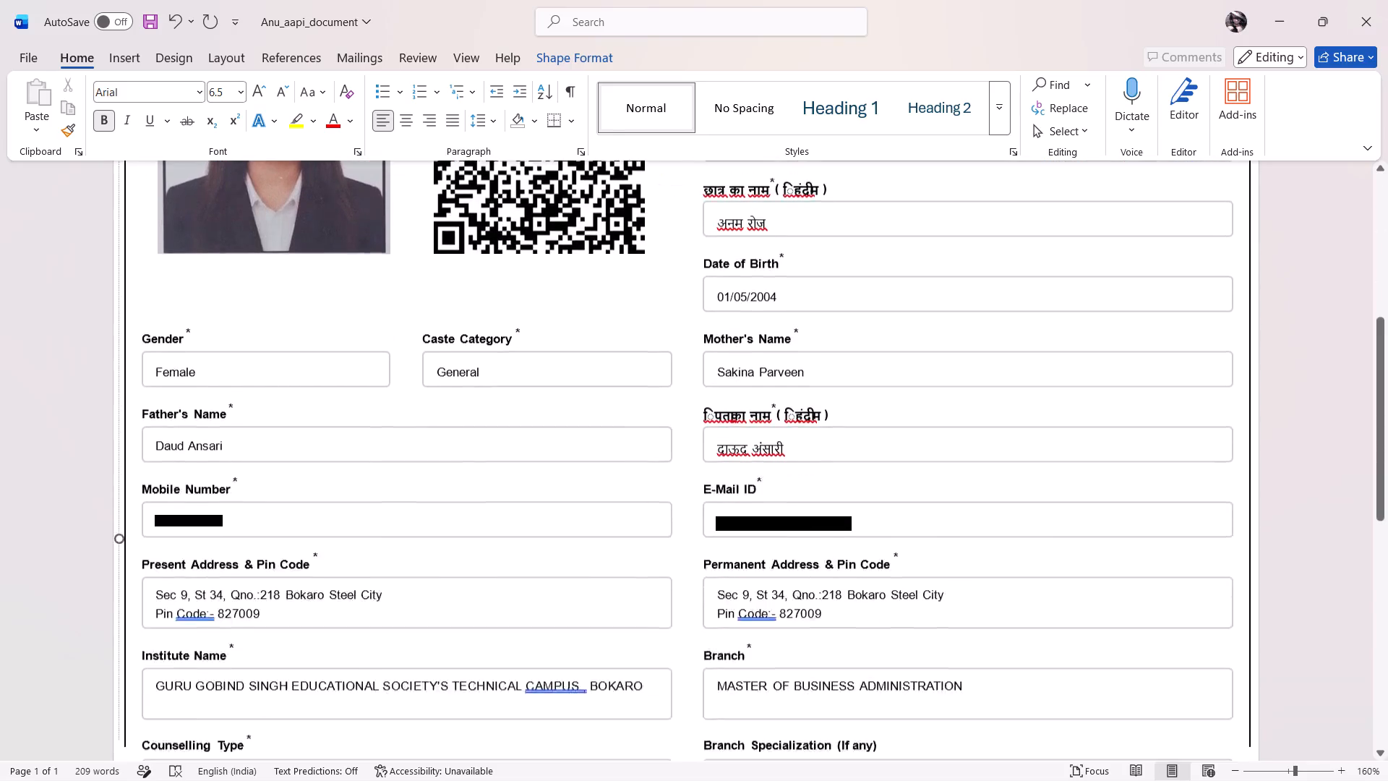
scroll(933, 445, "down", 1)
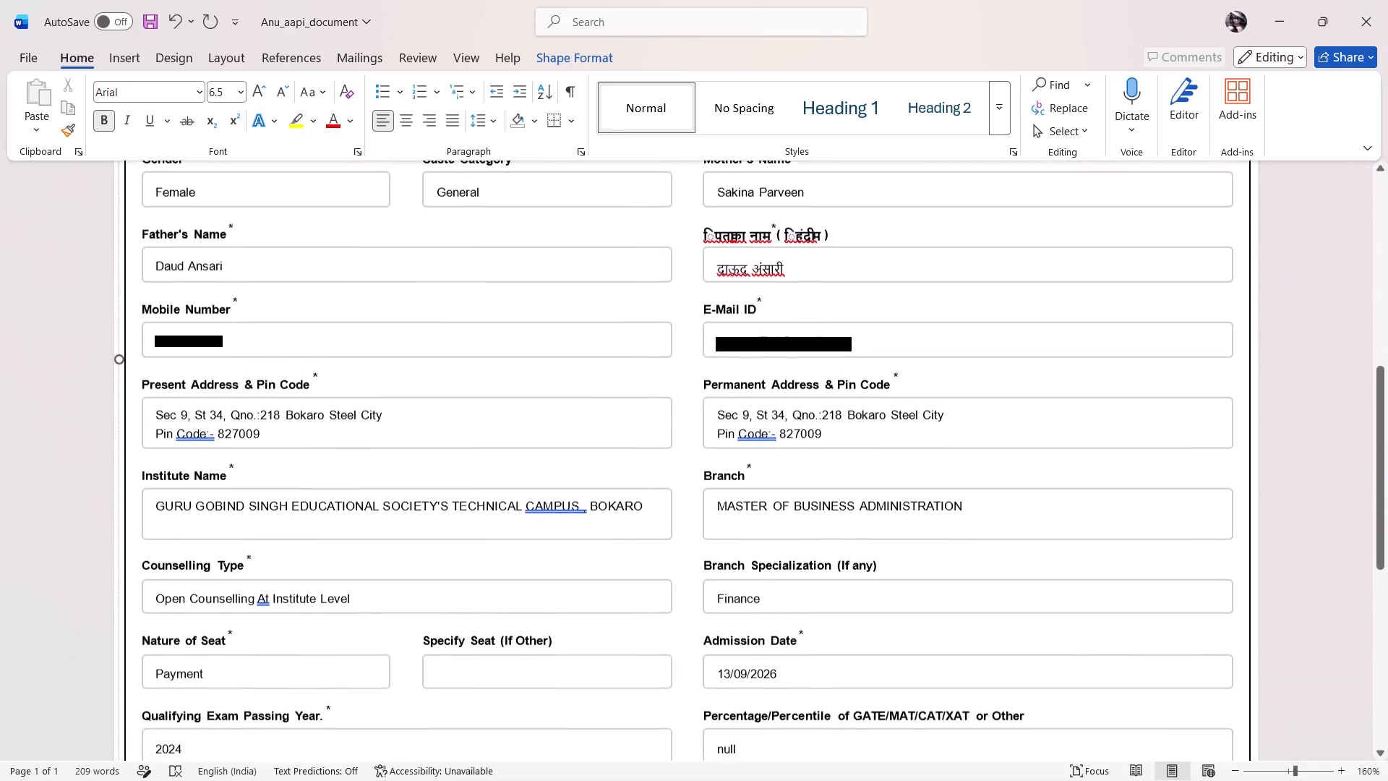
scroll(714, 402, "up", 1)
scroll(592, 445, "down", 1)
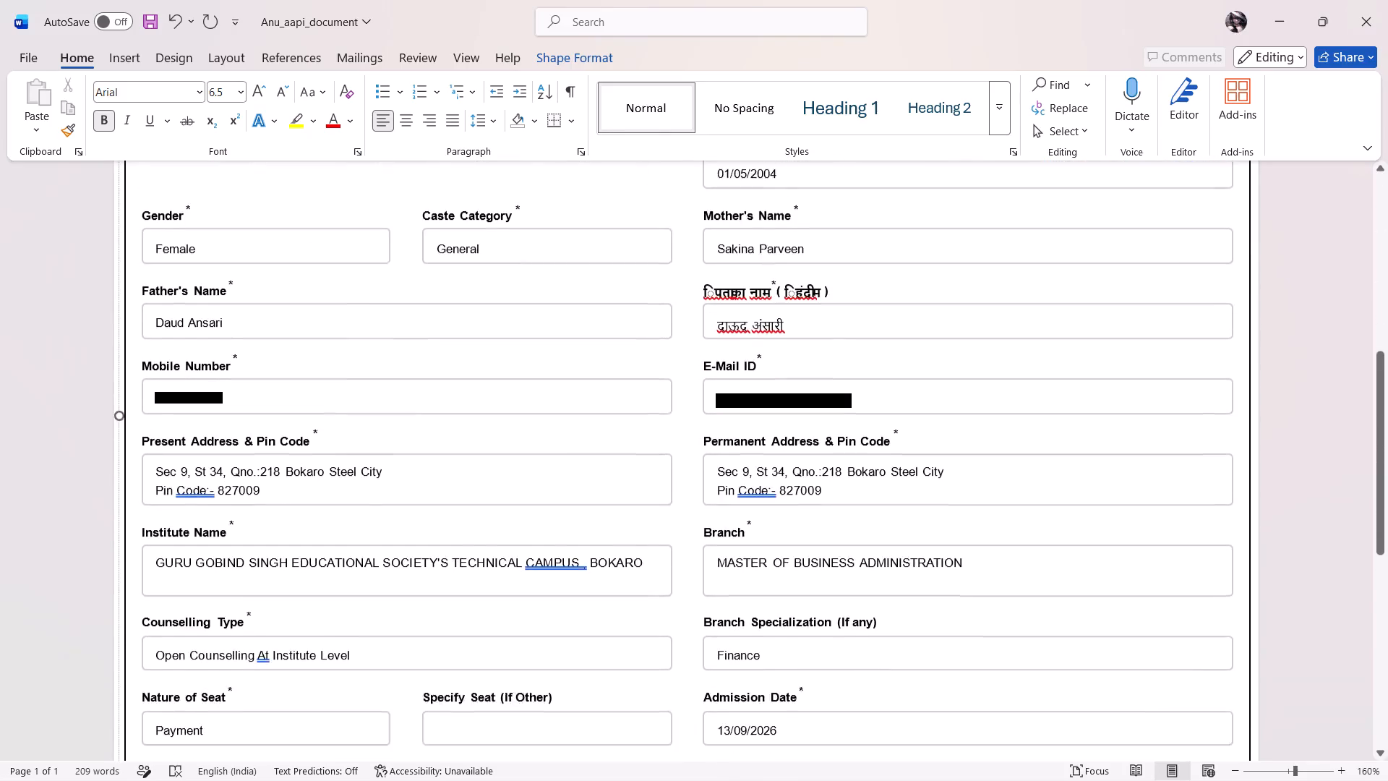
scroll(592, 445, "down", 1)
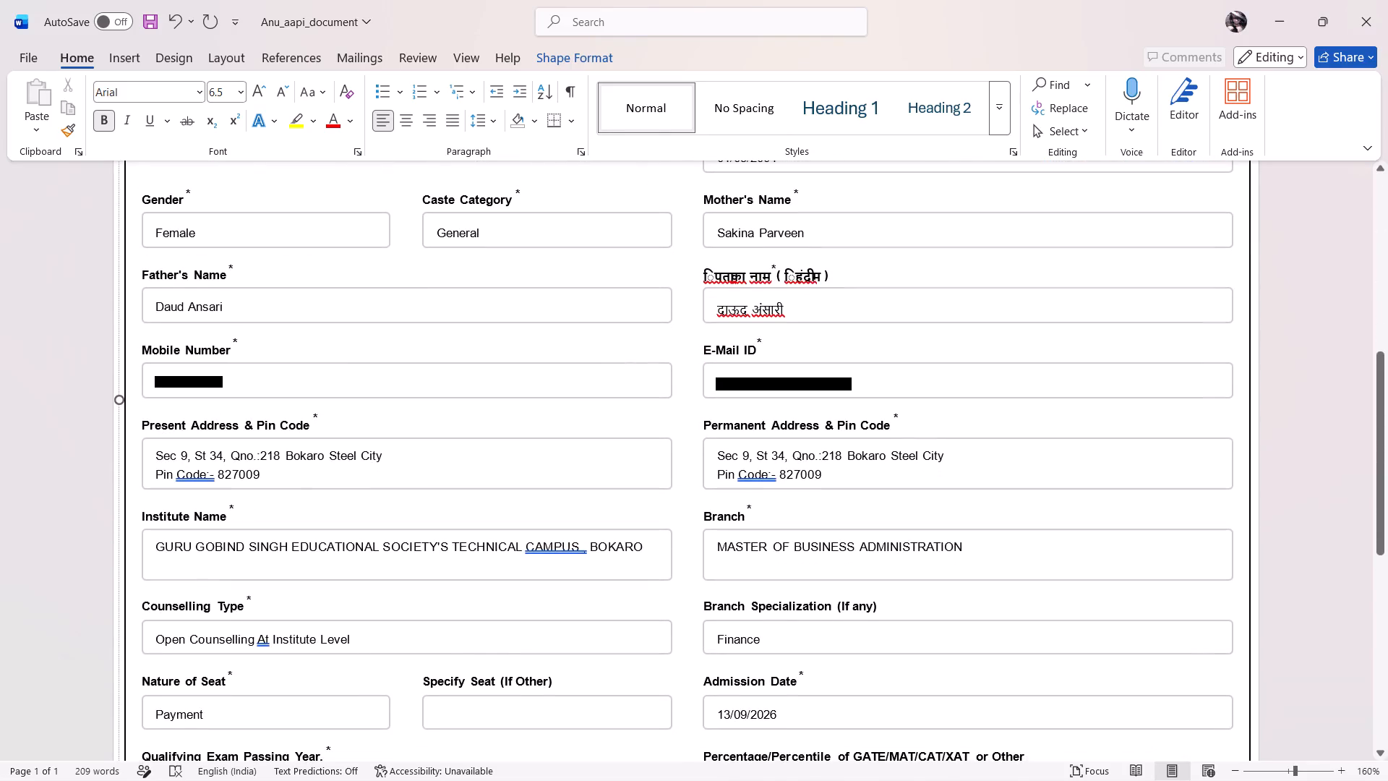
scroll(592, 445, "down", 2)
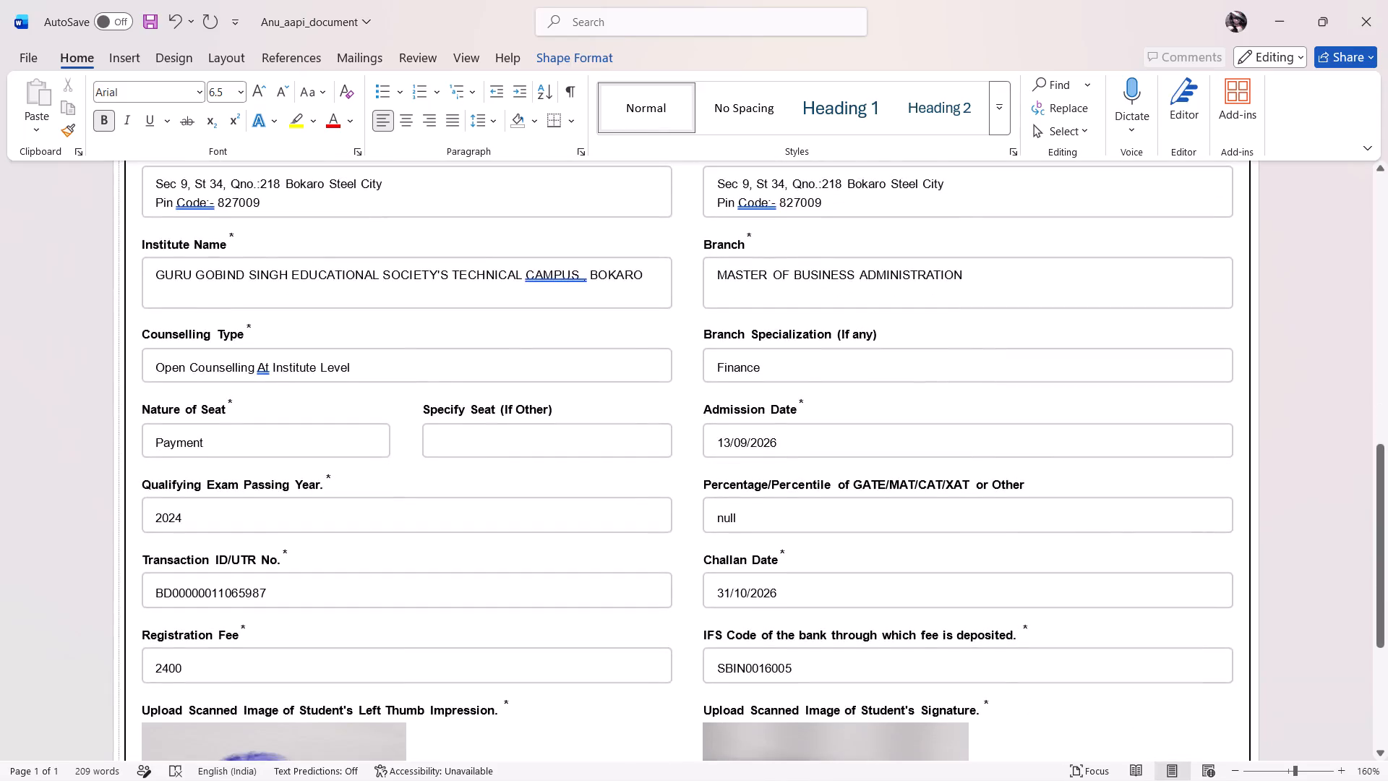
scroll(592, 445, "down", 1)
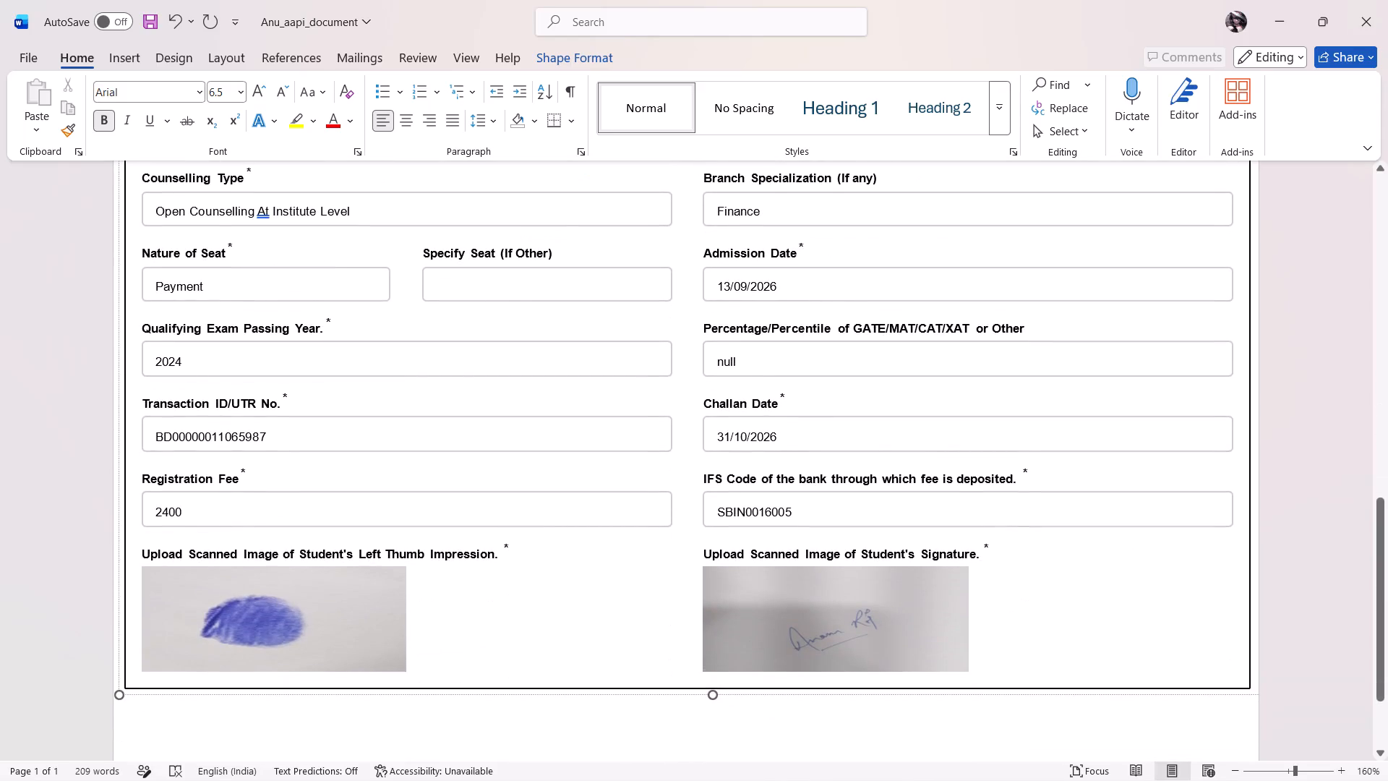
Capitalise the first letters of the first name and surname in the Student's Name entry.
scroll(592, 445, "down", 1)
scroll(592, 445, "up", 7)
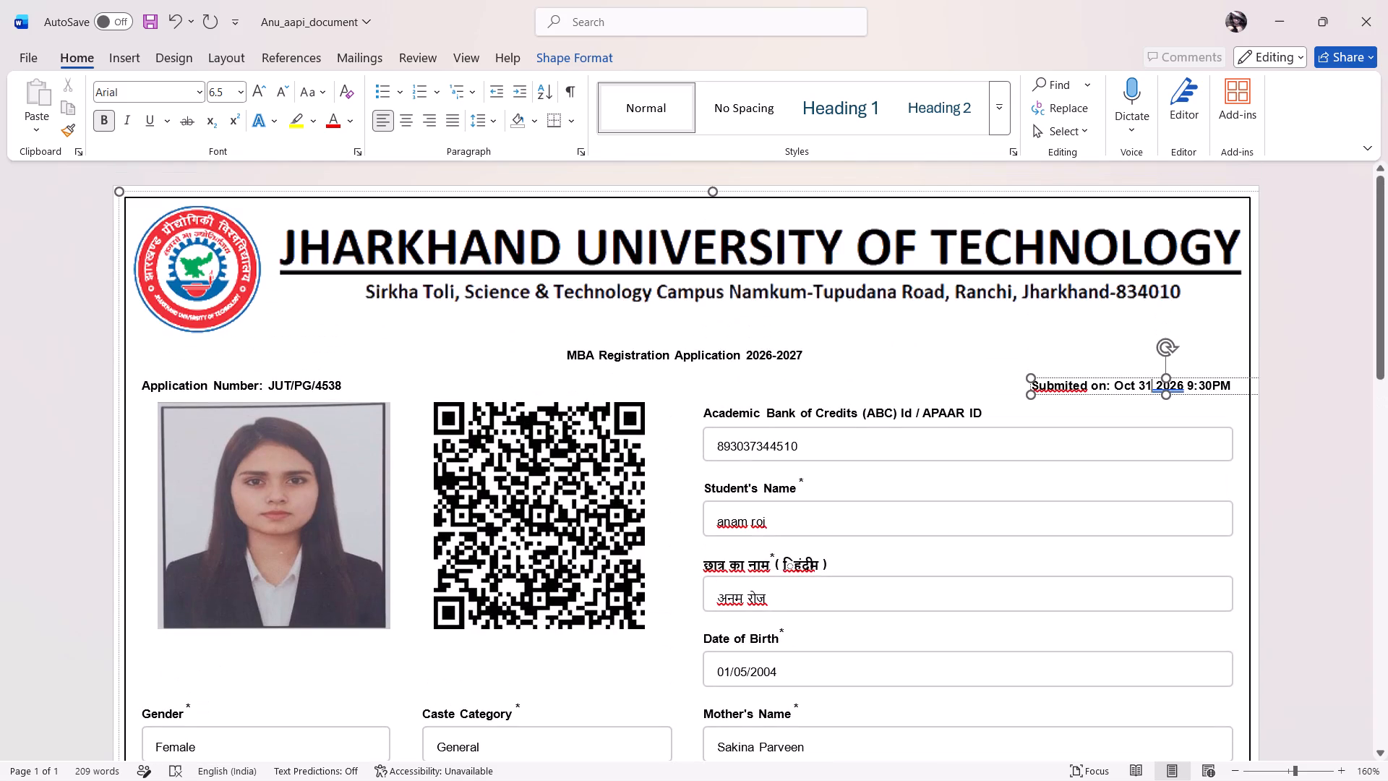
scroll(592, 445, "up", 3)
scroll(592, 445, "down", 1)
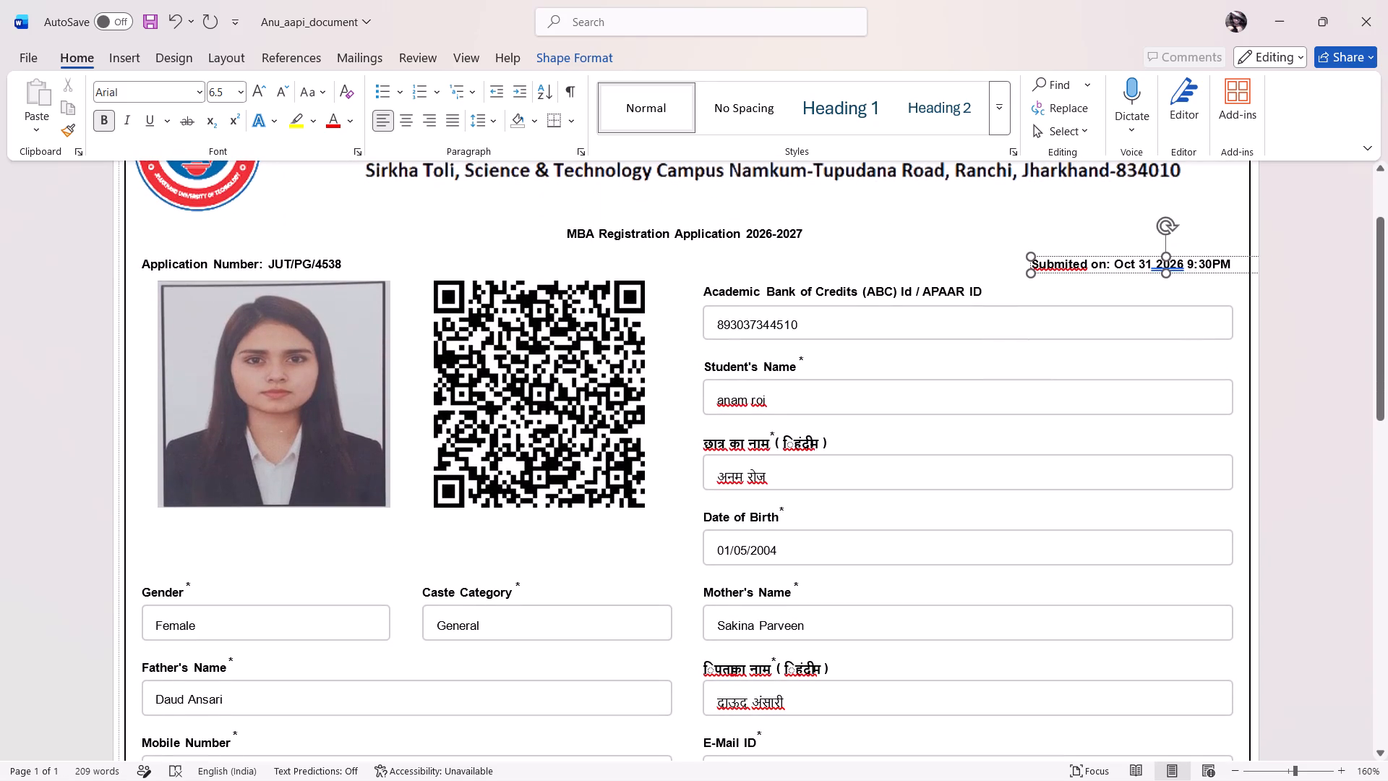
left_click(722, 403)
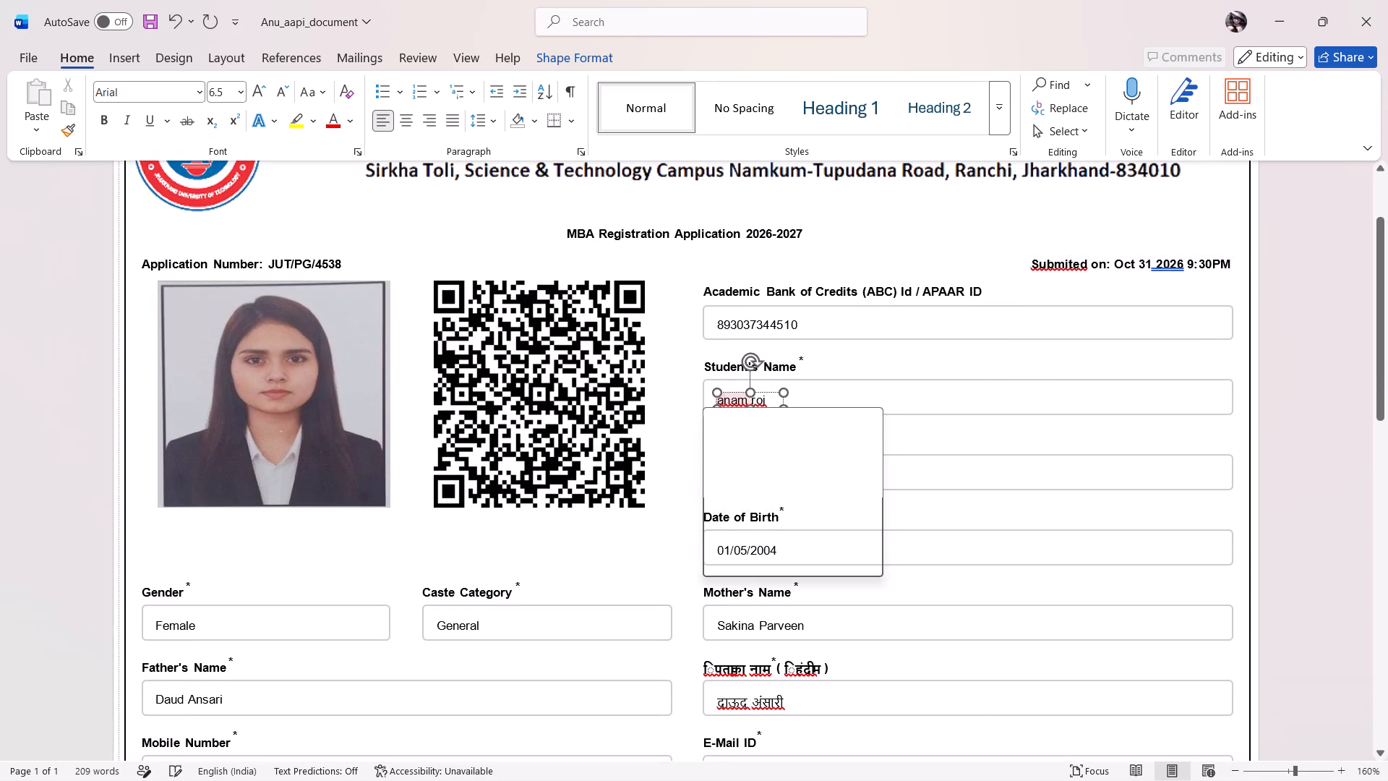
key("BackSpace")
key("shift+a")
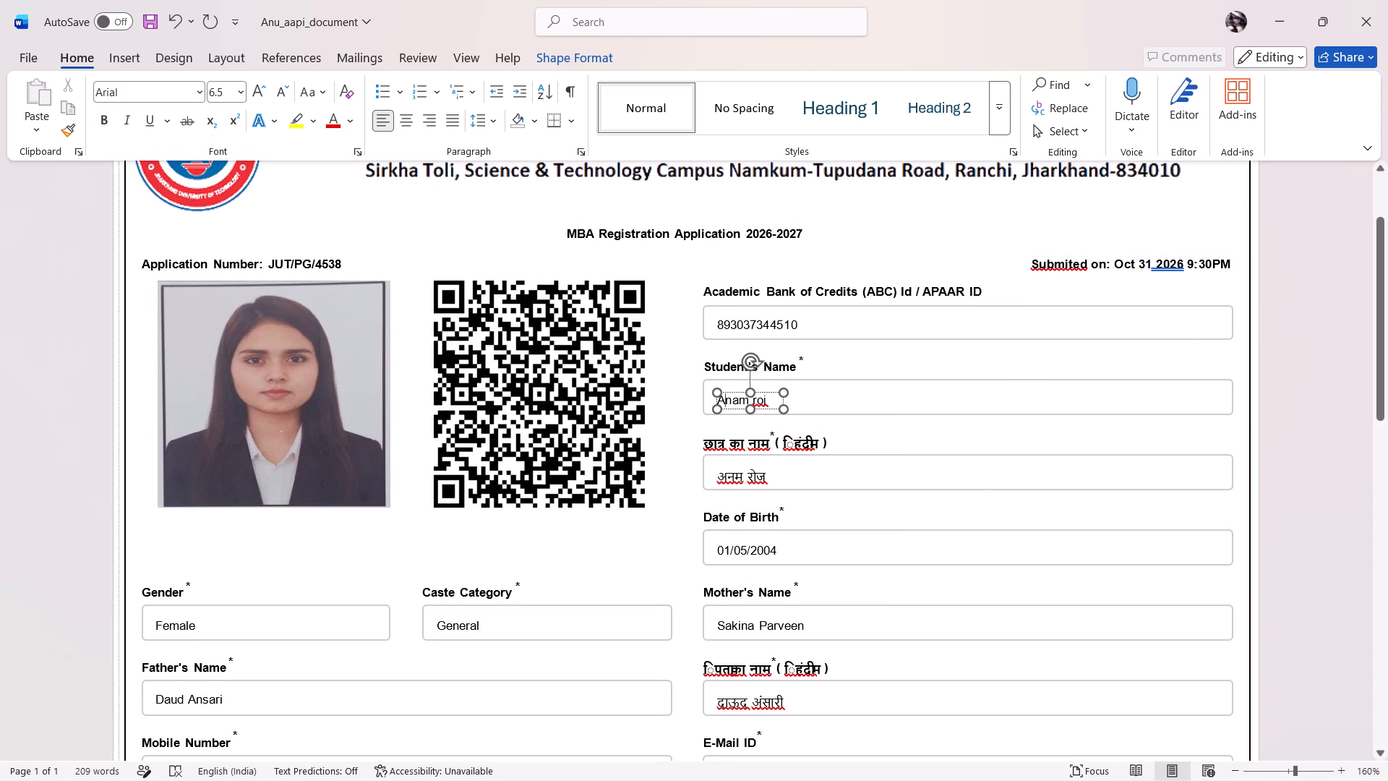
left_click(757, 401)
key("BackSpace")
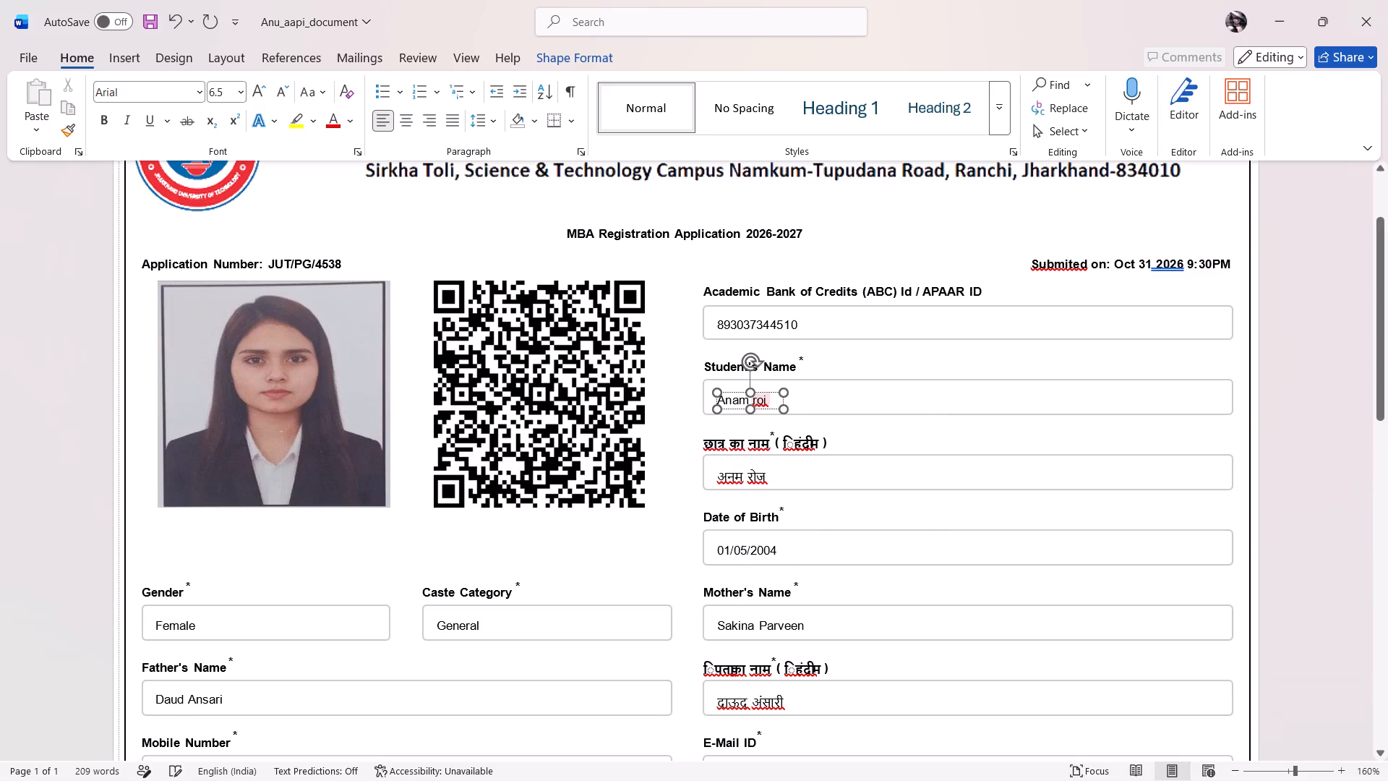
key("shift+r")
Review the form's entries from the student's name down to the registration fee and back to the header.
scroll(911, 490, "down", 2)
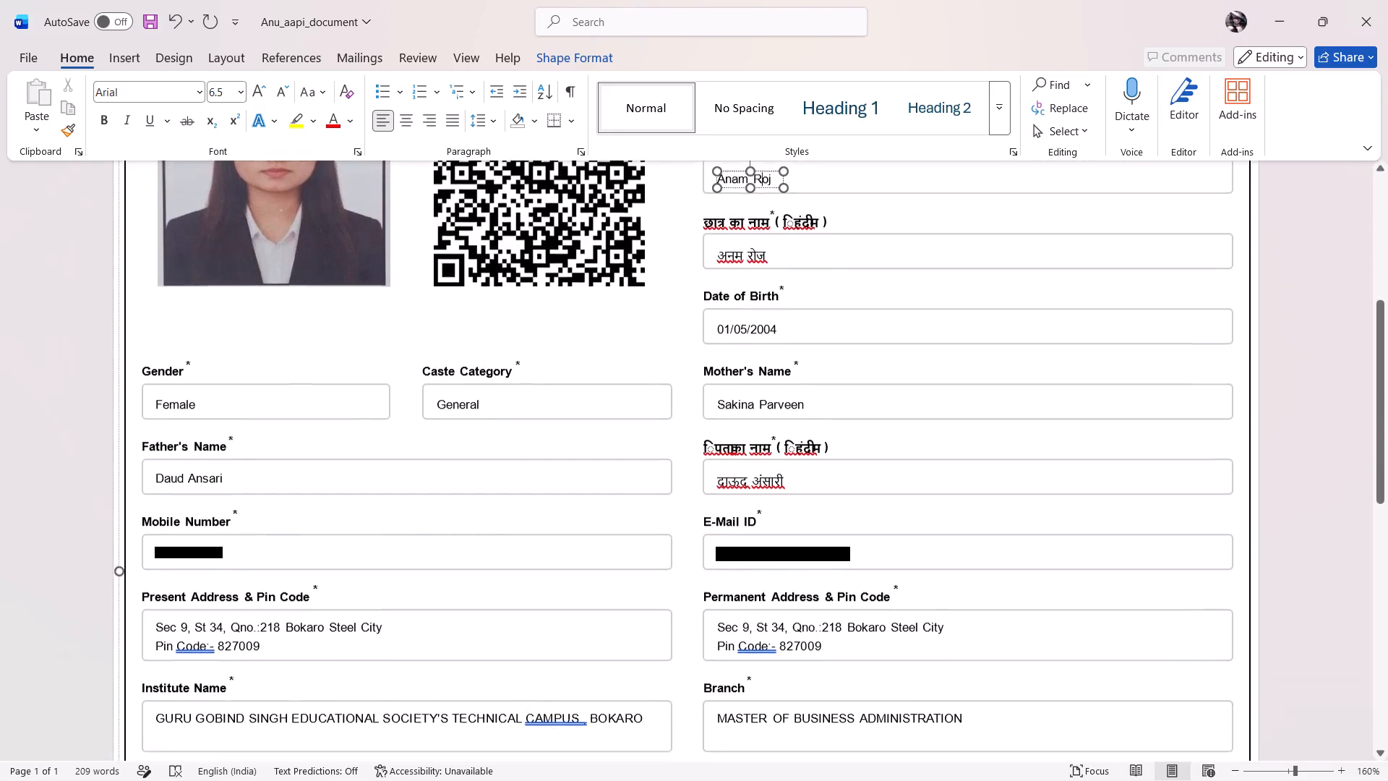
scroll(911, 490, "down", 2)
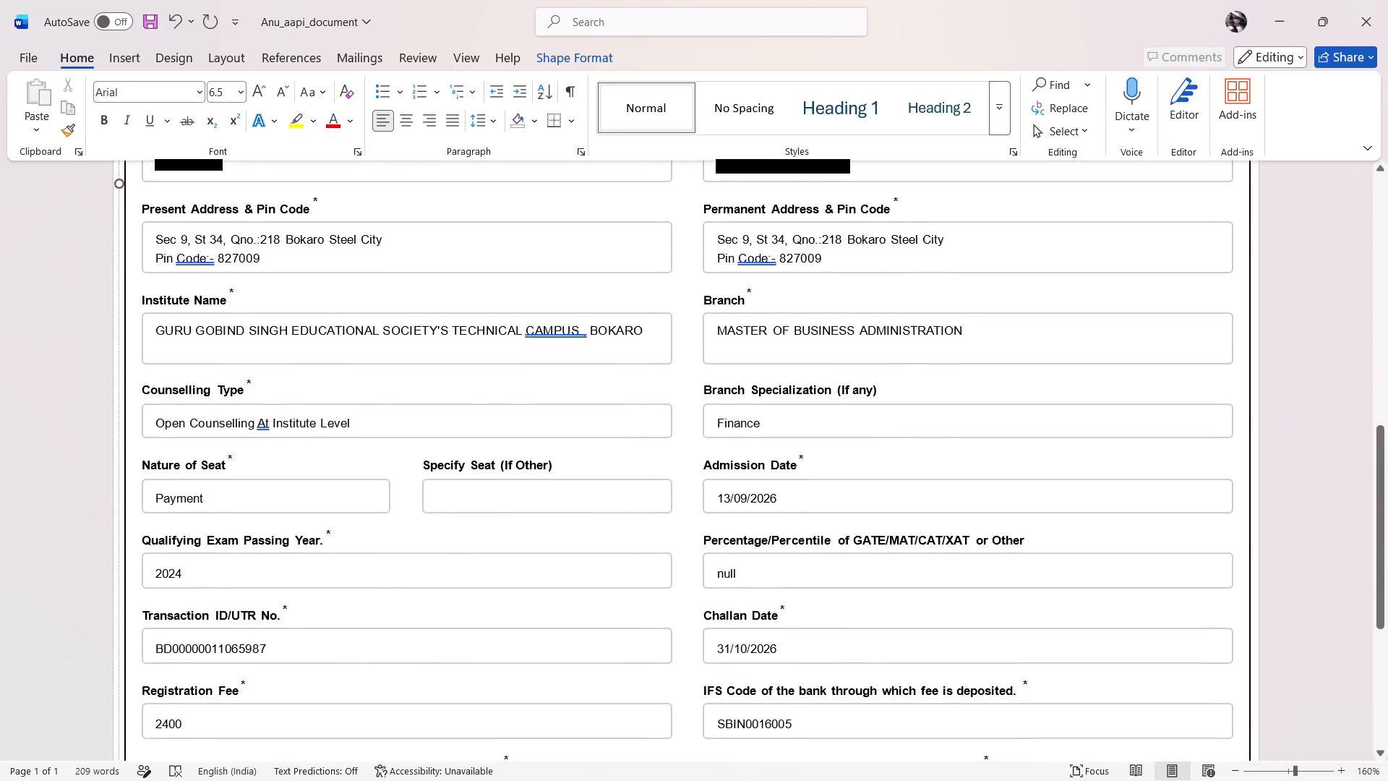
scroll(917, 479, "down", 2)
scroll(917, 479, "up", 12)
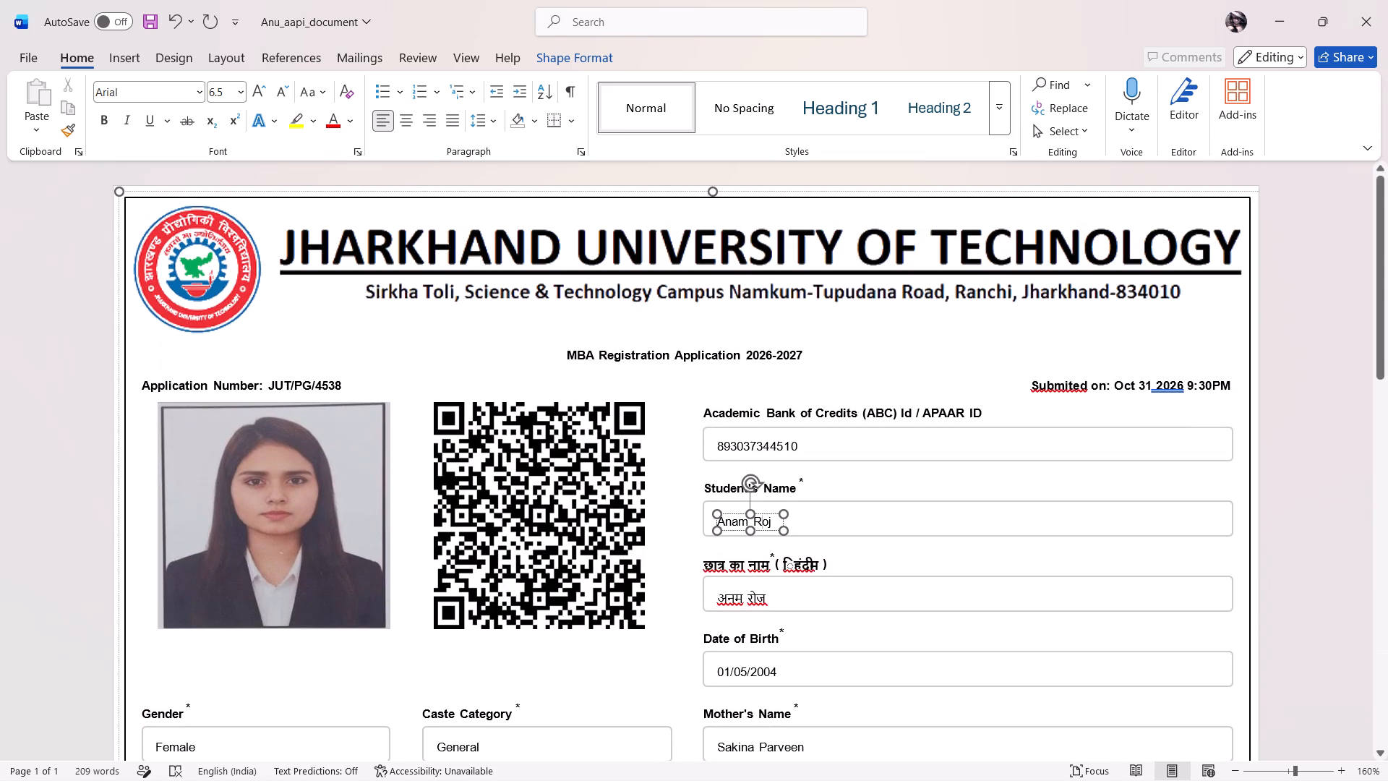
Save the edited form as a Word Document named Anu_aapi_document in the Important Documents folder.
left_click(29, 56)
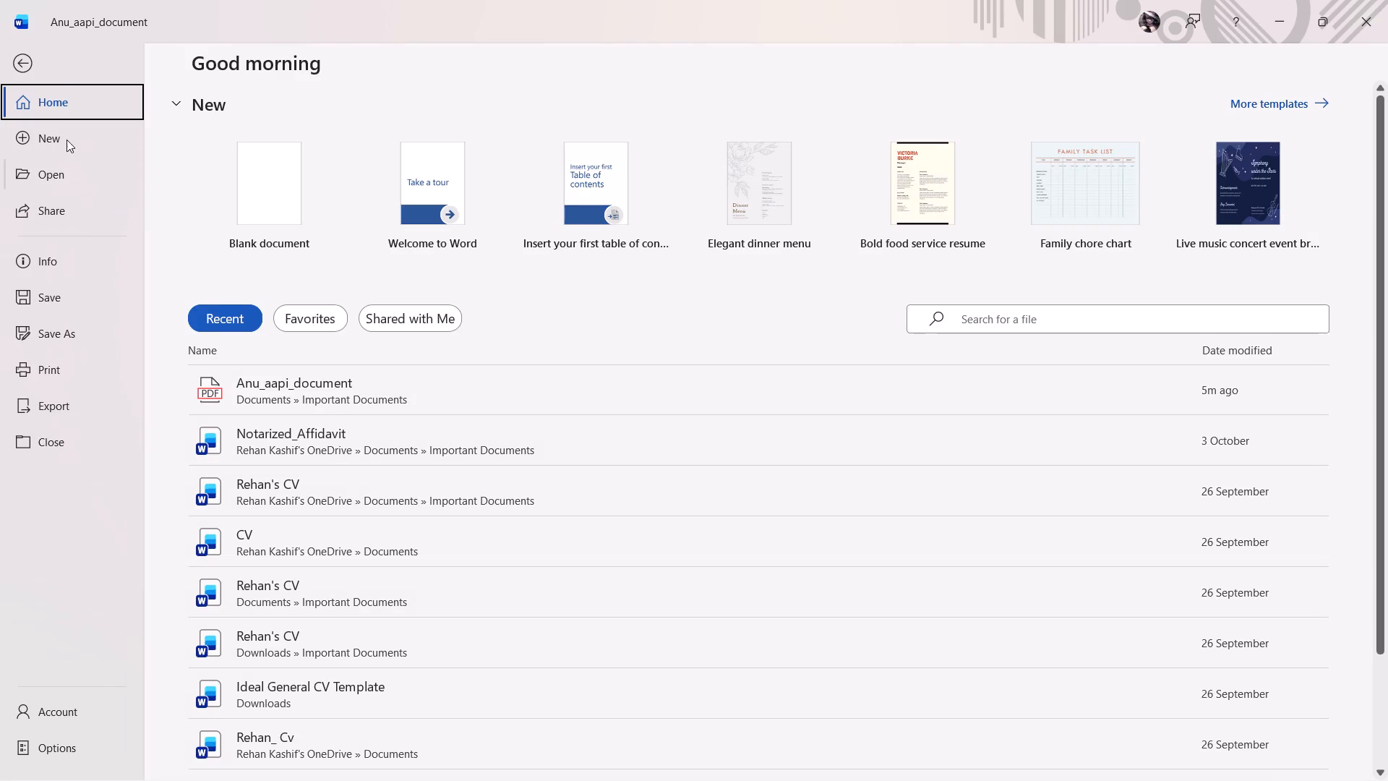
left_click(24, 67)
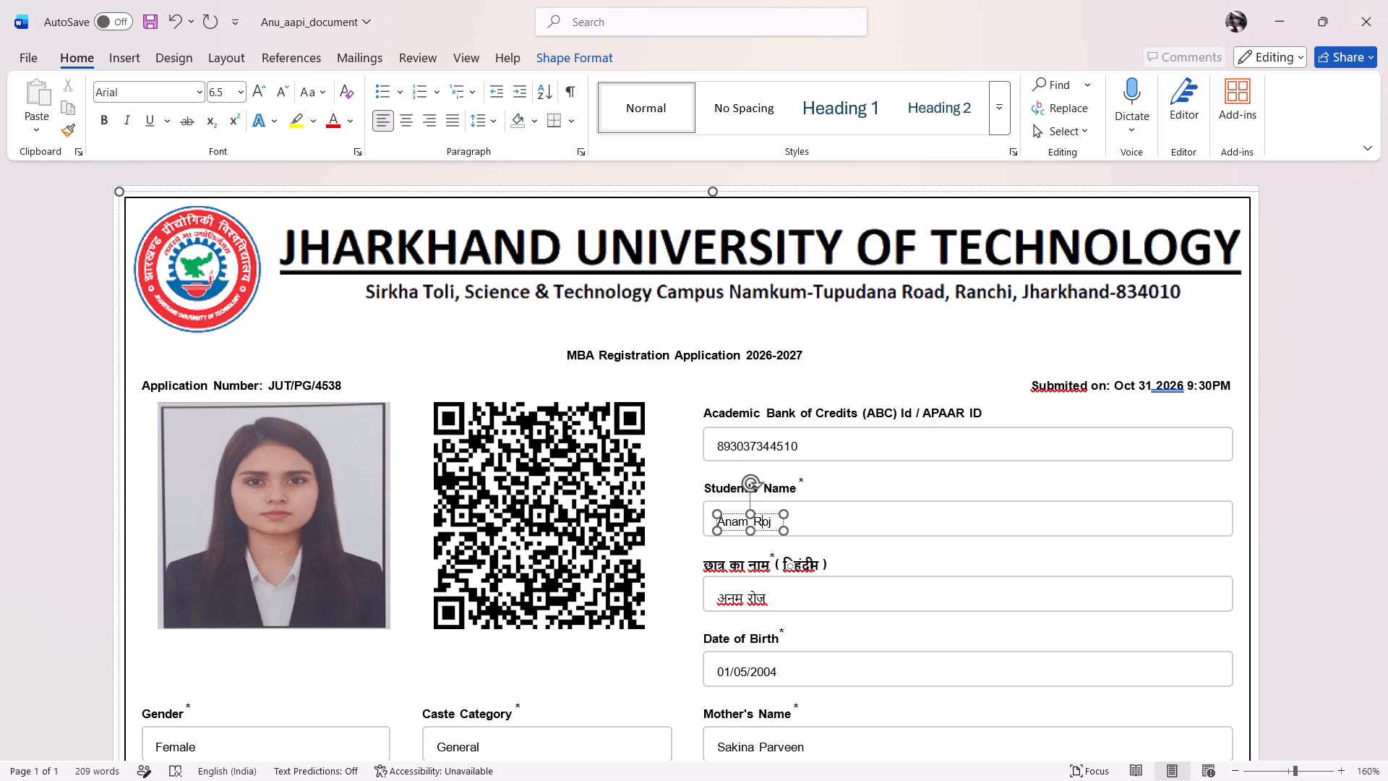
key("ctrl+s")
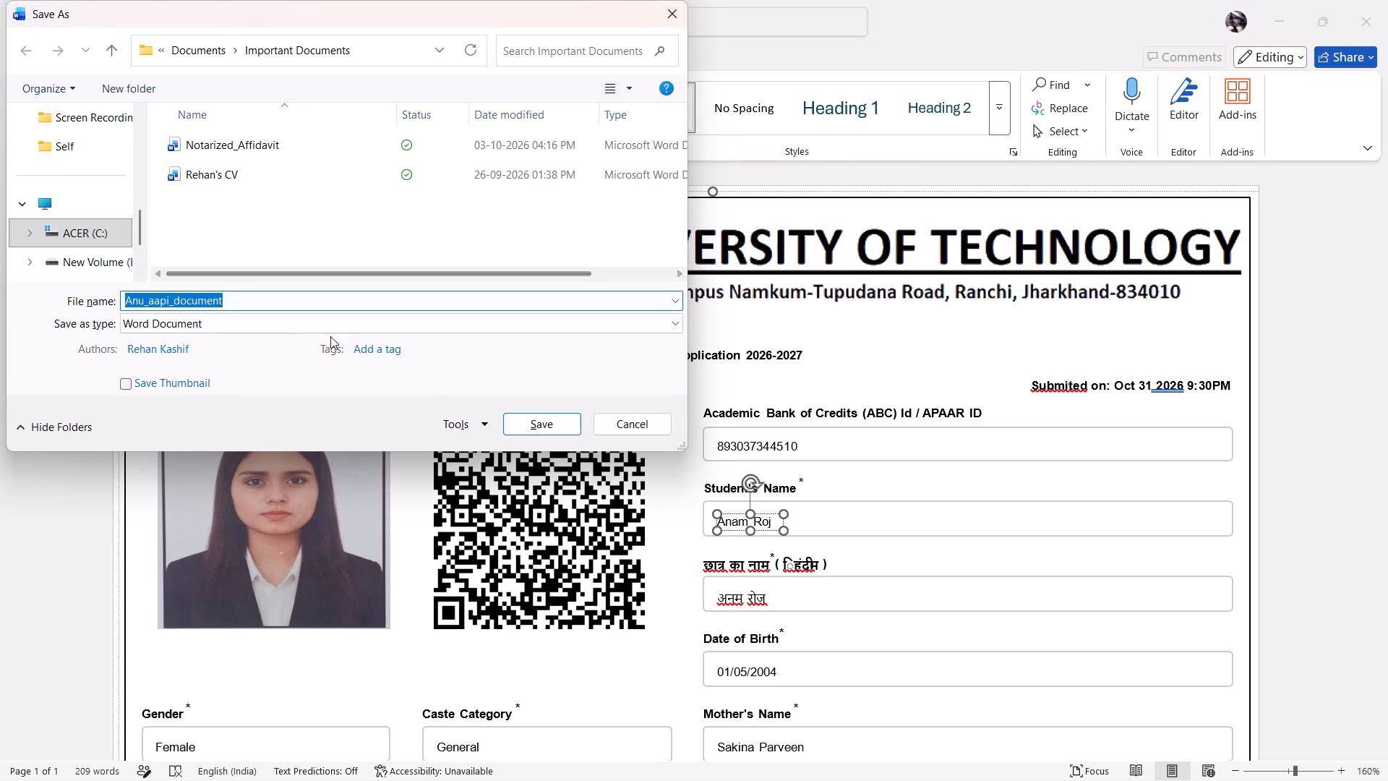
left_click(546, 429)
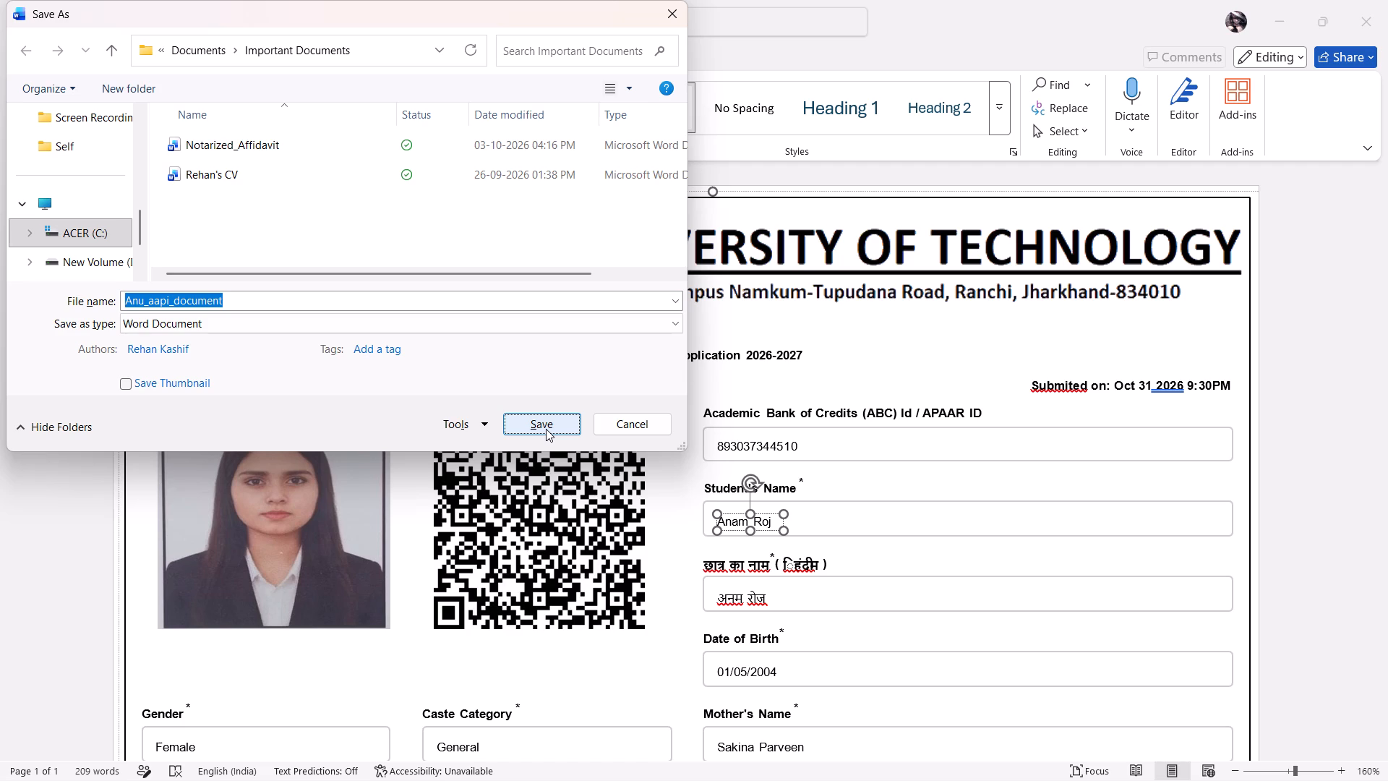
left_click(546, 429)
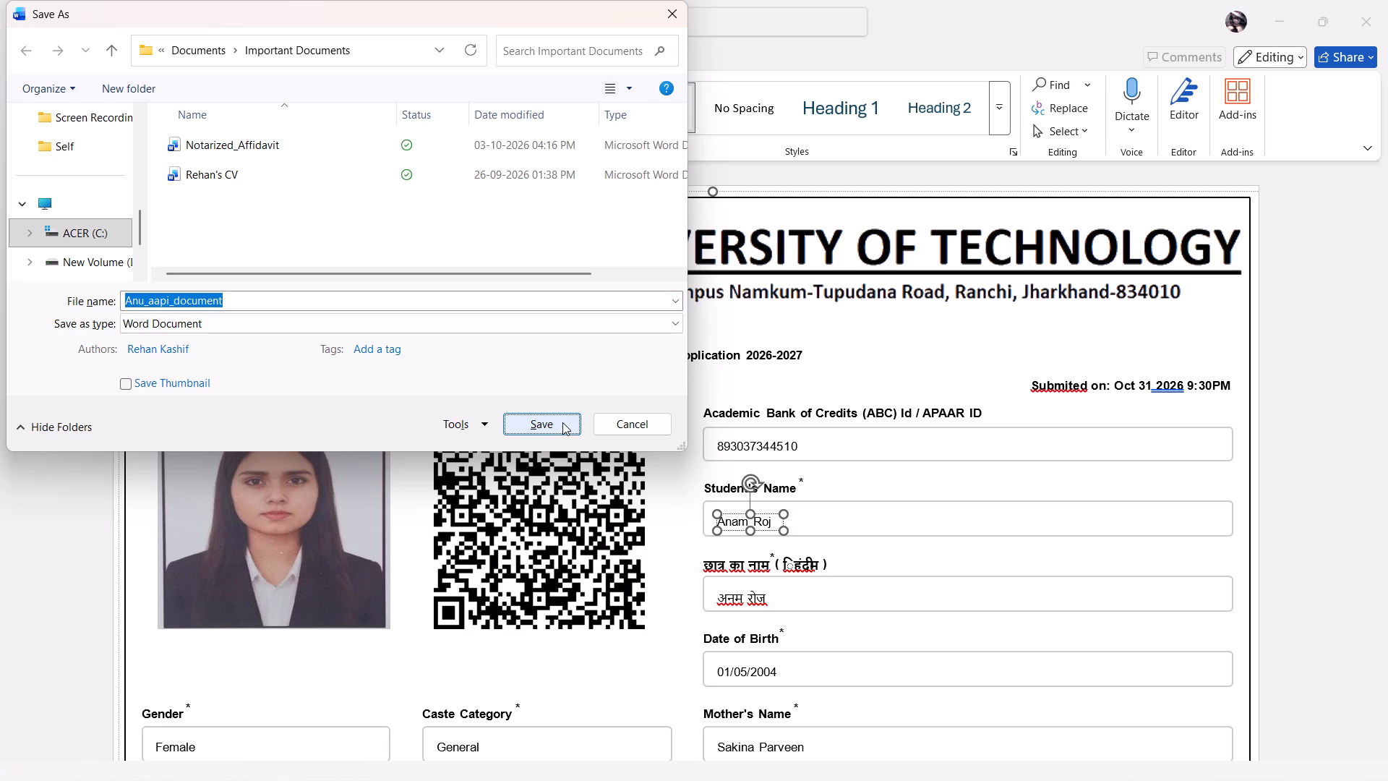
left_click(552, 421)
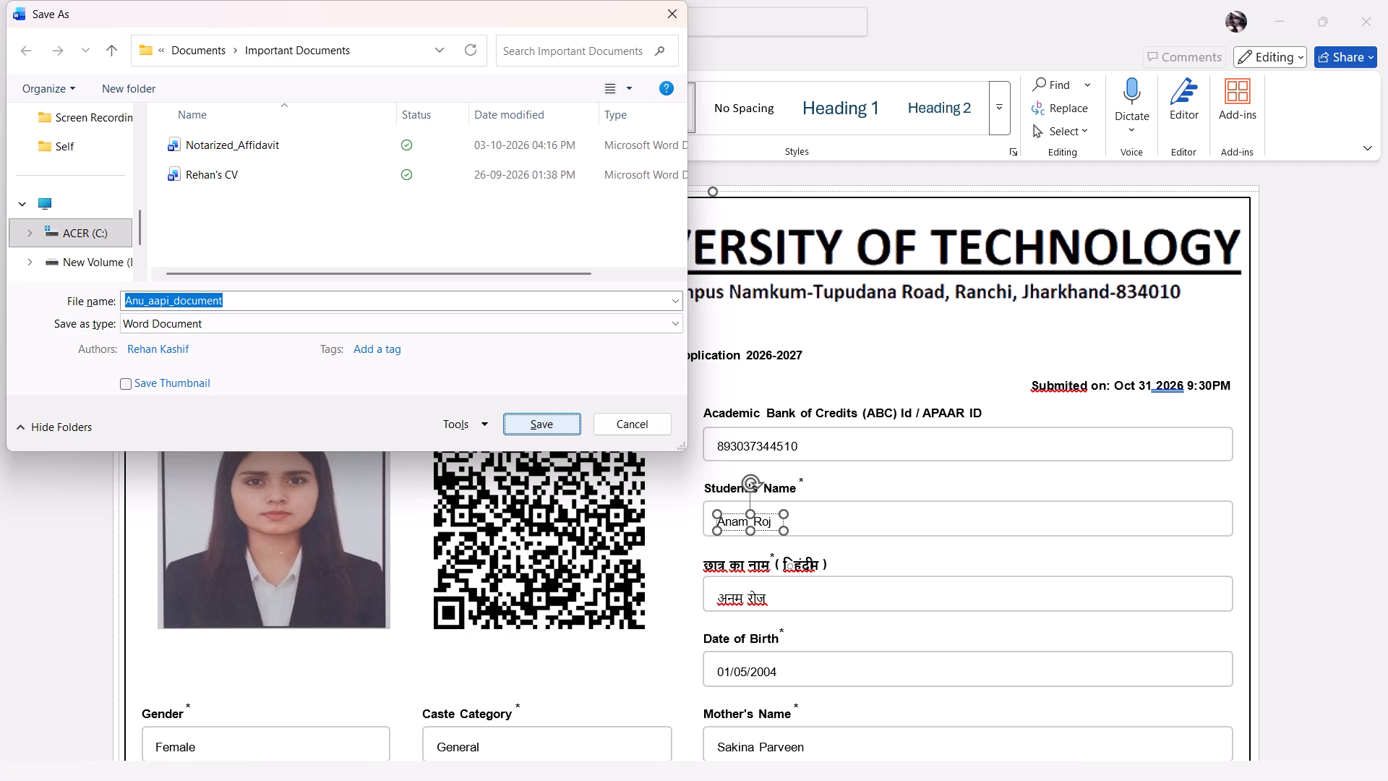
Switch to File Explorer and open the newly saved Word file Anu_aapi_document from the recent files.
left_click(257, 297)
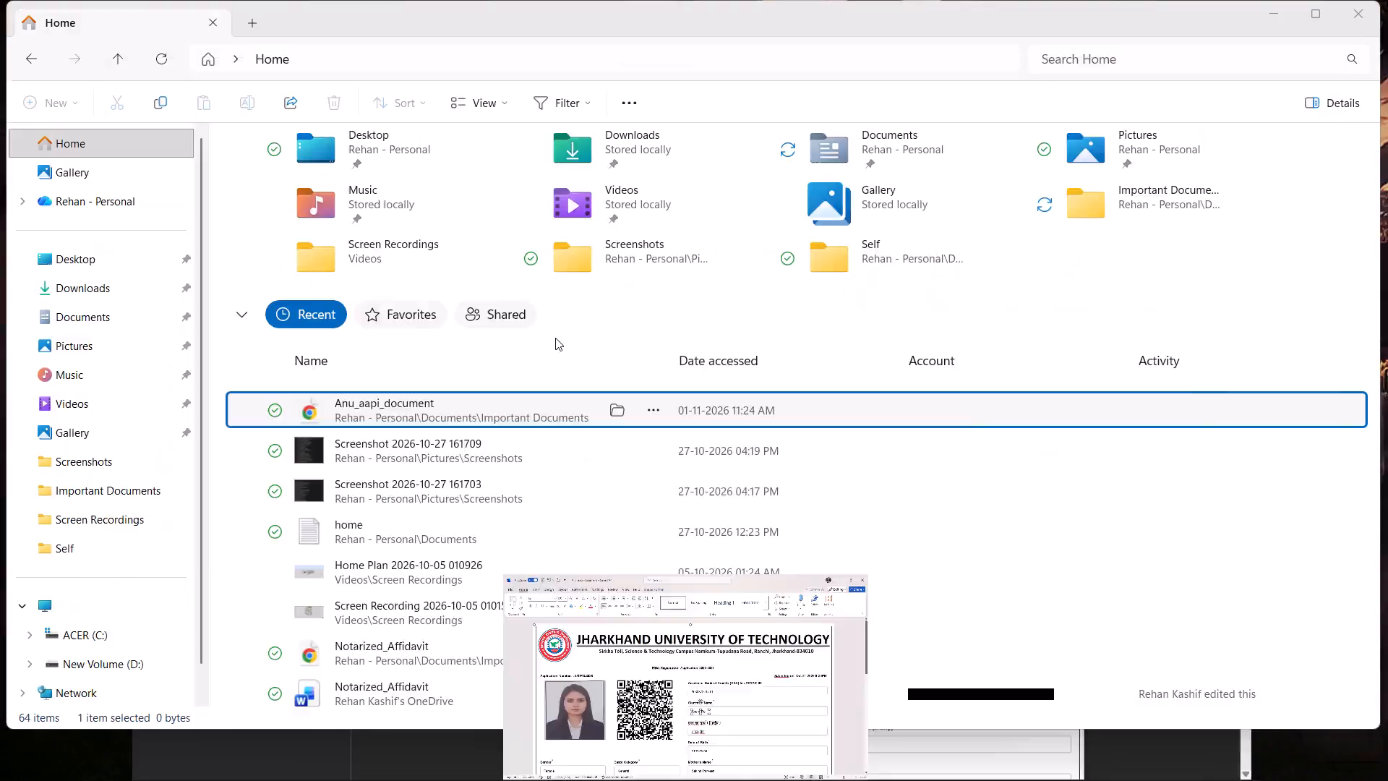
left_click(698, 754)
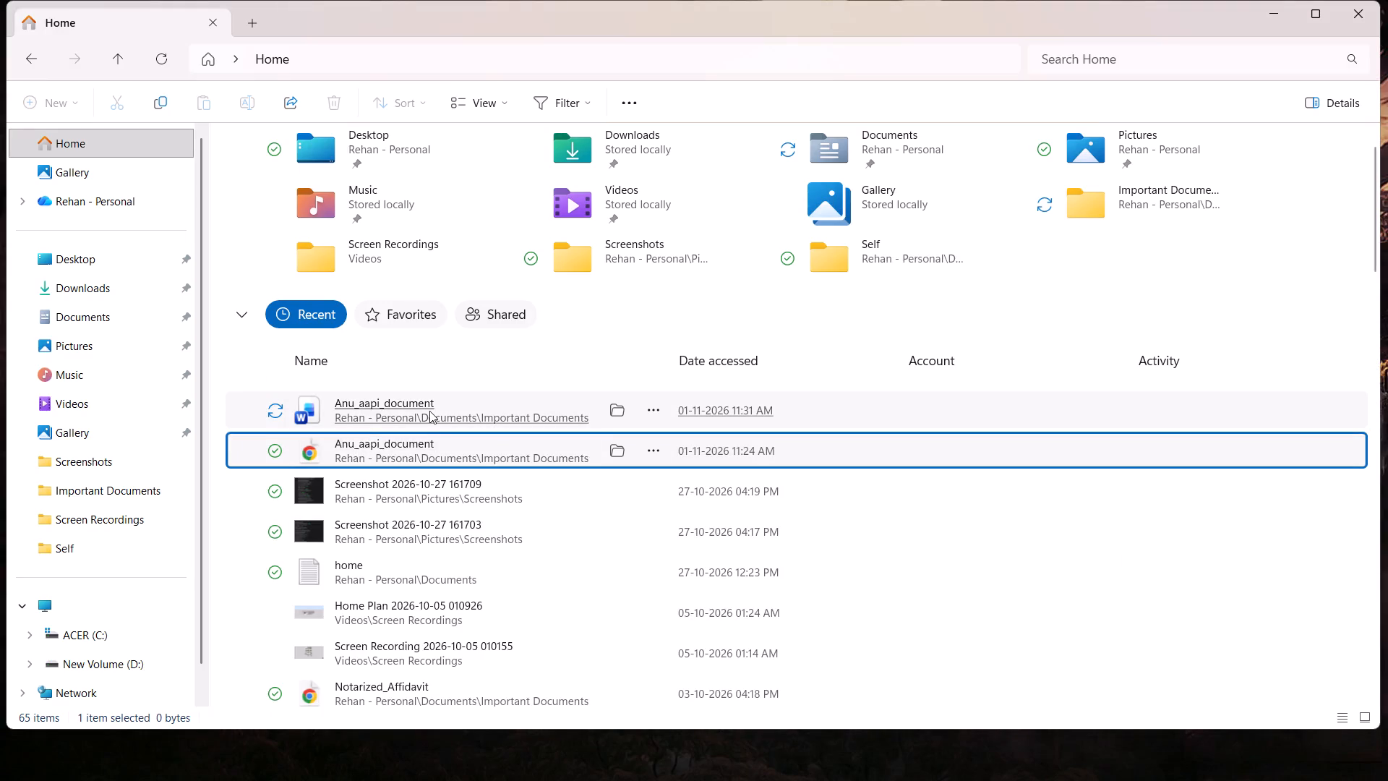
left_click(429, 411)
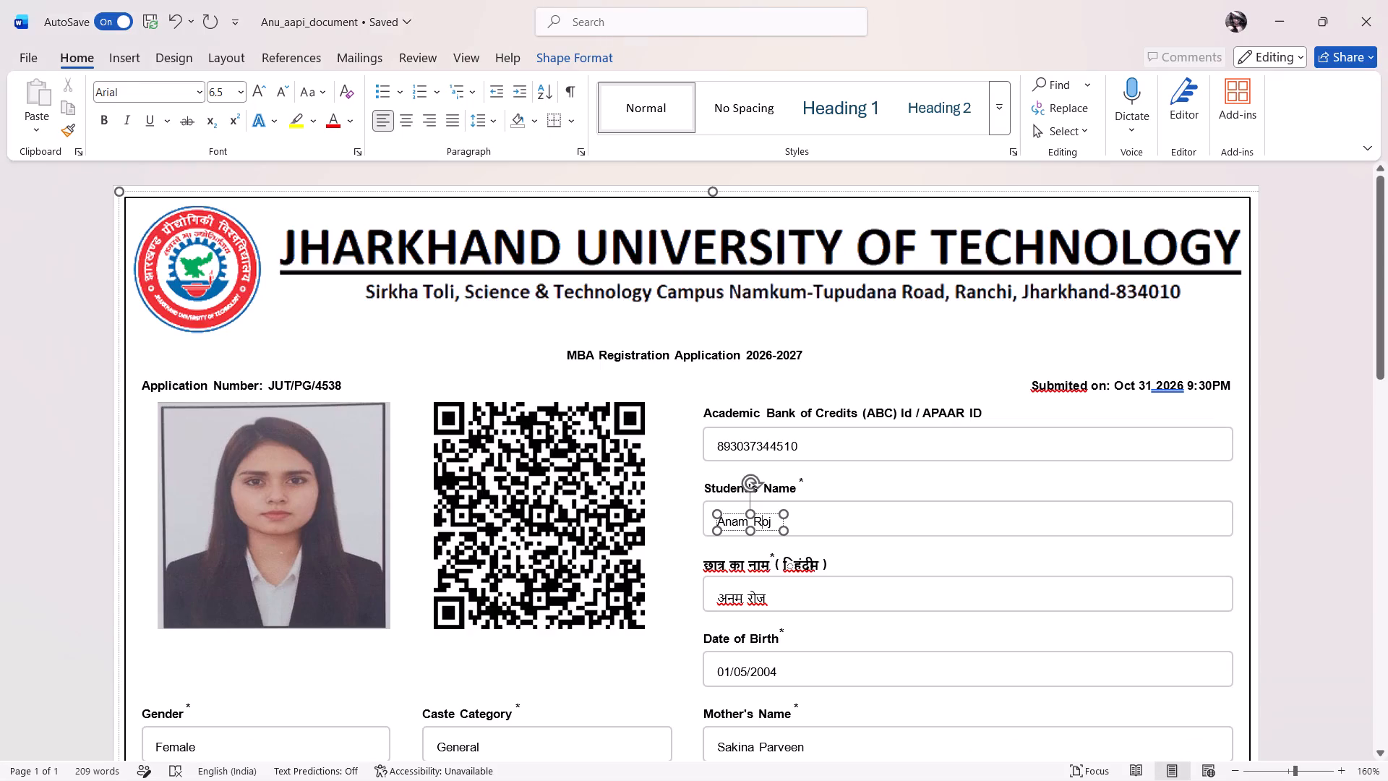
scroll(531, 385, "down", 2)
scroll(531, 385, "up", 5)
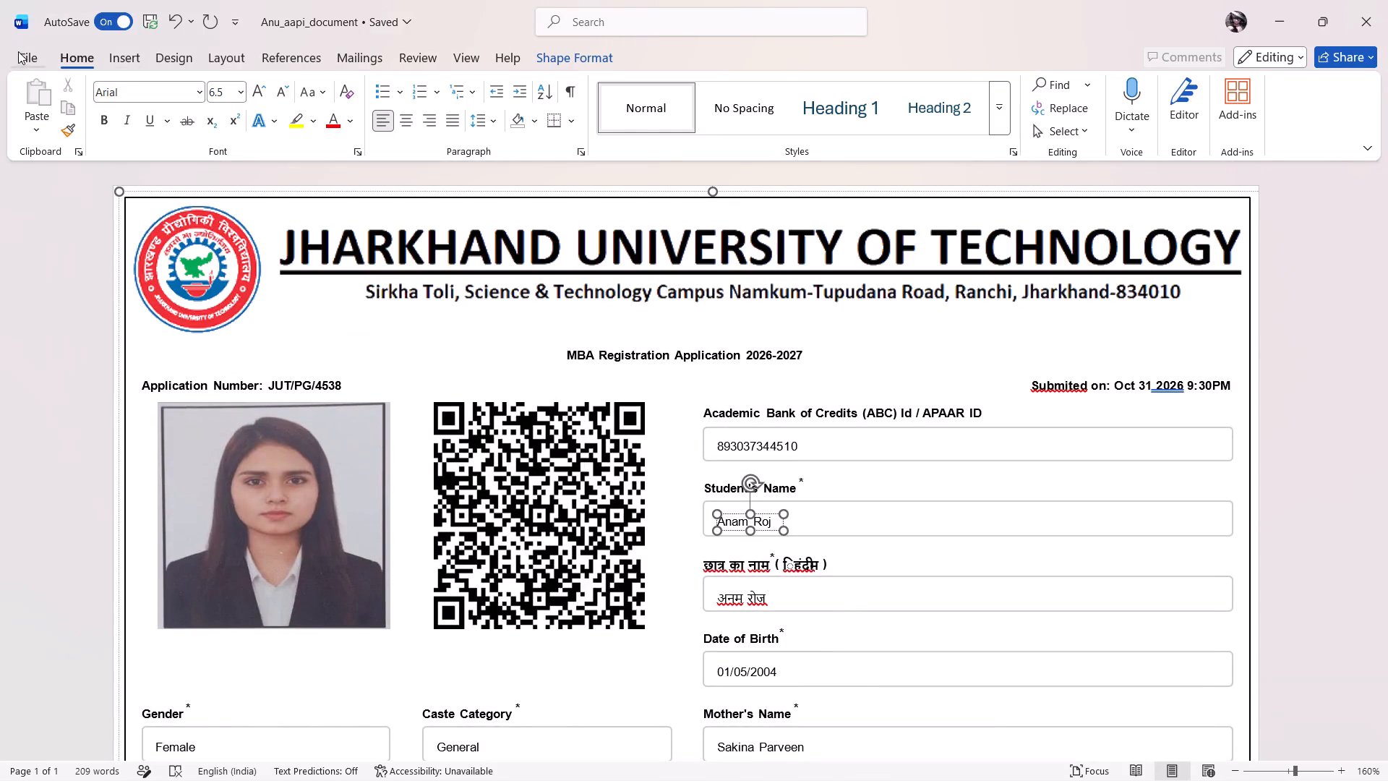
Set up a copy of Anu_aapi_document in PDF format, with the Documents folder on This PC as its location.
left_click(20, 54)
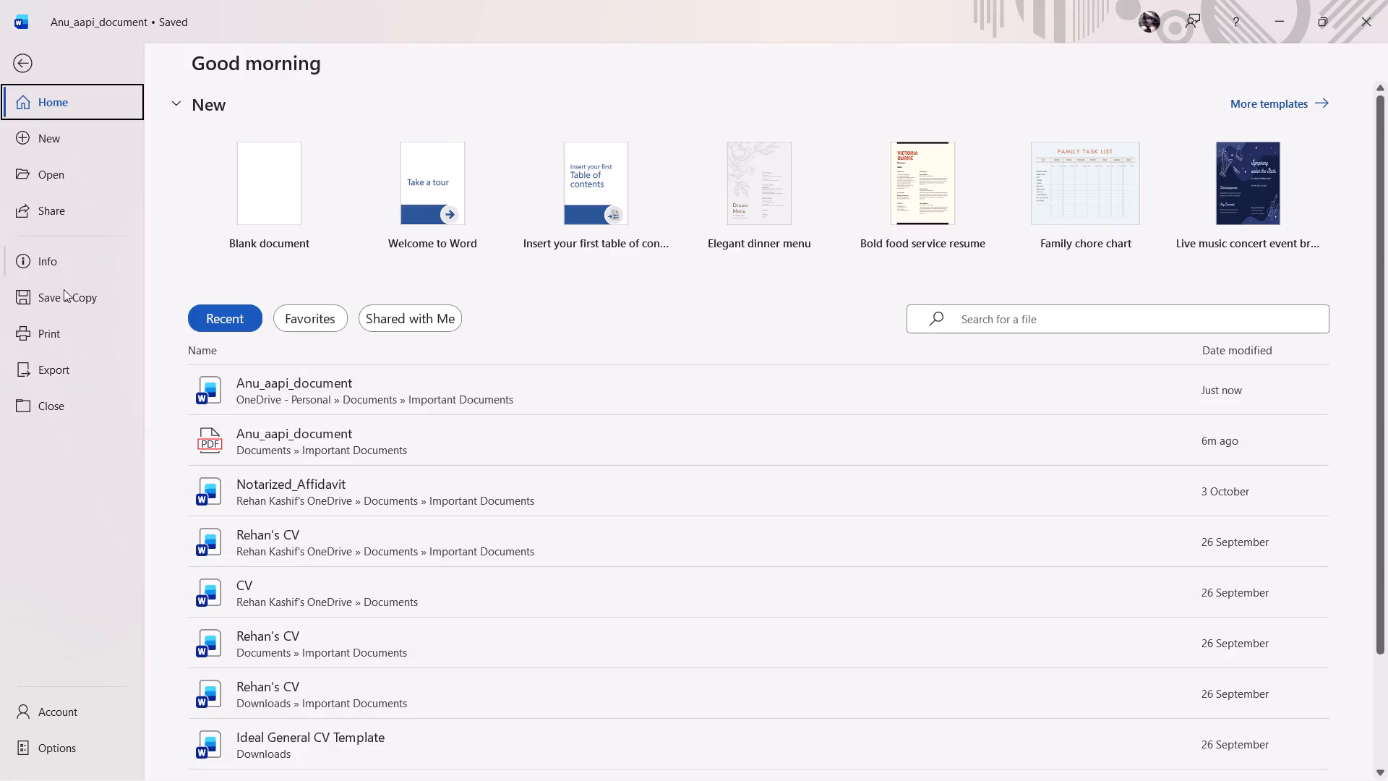
left_click(63, 296)
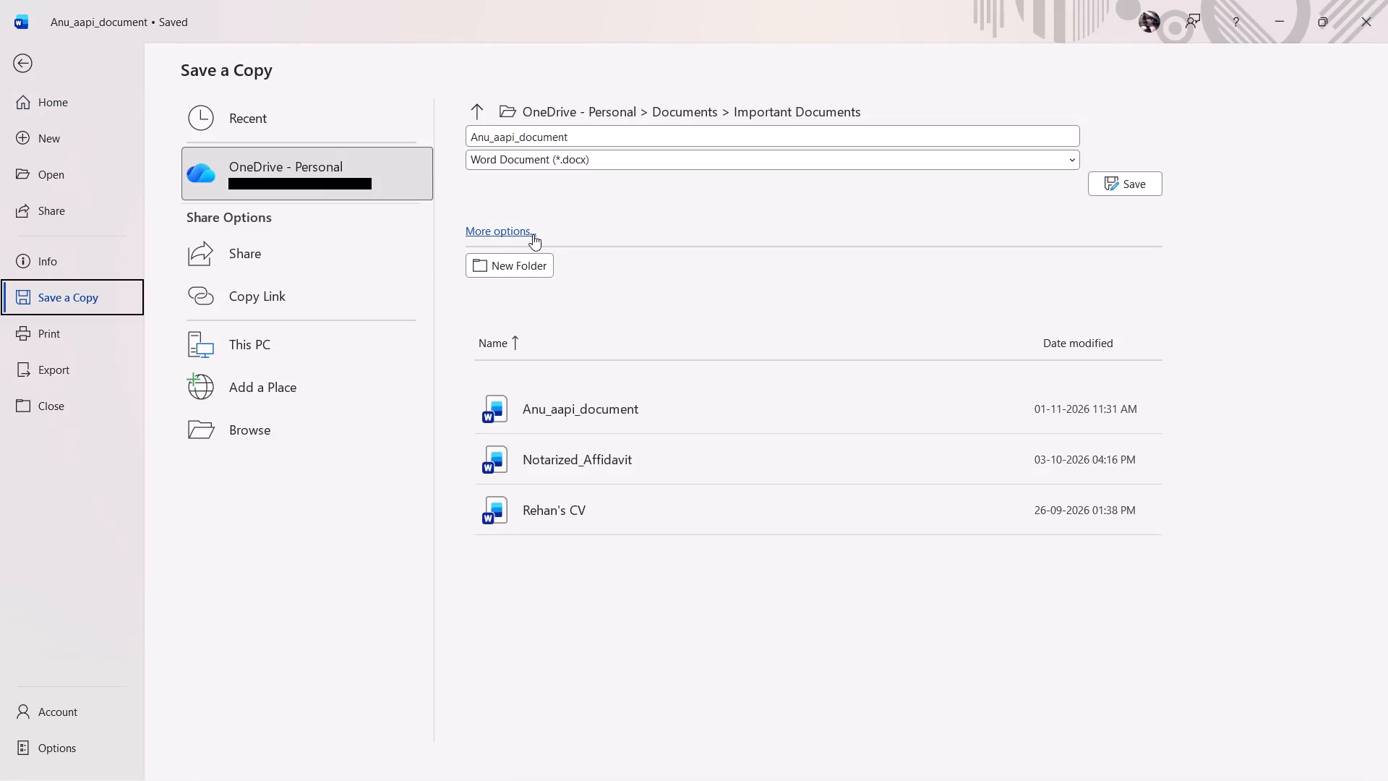
left_click(1040, 155)
left_click(525, 315)
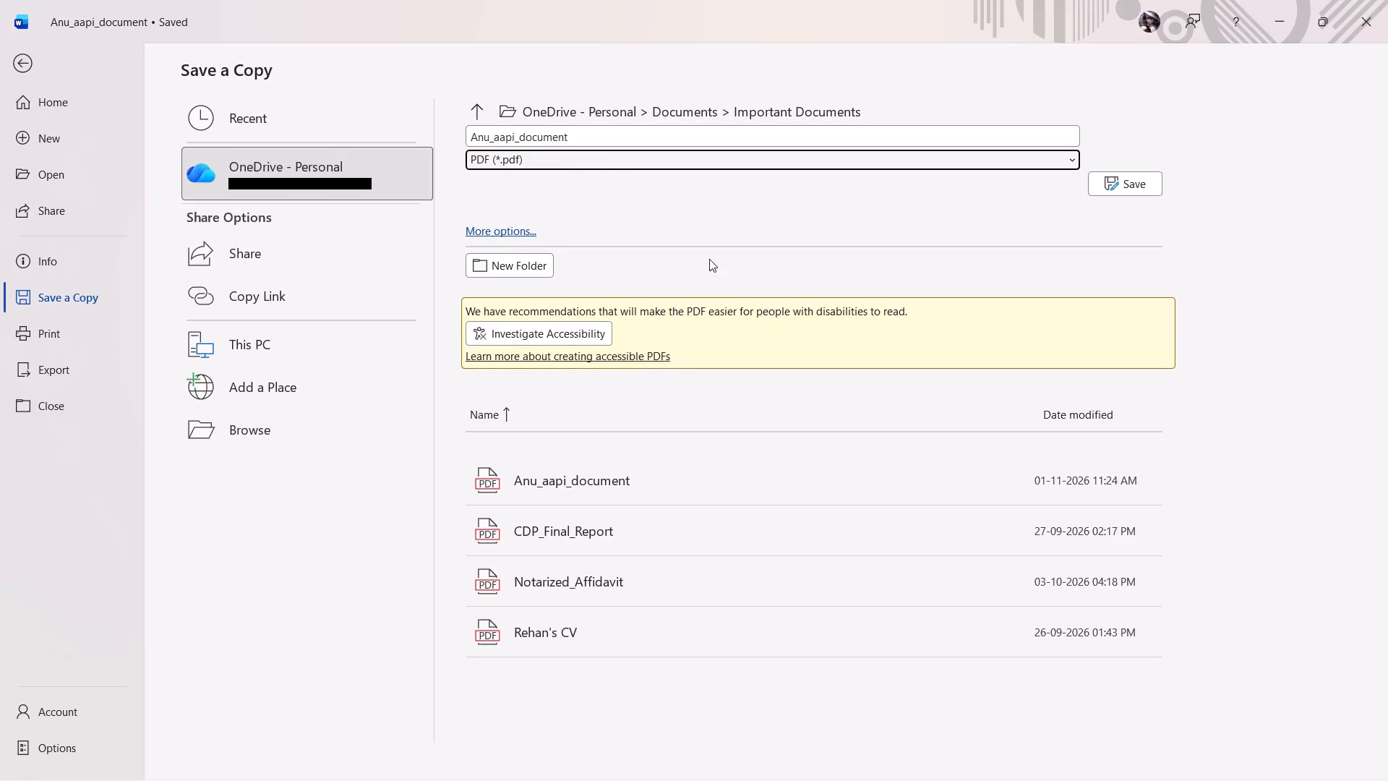
left_click(261, 354)
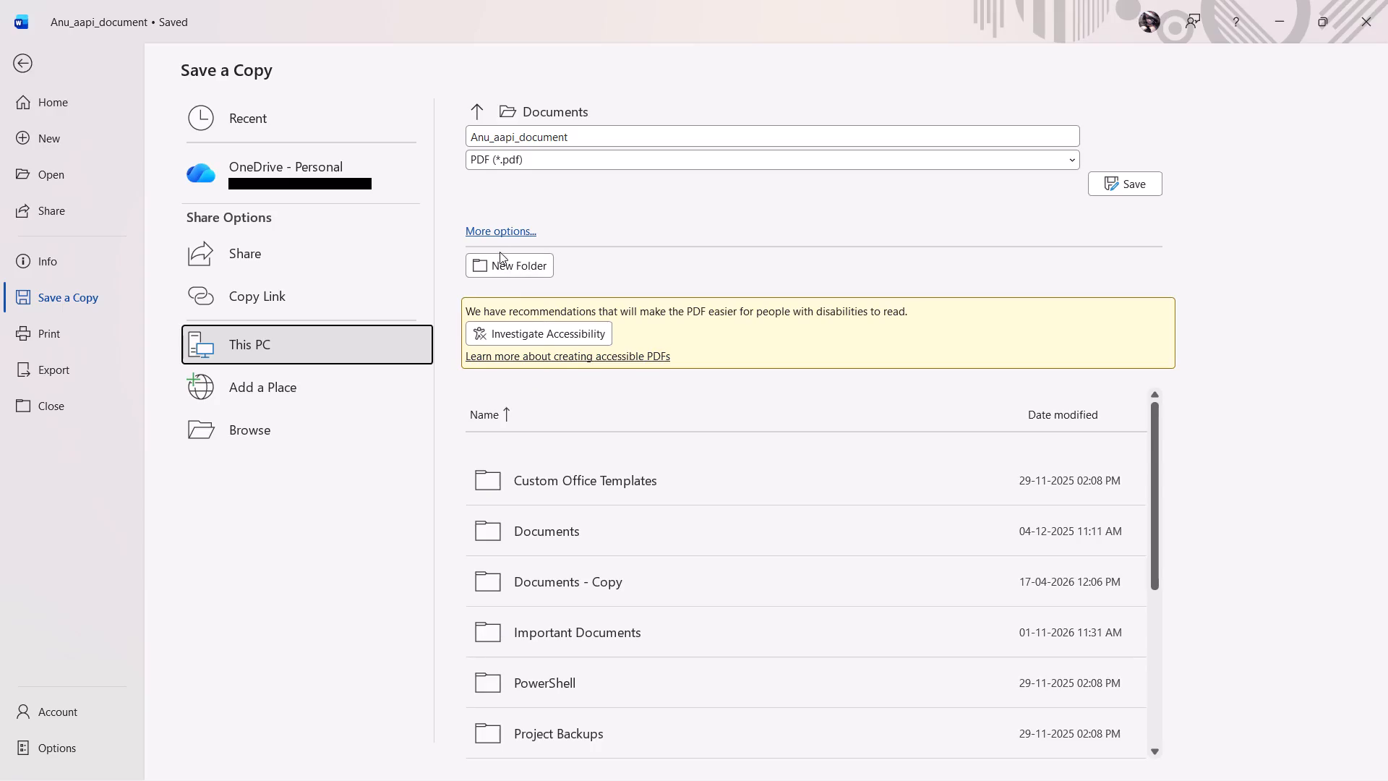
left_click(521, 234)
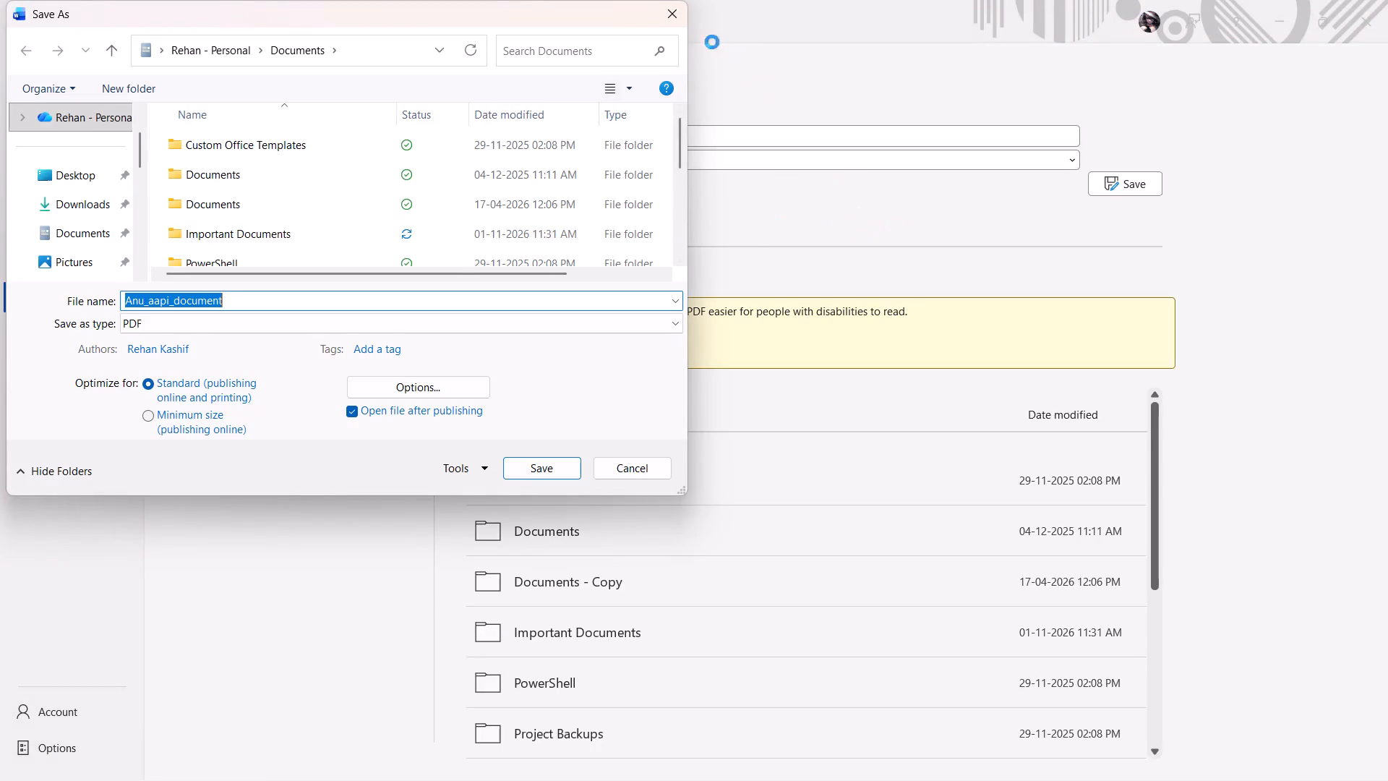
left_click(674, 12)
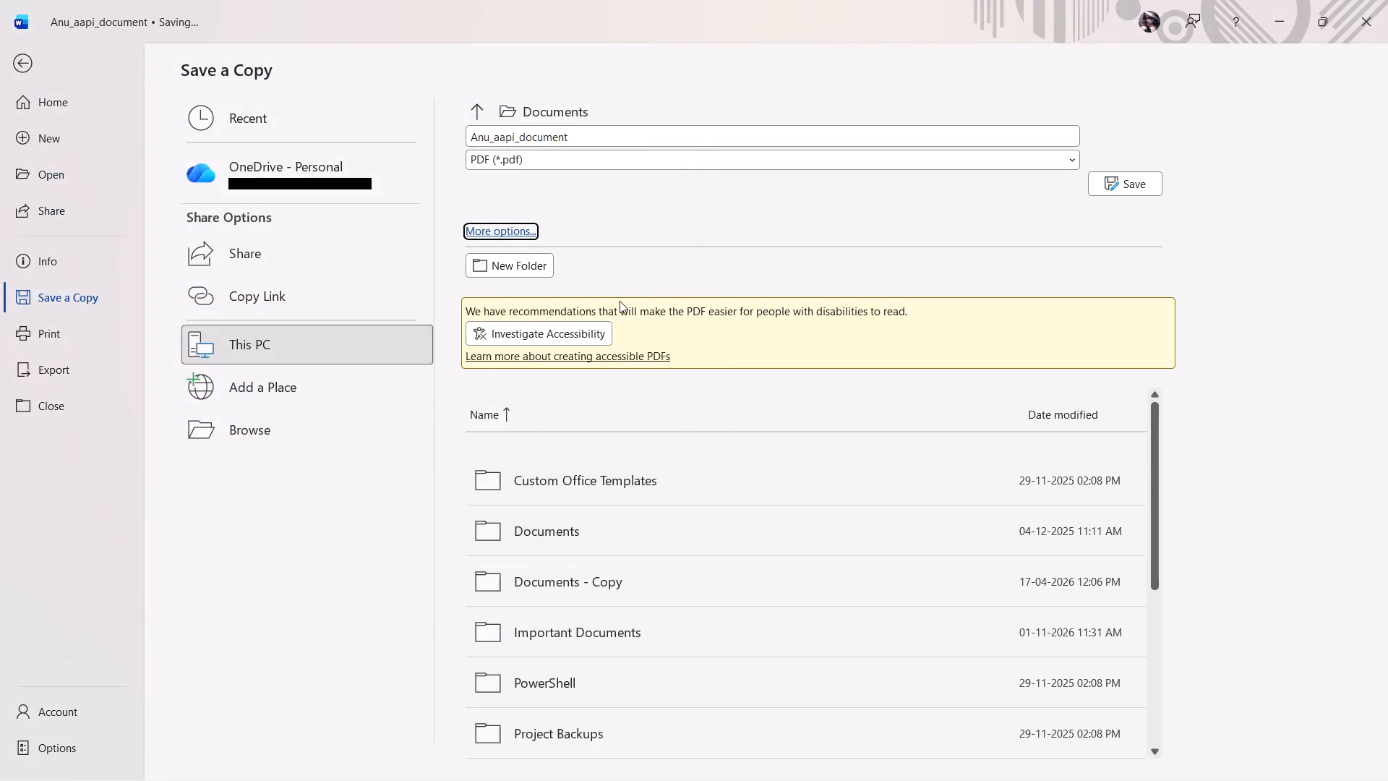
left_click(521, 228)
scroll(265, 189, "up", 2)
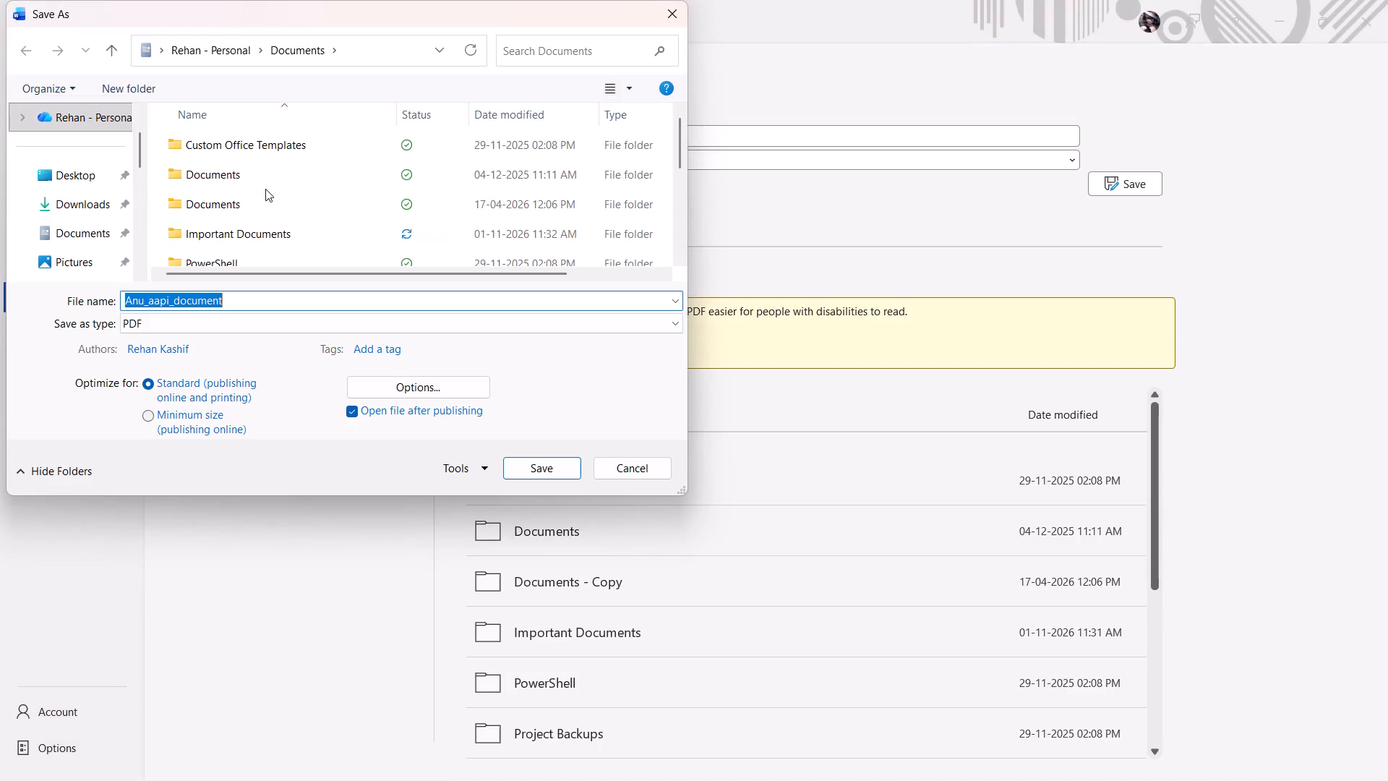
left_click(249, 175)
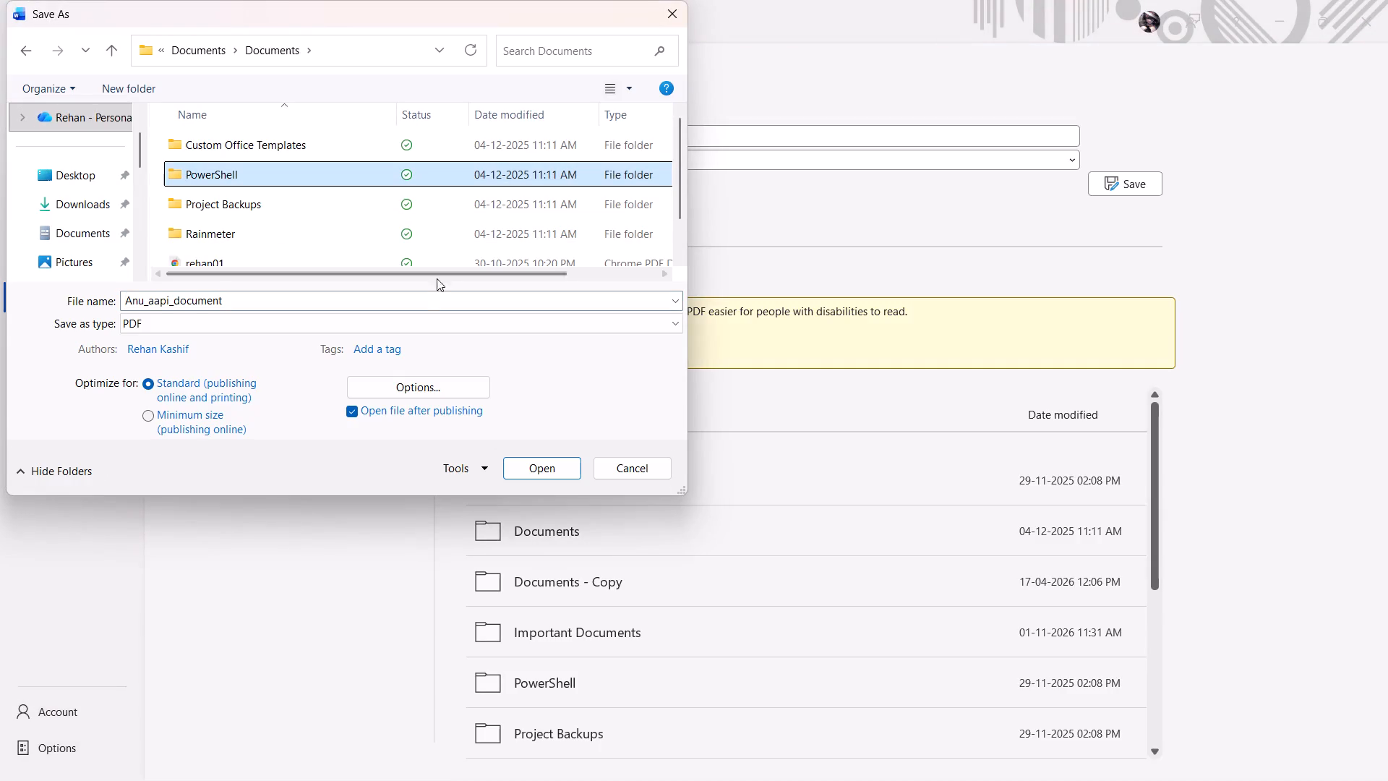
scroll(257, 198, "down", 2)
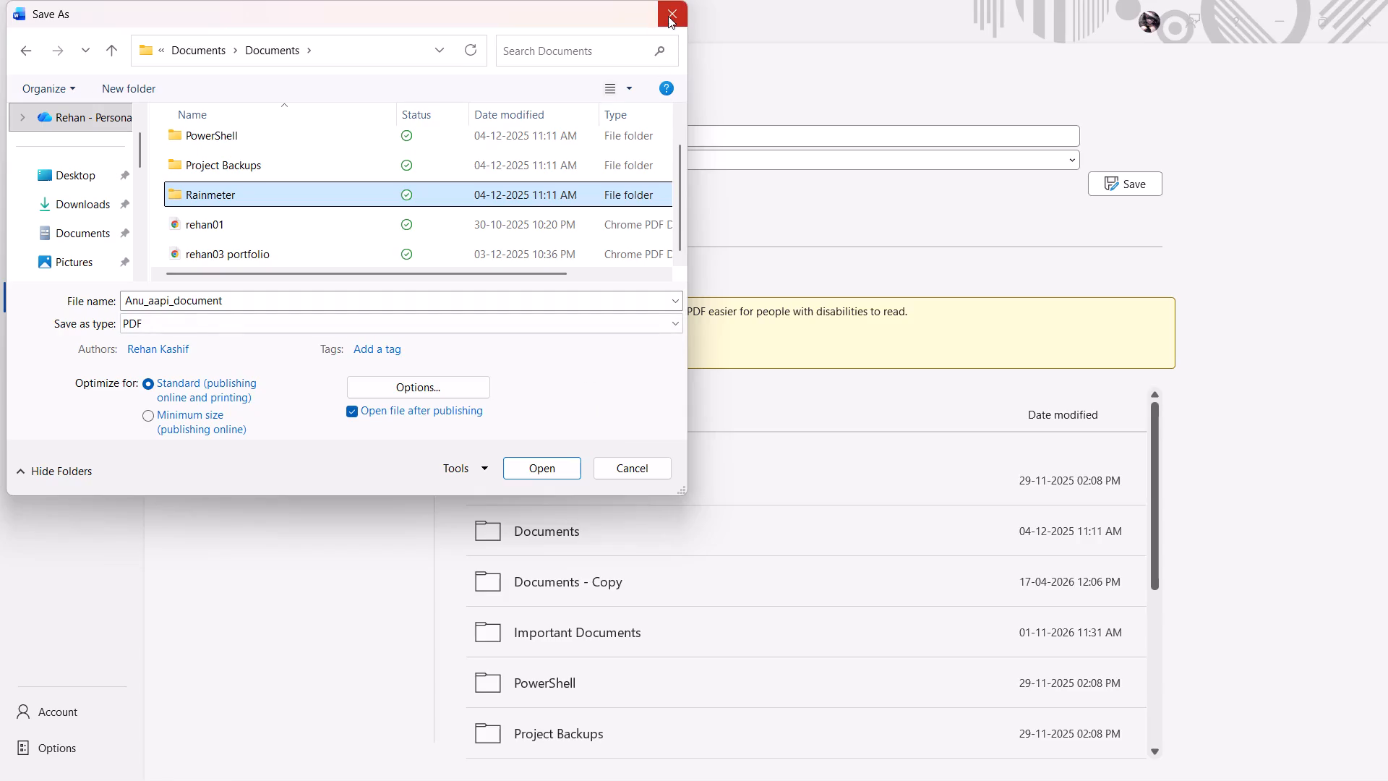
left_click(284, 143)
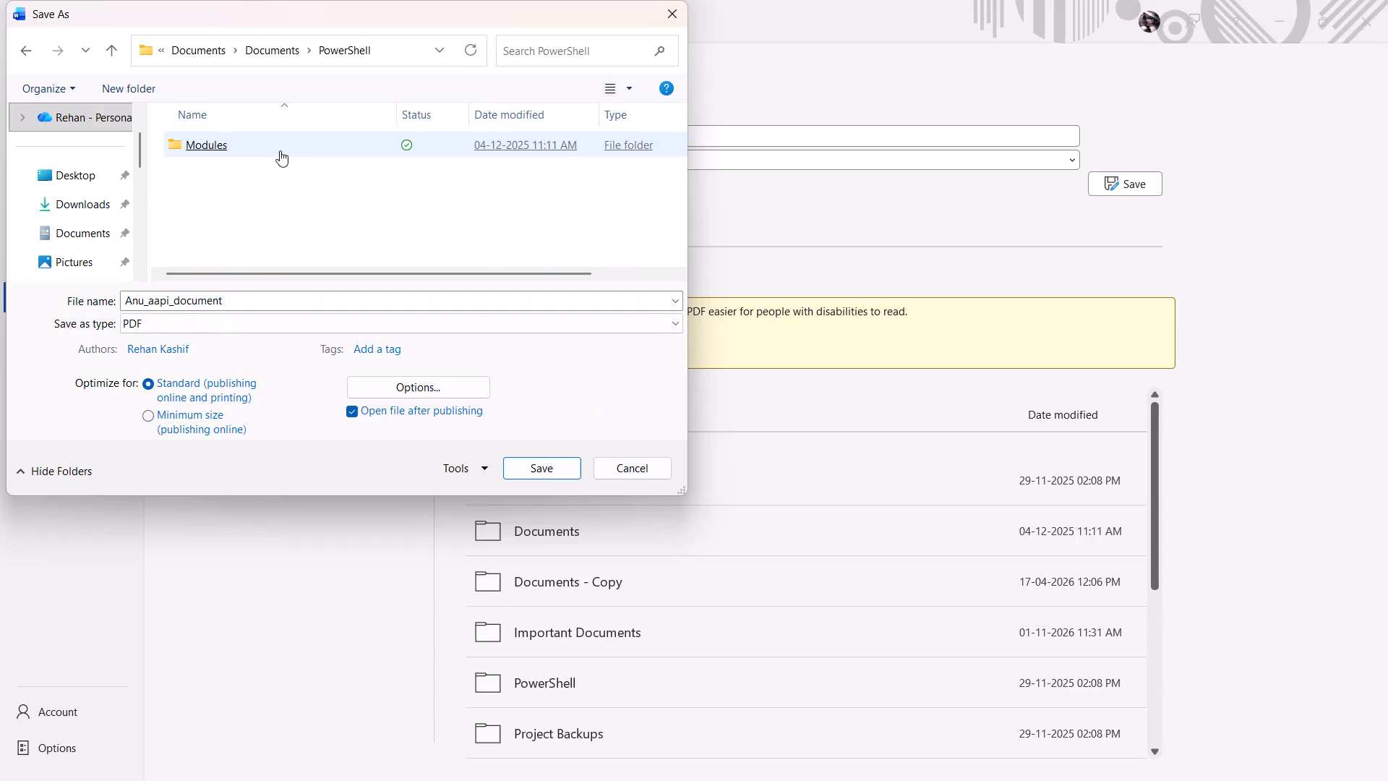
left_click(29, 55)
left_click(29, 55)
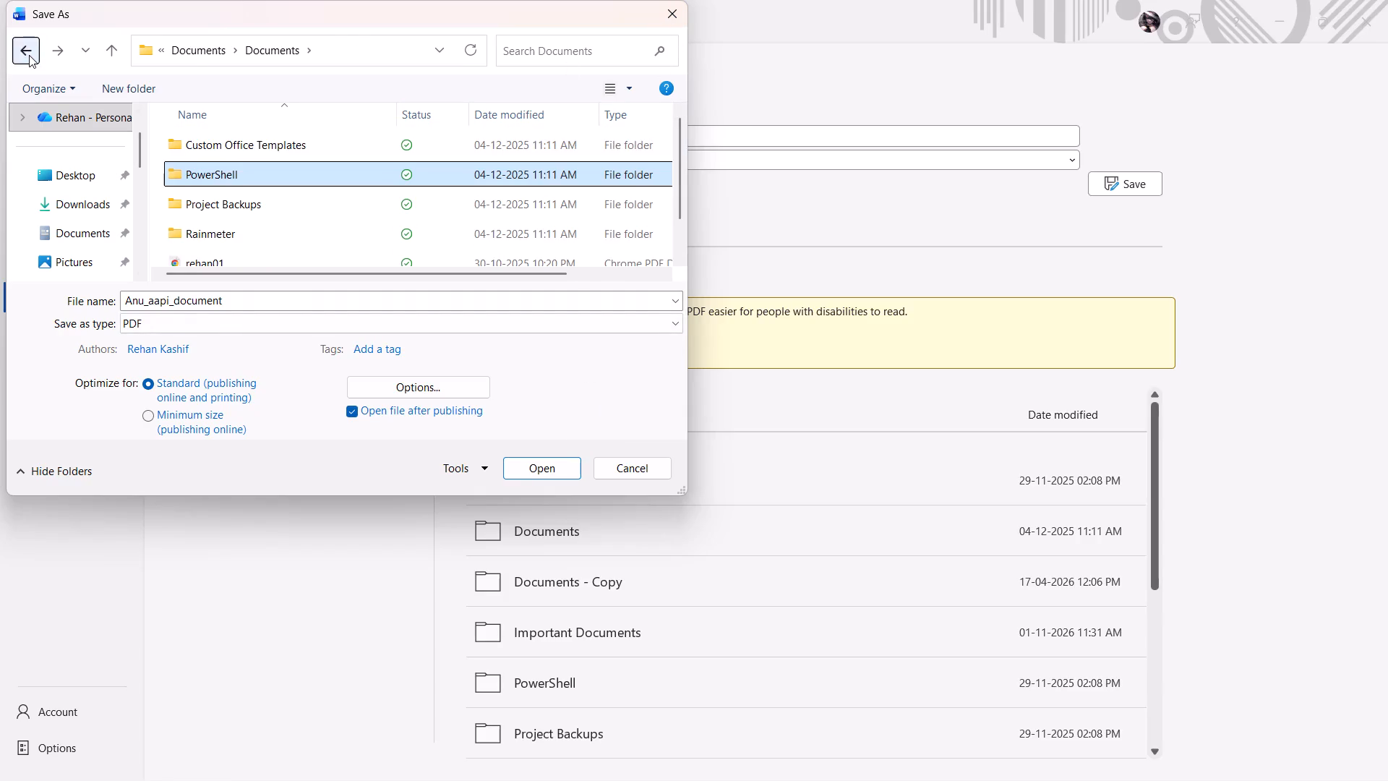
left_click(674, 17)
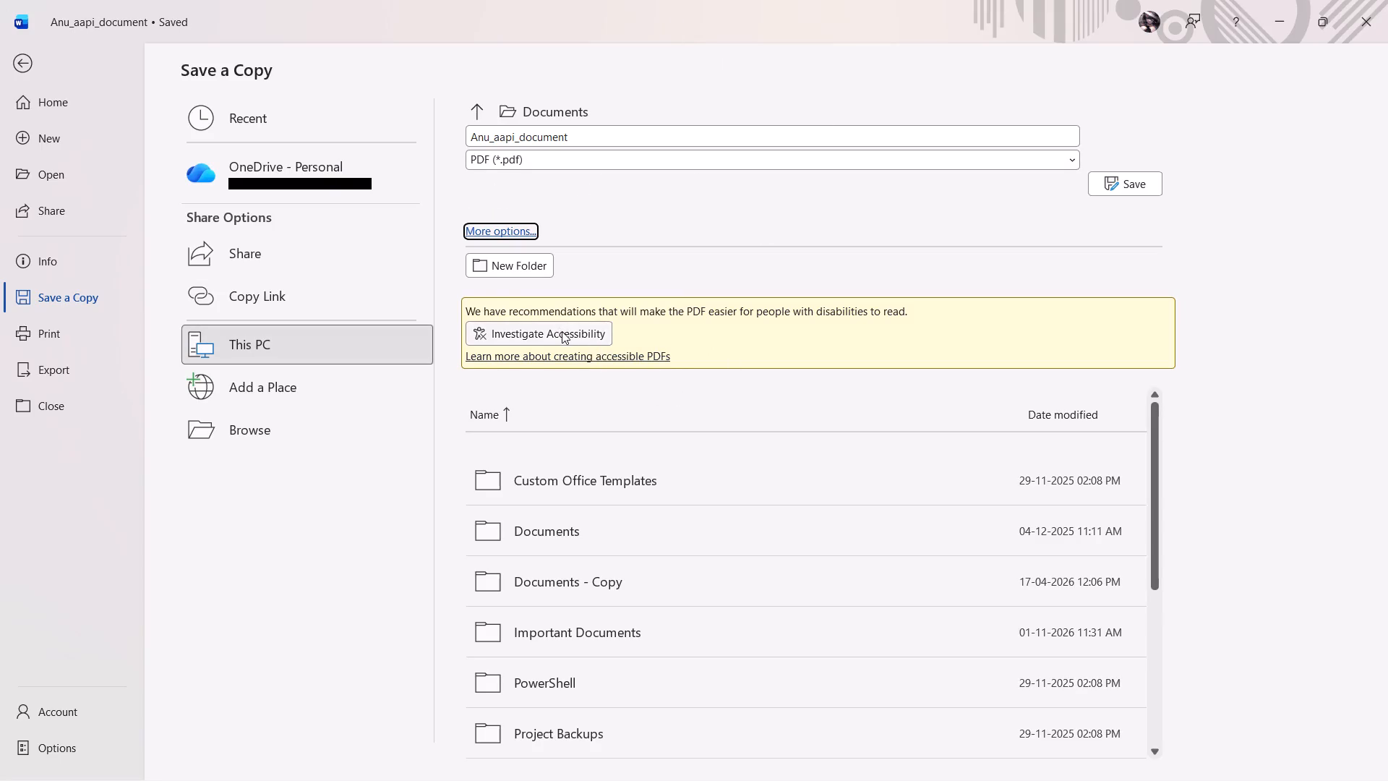
Create a new folder named ANU Aapi inside the Documents folder.
left_click(482, 269)
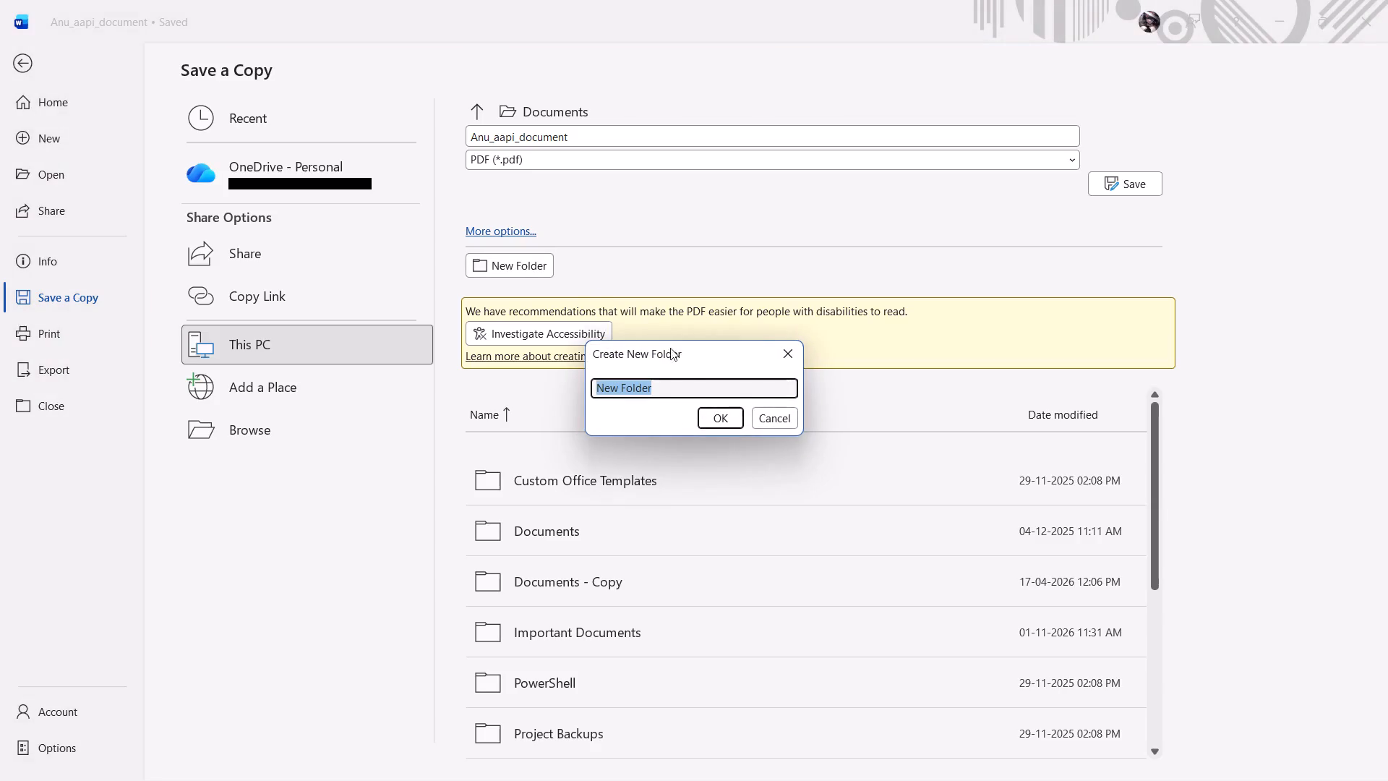
left_click(671, 388)
key("BackSpace")
key("BackSpace")
key("BackSpace")
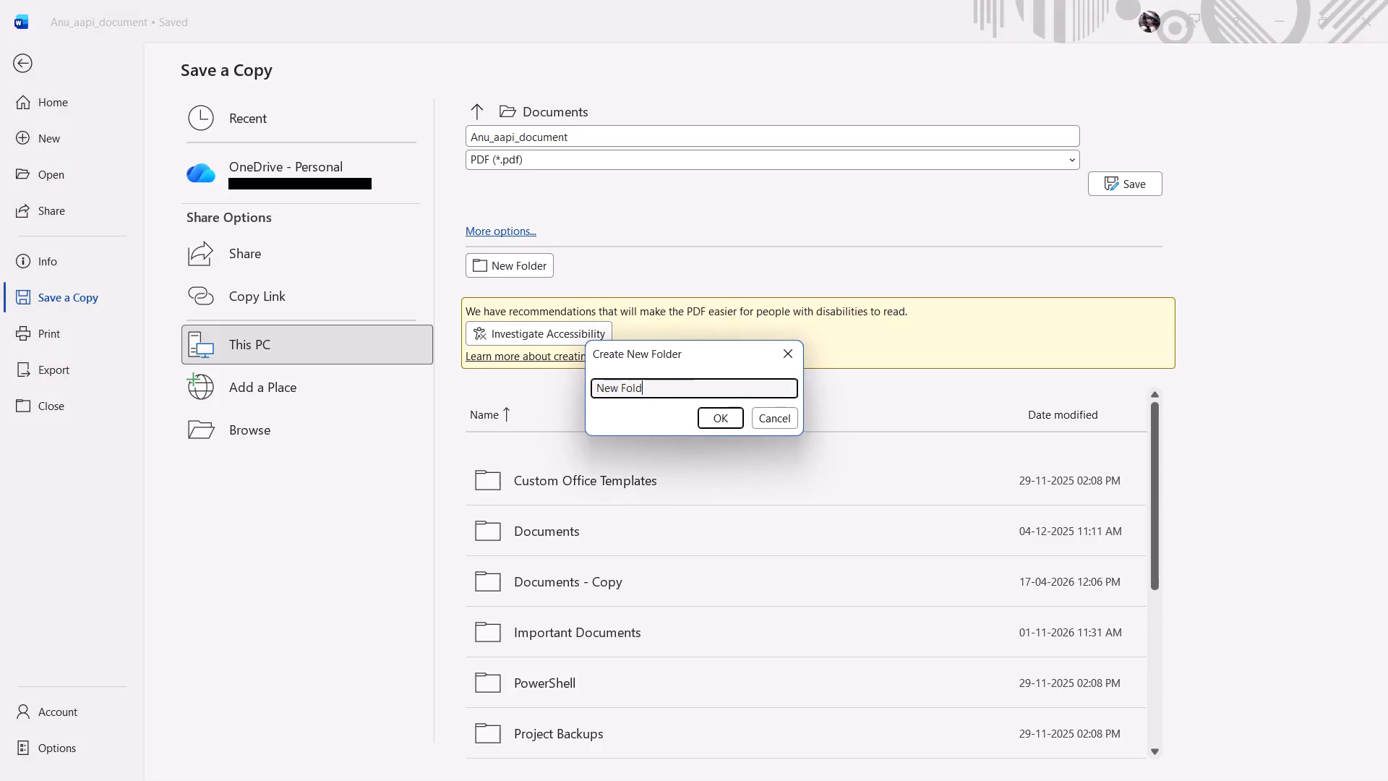
key("BackSpace")
key("BackSpace")
key("BackSpace")
key("BackSpace")
key("BackSpace")
key("BackSpace")
key("BackSpace")
key("shift+a")
key("shift+n")
type("U")
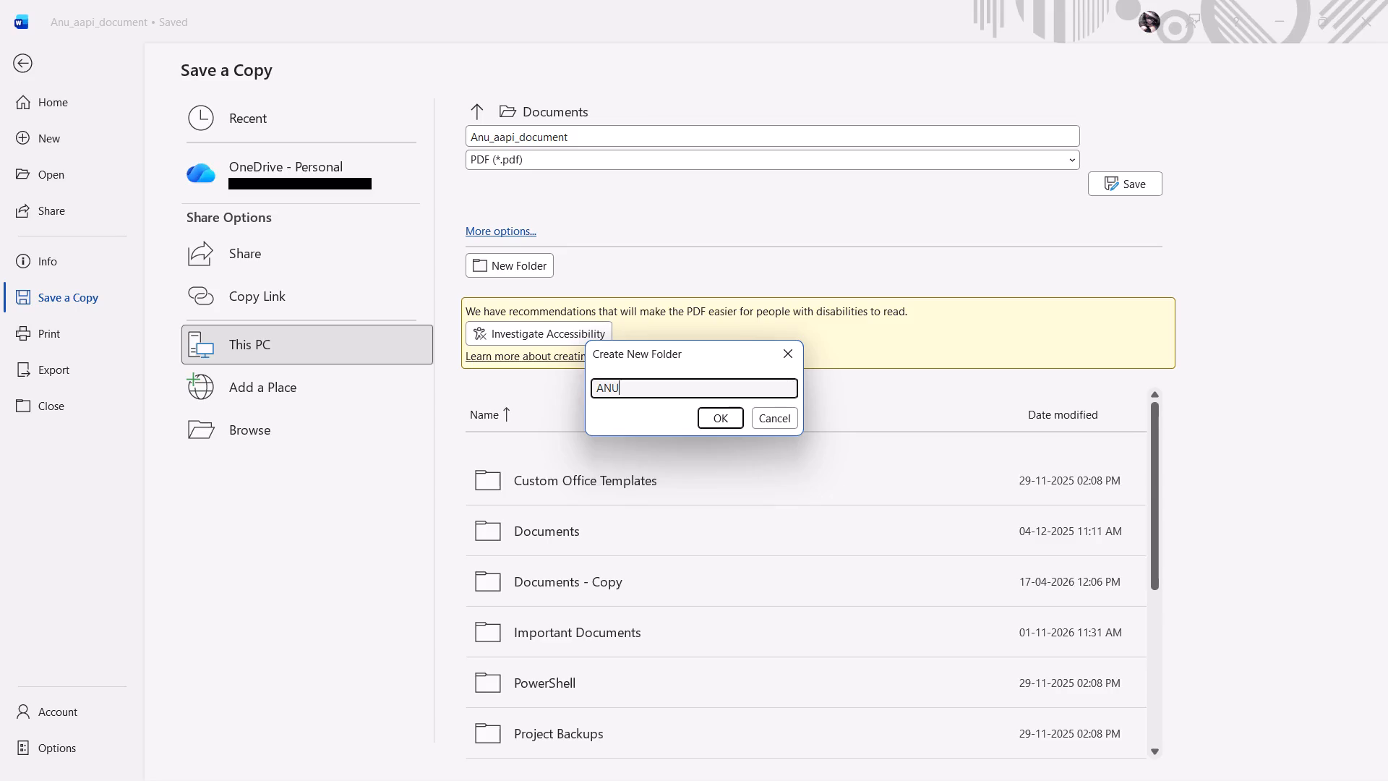
key("space")
key("shift+a")
type("ppi")
left_click(635, 388)
key("BackSpace")
key("a")
left_click(708, 414)
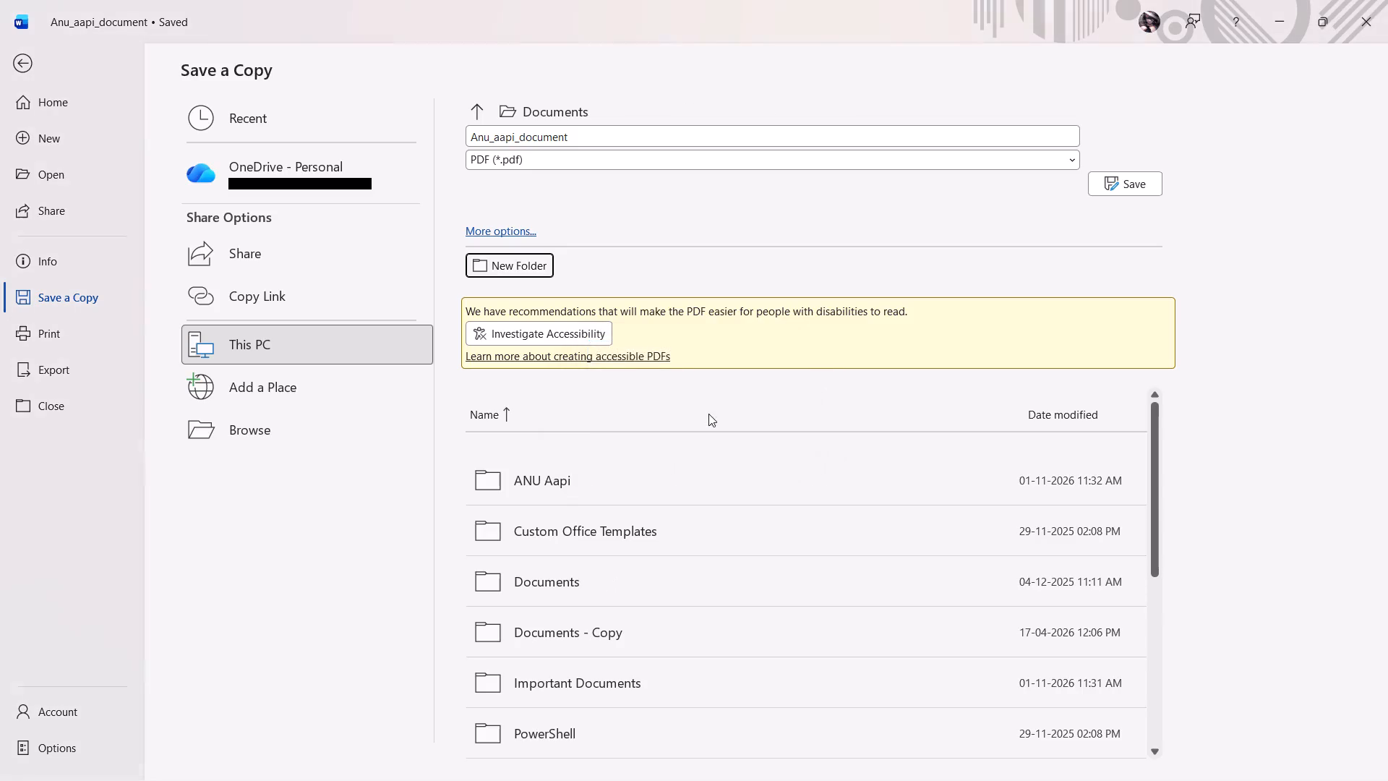
Save the copy as the PDF Anu_aapi_document directly in the Documents folder.
left_click(1126, 185)
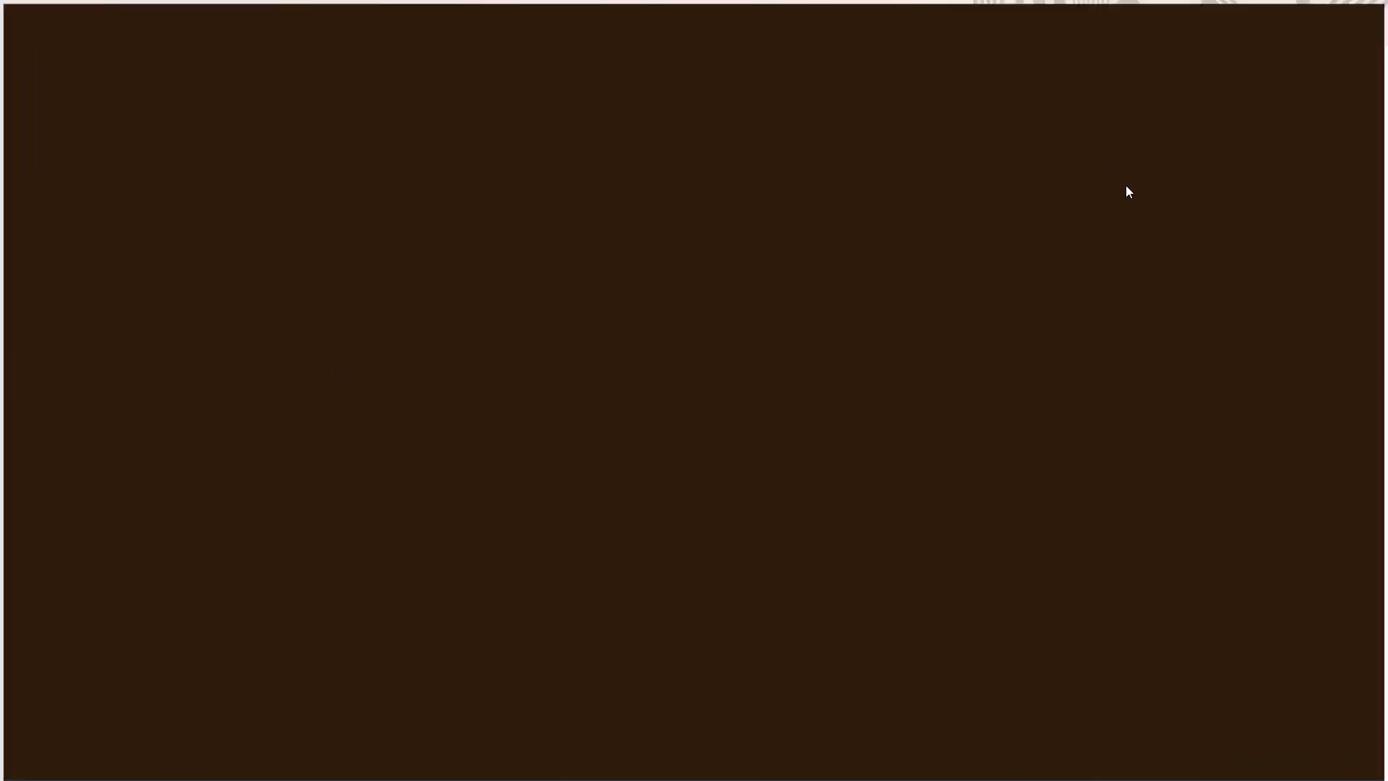
Review the exported PDF form from the header down to the thumb impression and signature, and check its view and download options.
scroll(860, 518, "down", 1)
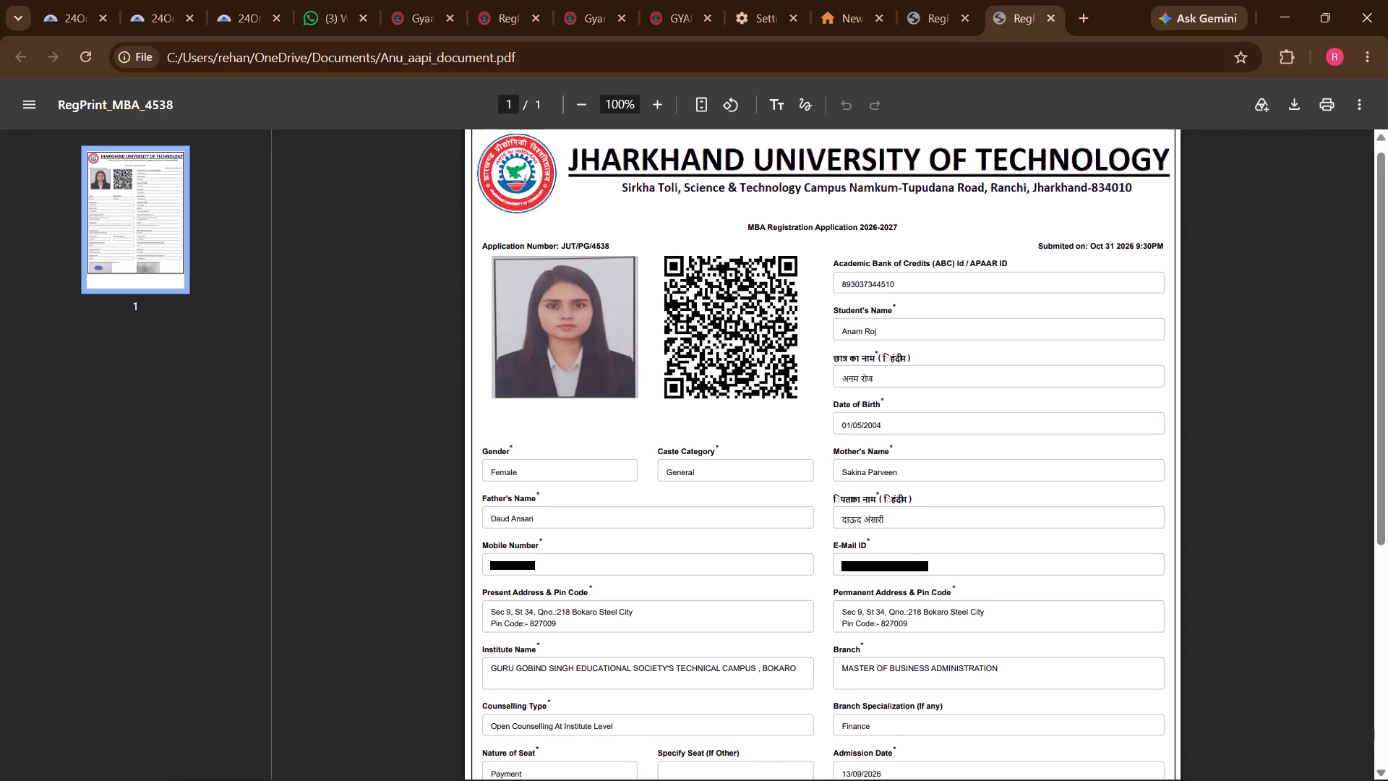
scroll(860, 518, "down", 5)
scroll(860, 518, "up", 4)
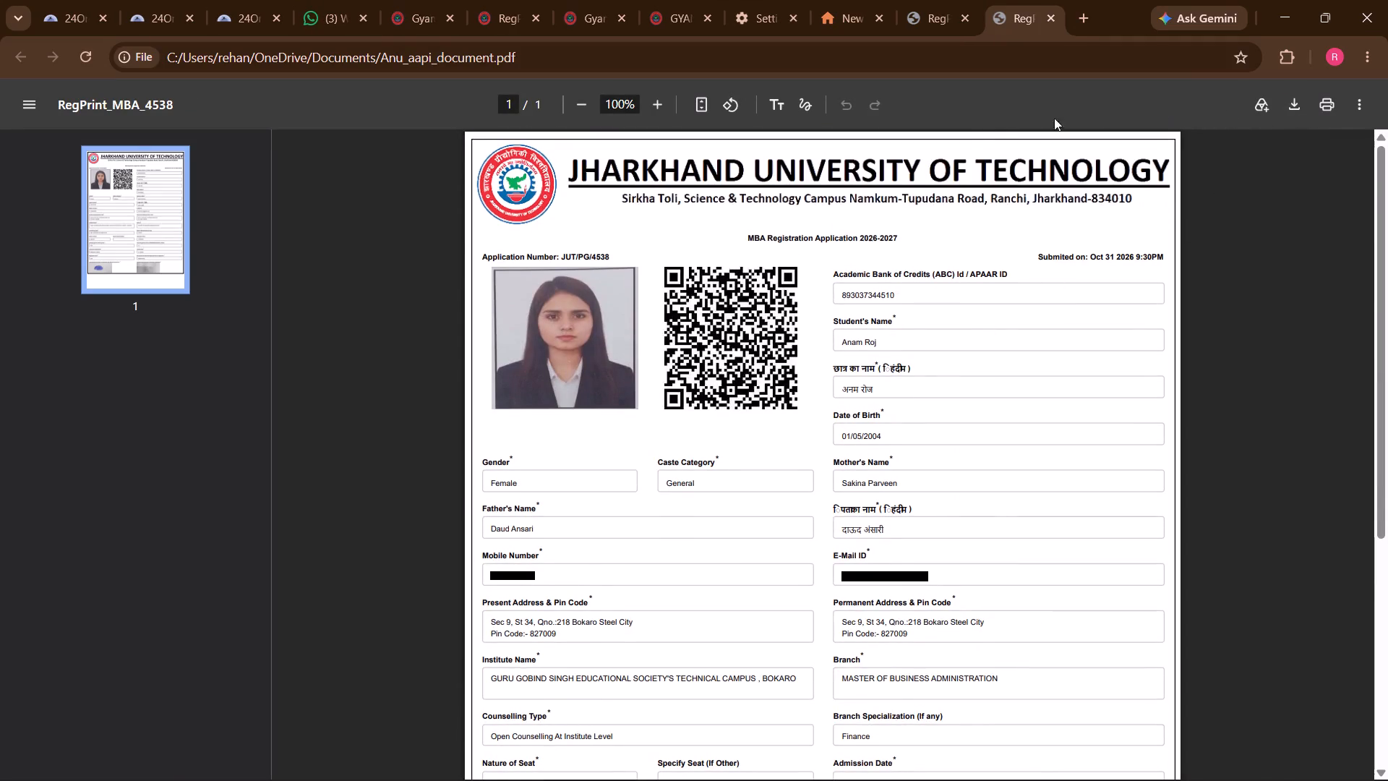
left_click(1365, 105)
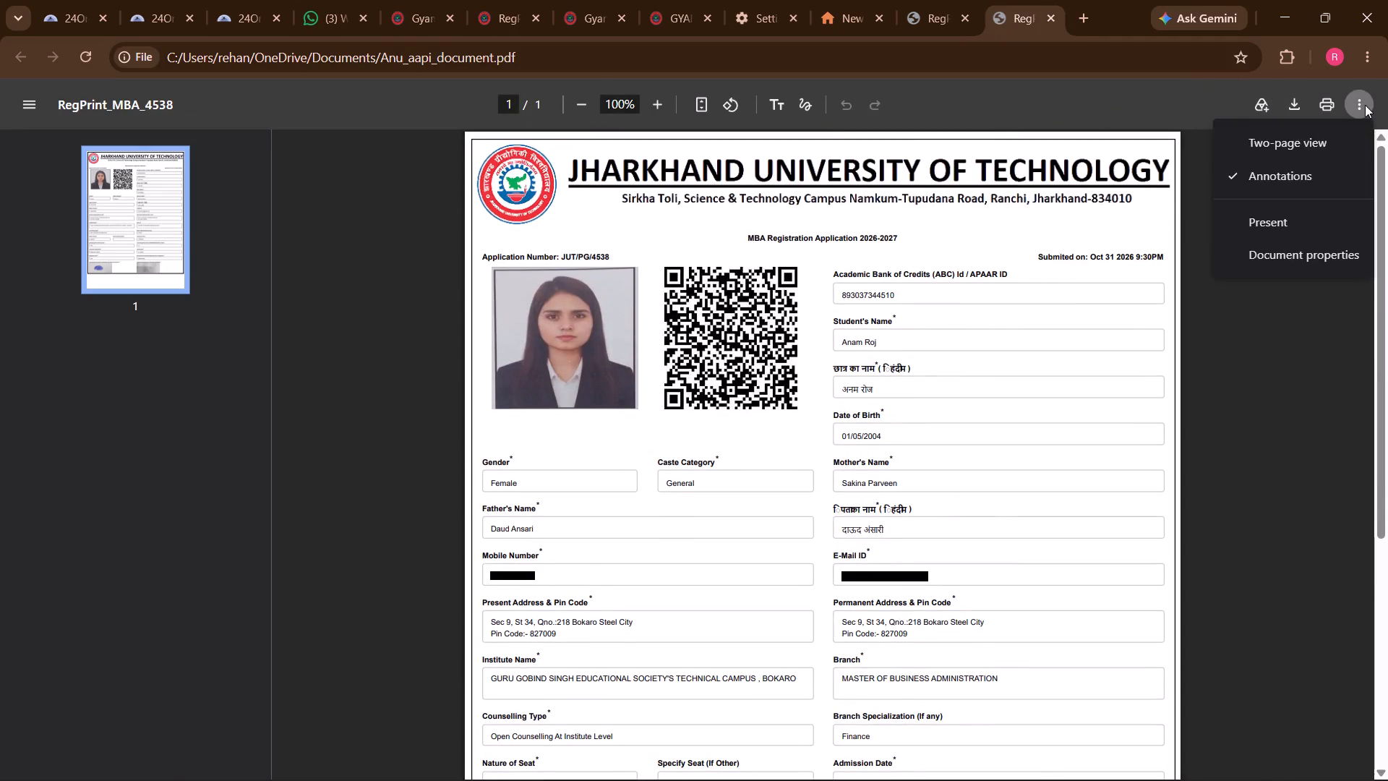
left_click(1286, 392)
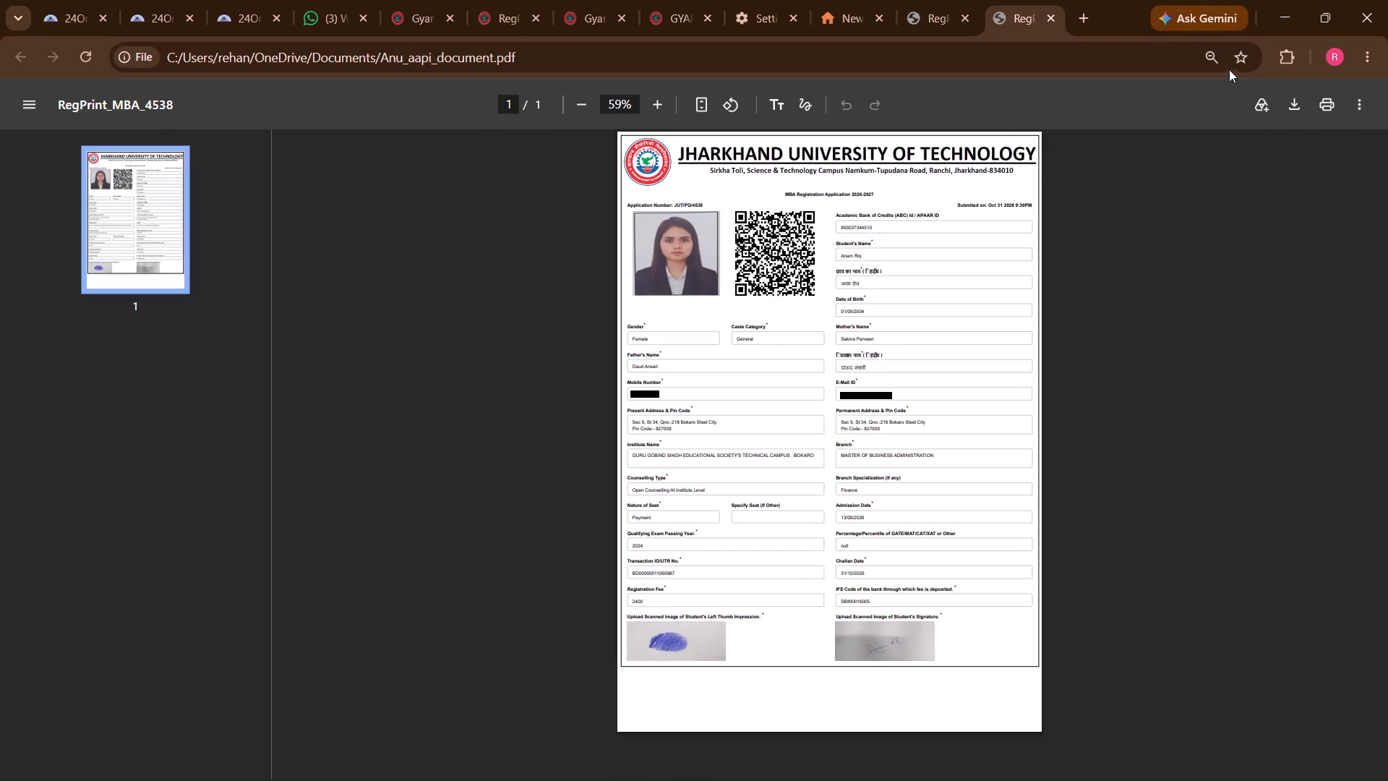
left_click(1293, 104)
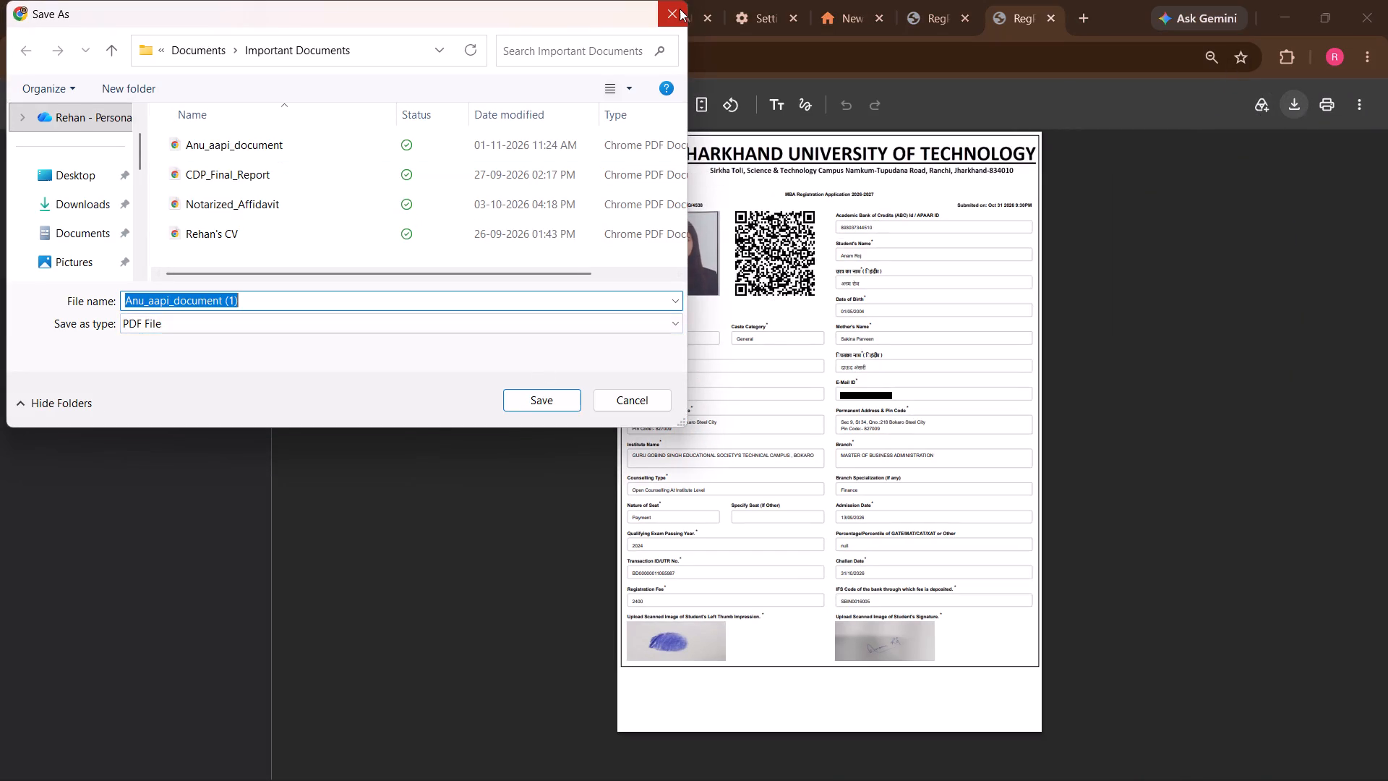
left_click(679, 9)
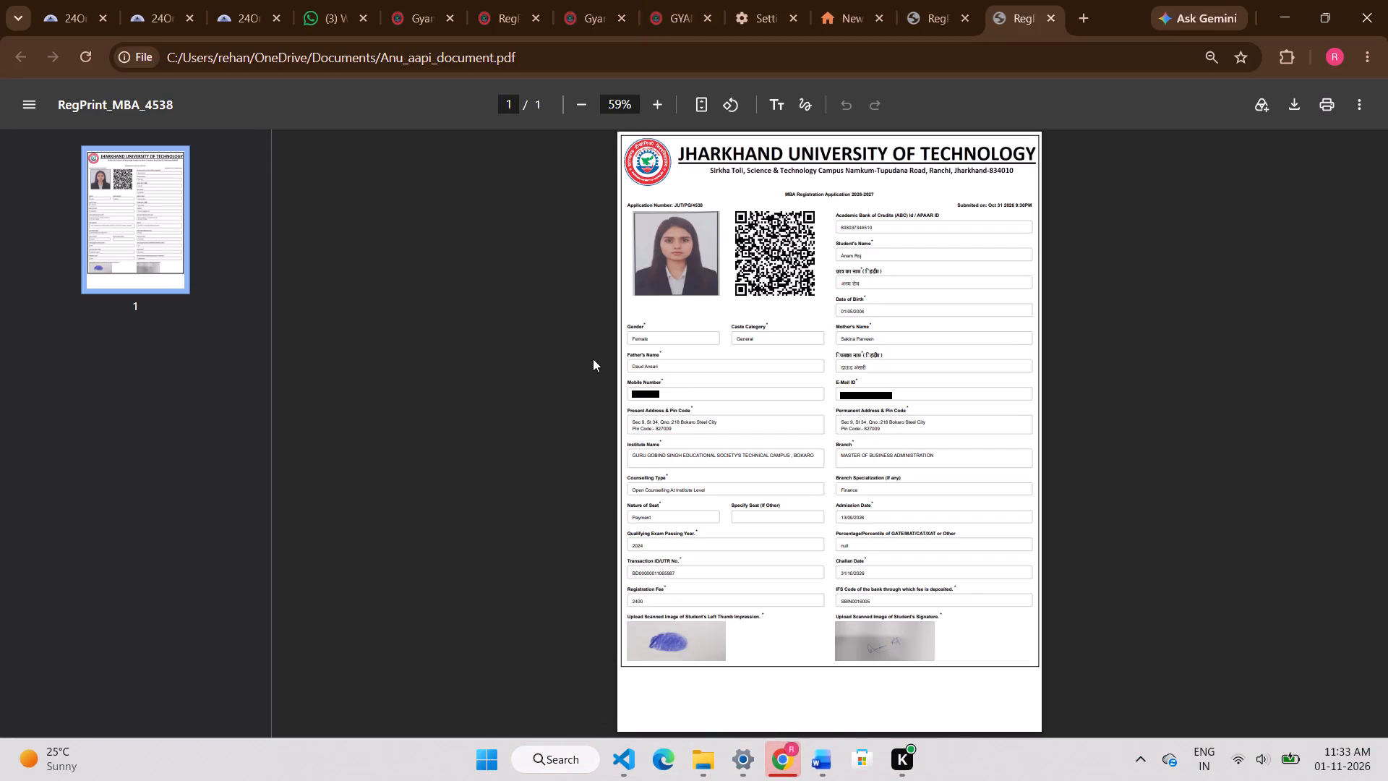
Switch to File Explorer and look for the exported PDF and its new folder, checking Home, Screenshots and Important Documents.
left_click(711, 780)
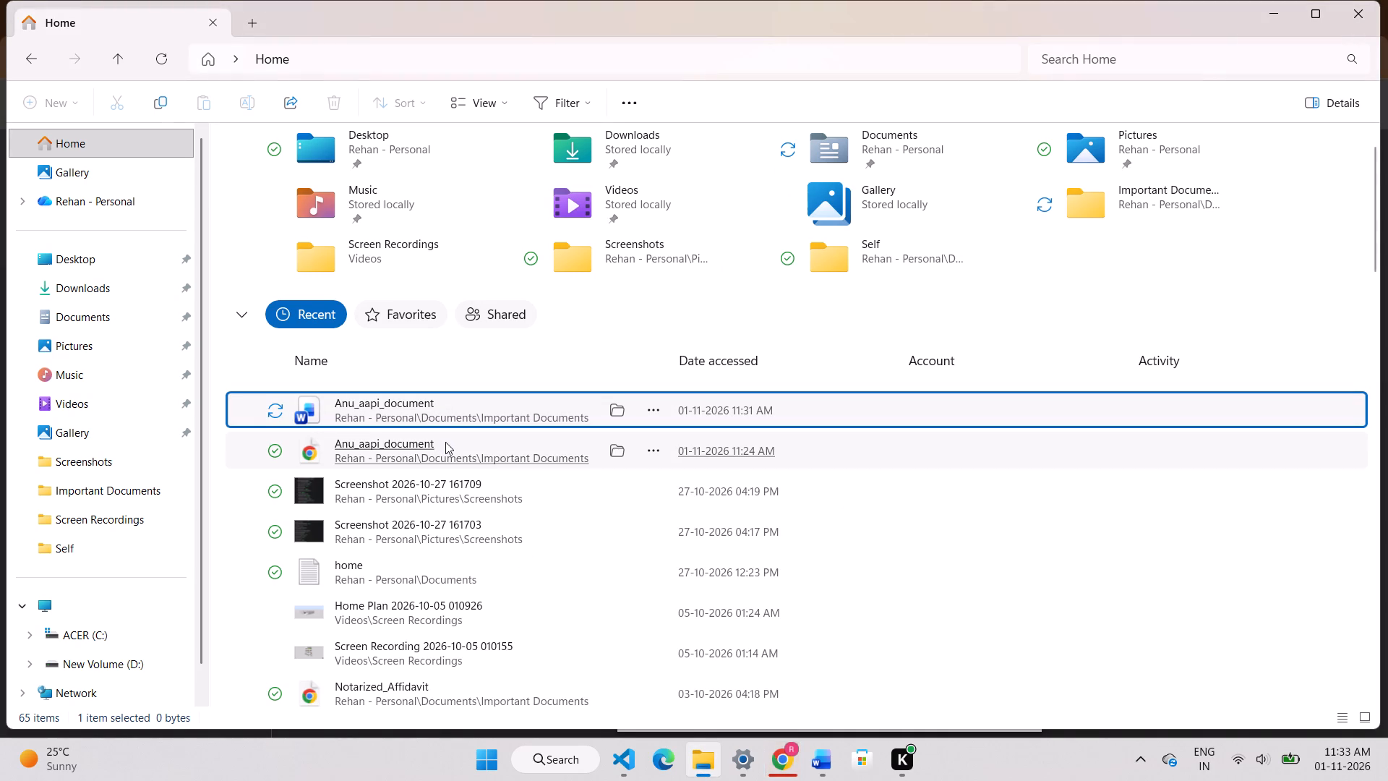
scroll(496, 396, "up", 6)
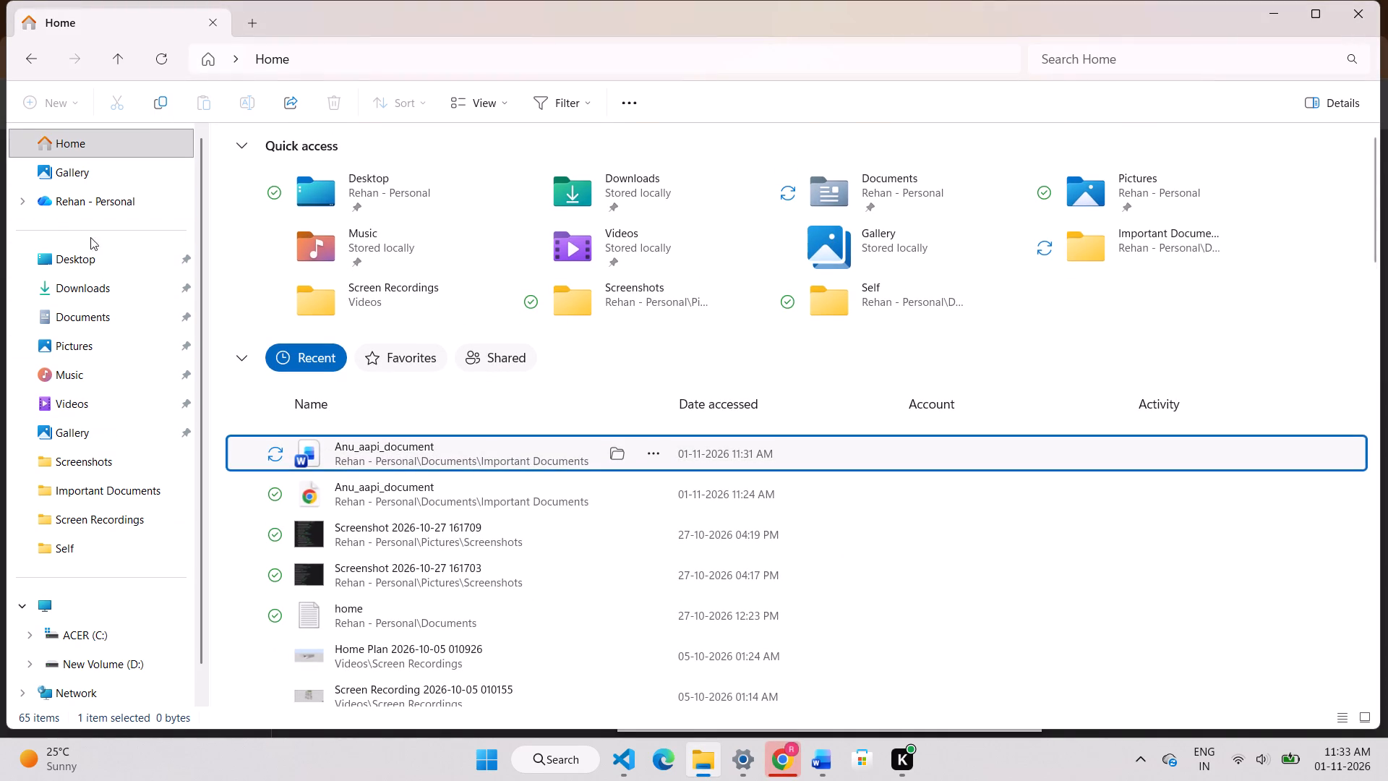
left_click(104, 466)
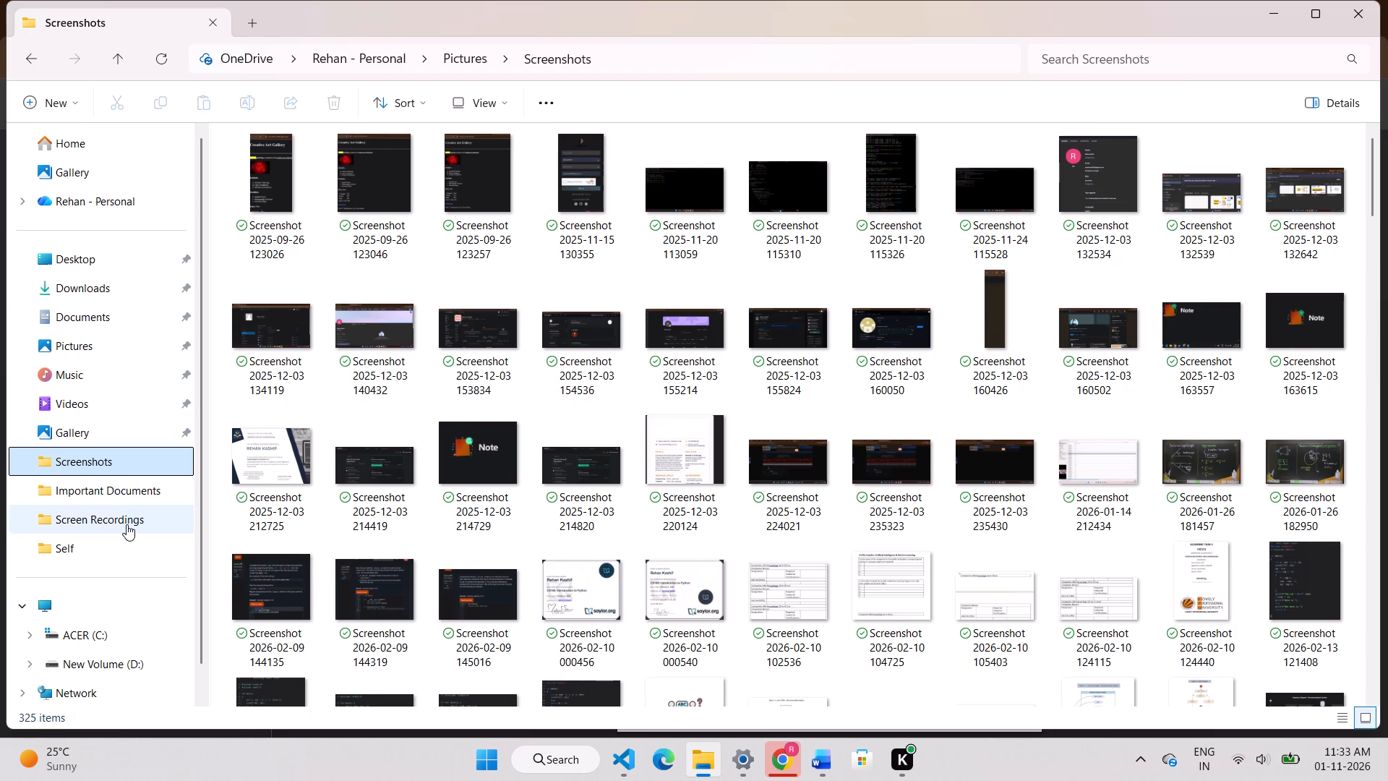
scroll(127, 524, "down", 1)
left_click(116, 451)
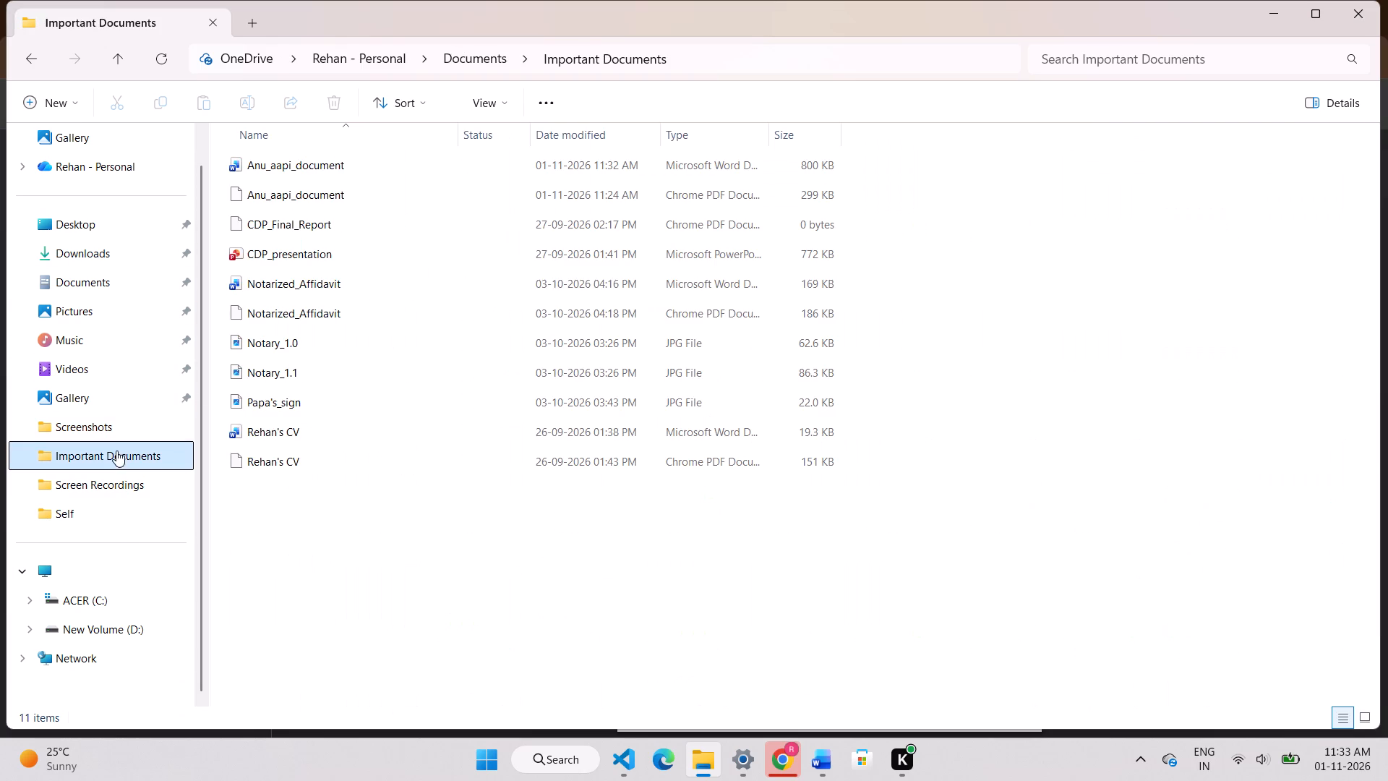
scroll(390, 282, "up", 1)
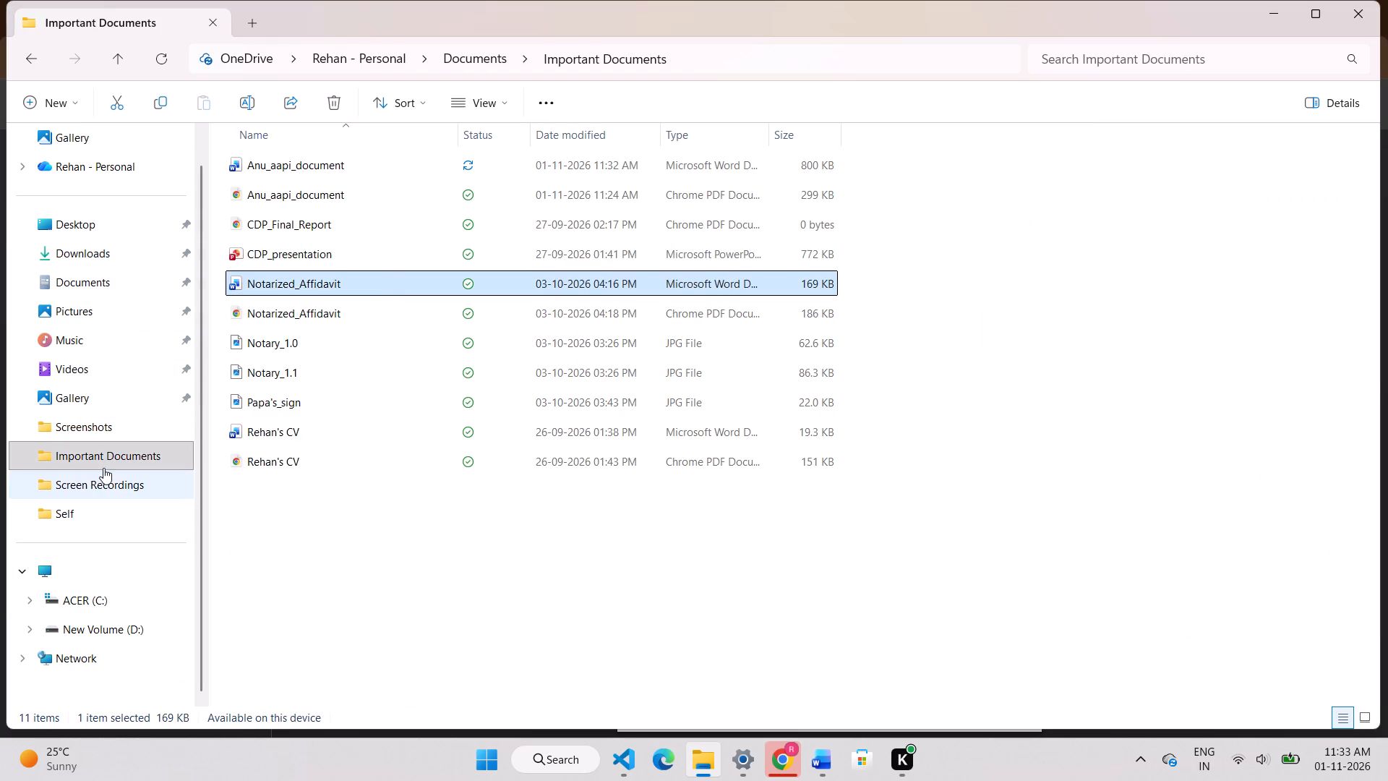
scroll(89, 195, "up", 5)
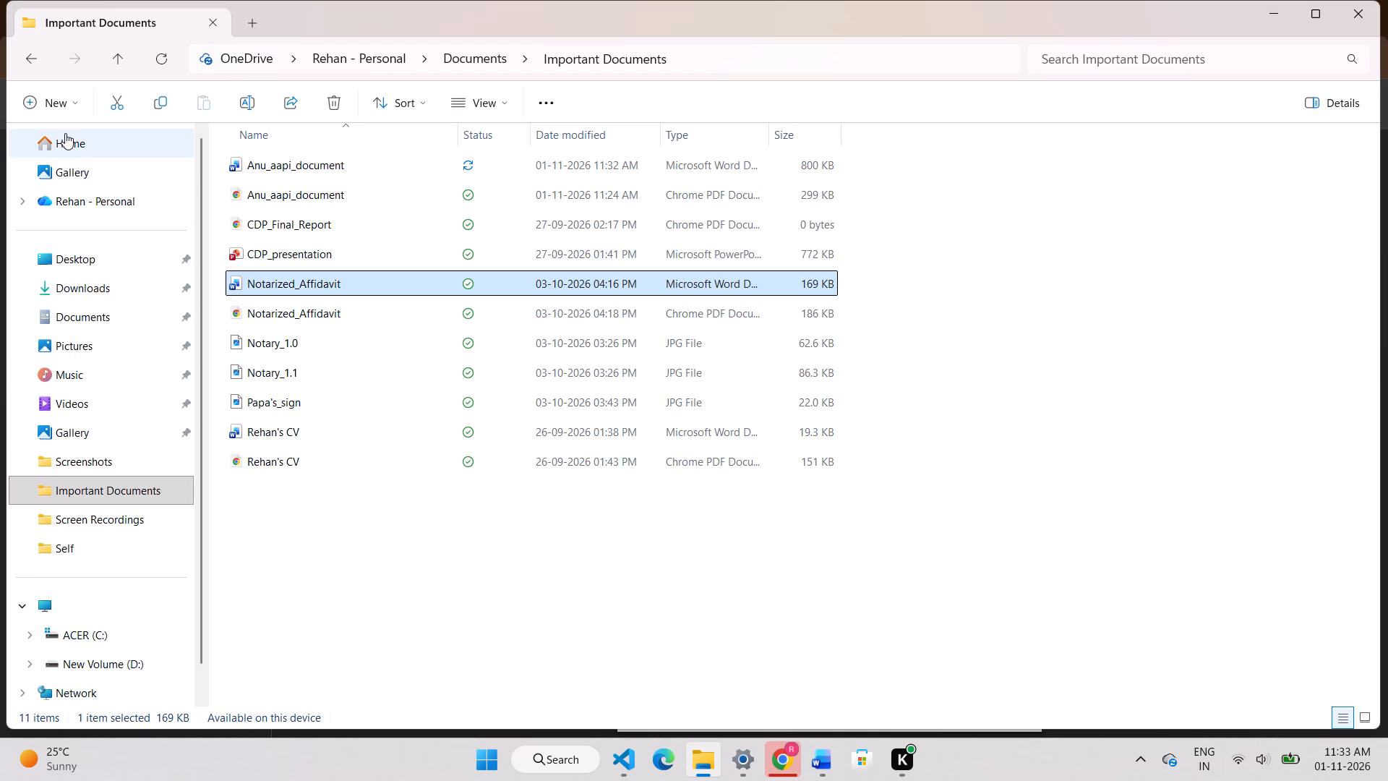
left_click(65, 133)
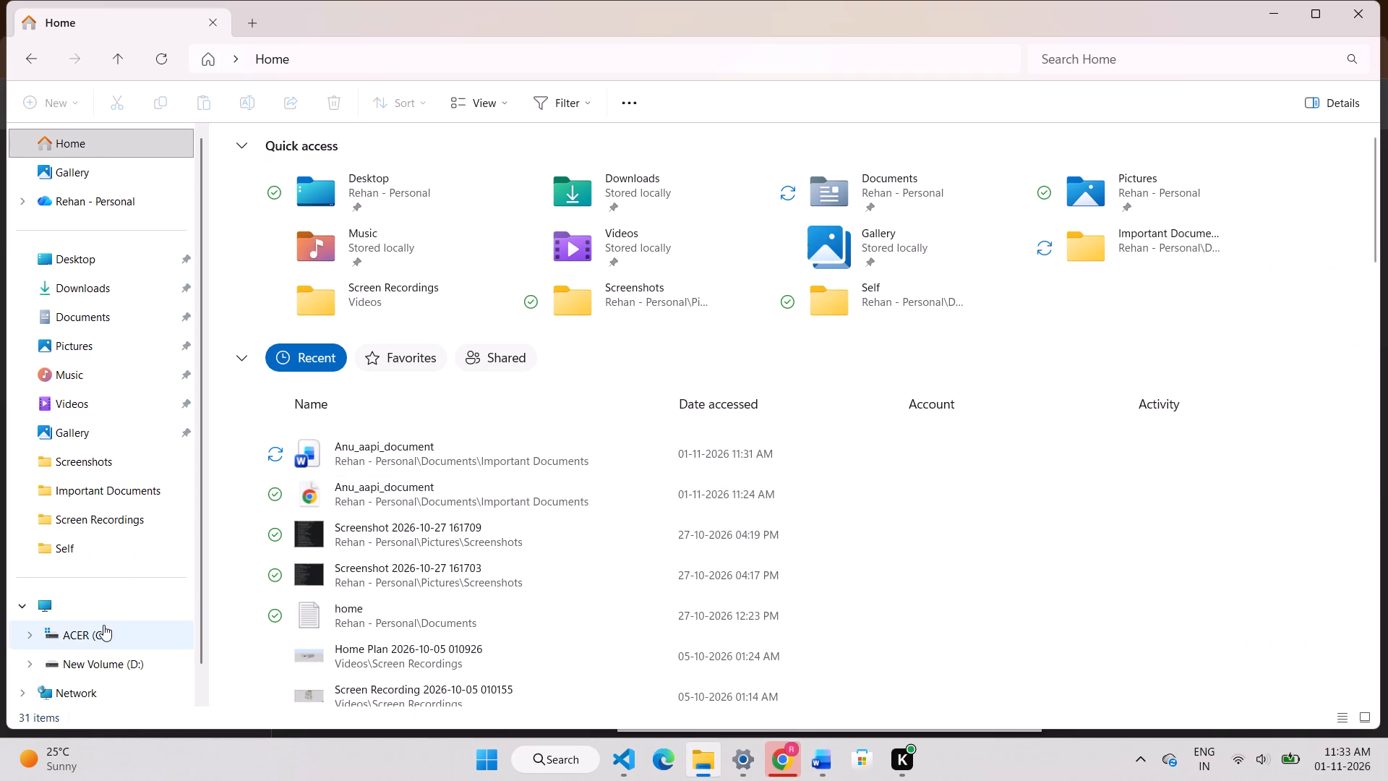
scroll(103, 625, "down", 1)
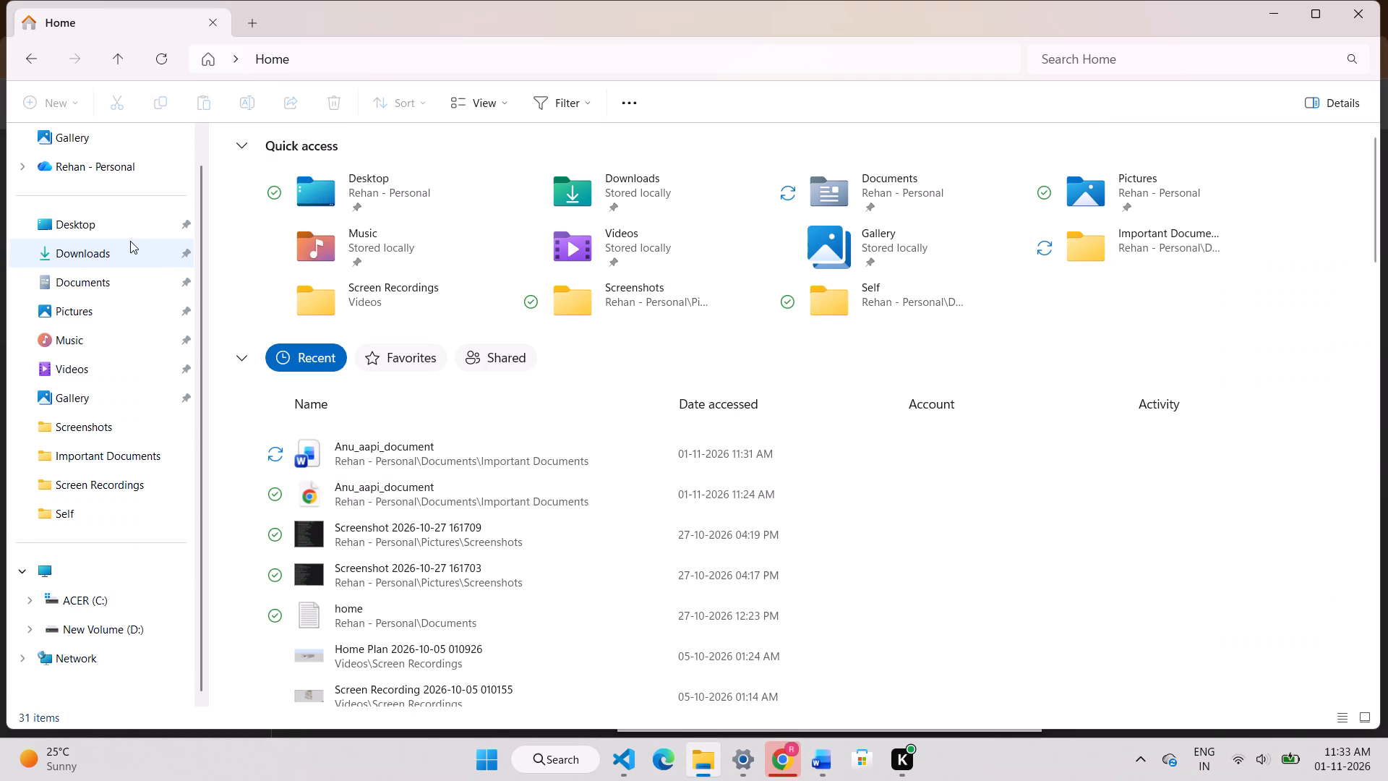
scroll(53, 316, "down", 2)
scroll(112, 491, "down", 1)
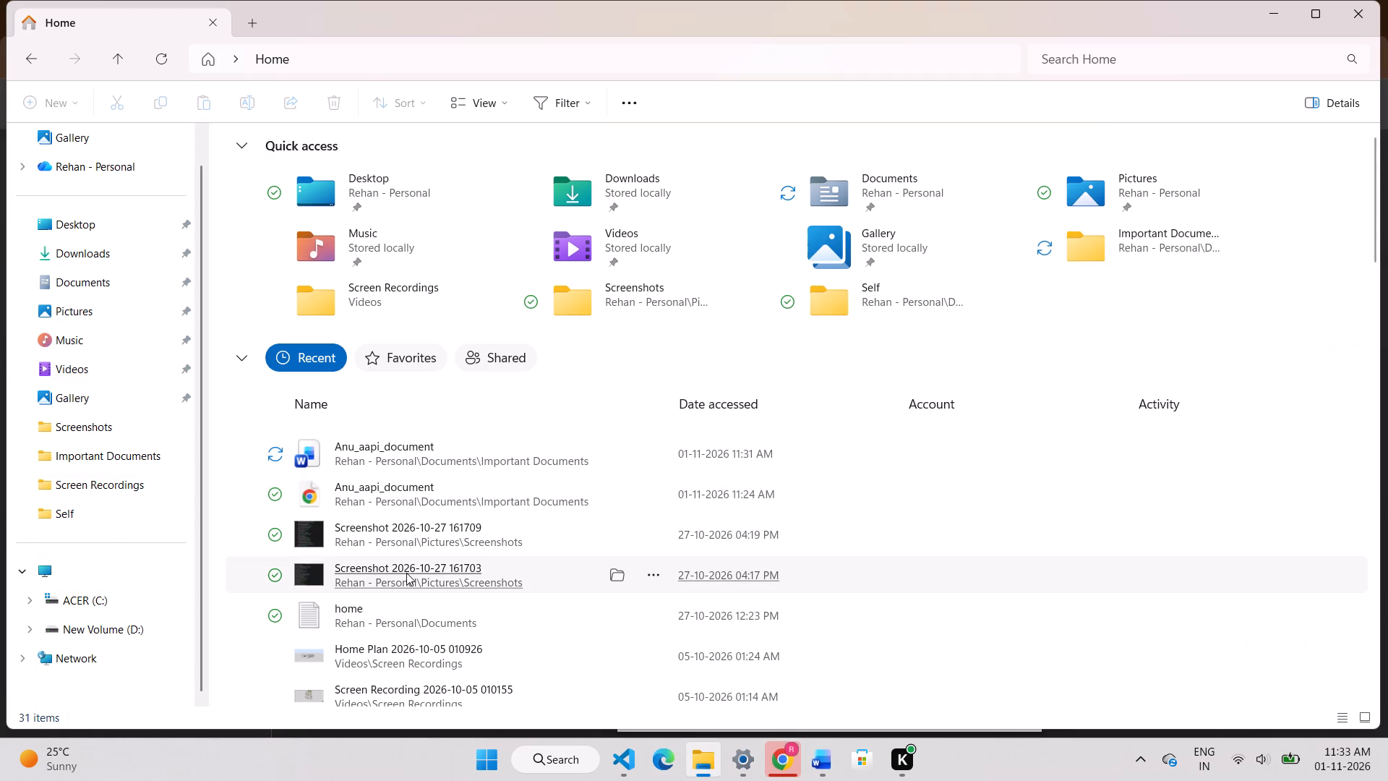